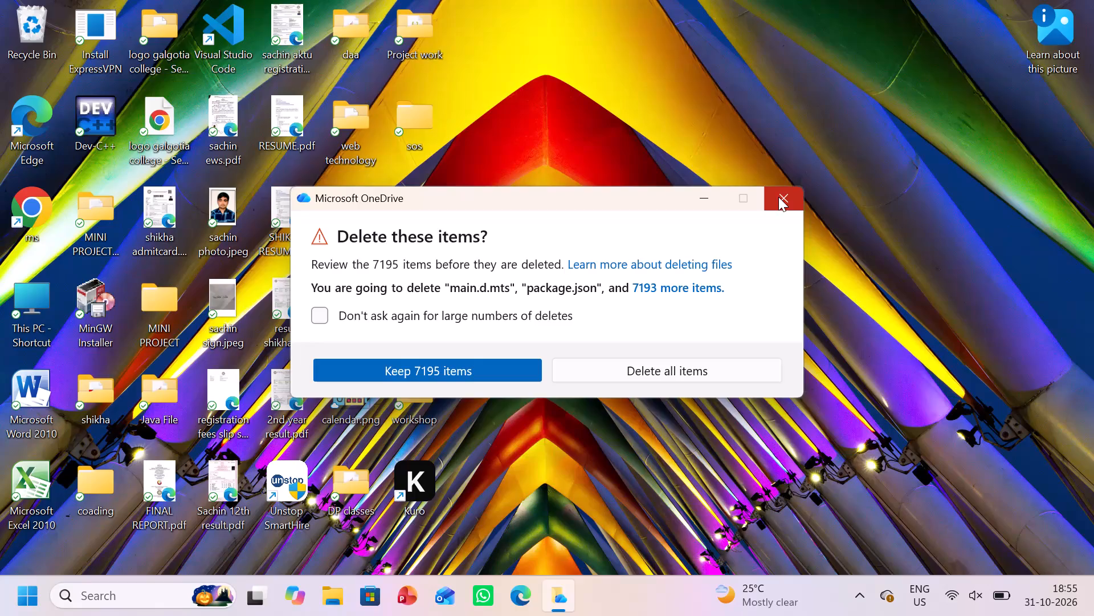
Open WhatsApp.
left_click(477, 605)
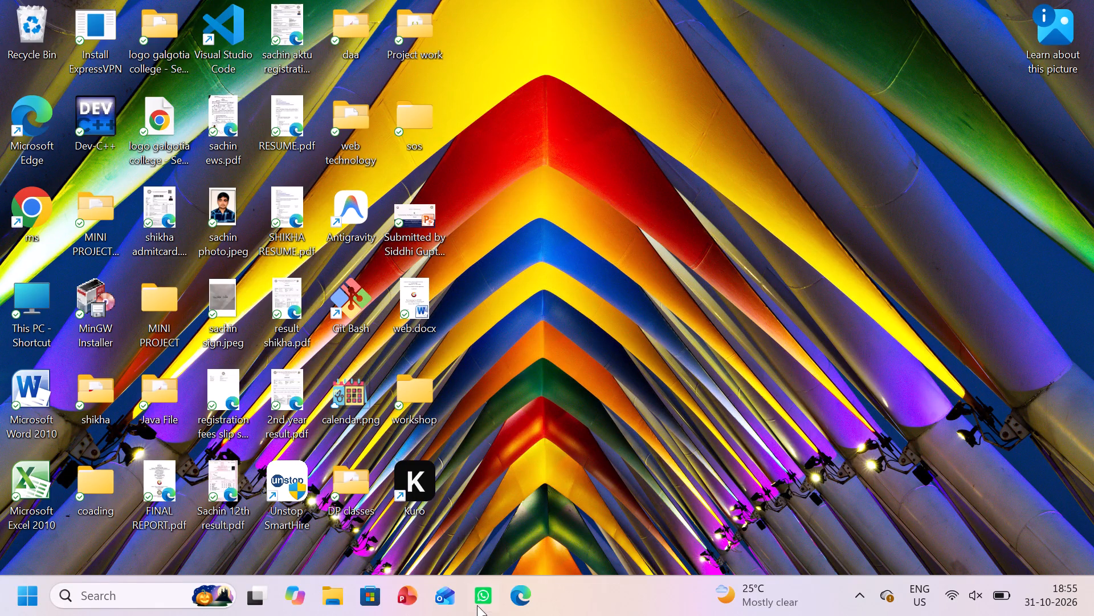
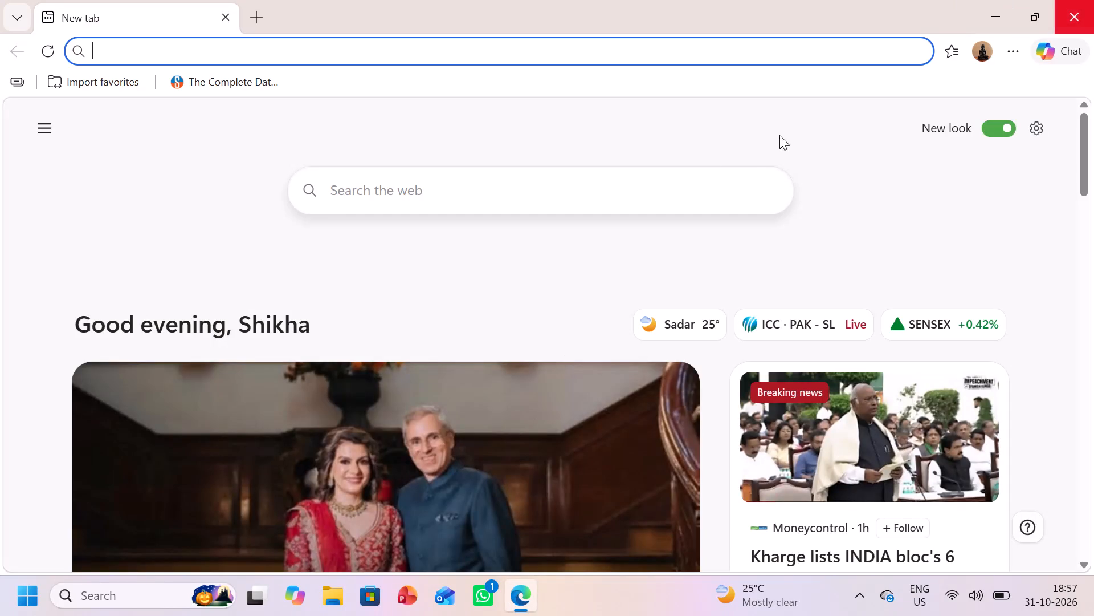
Close the web browser window.
left_click(600, 204)
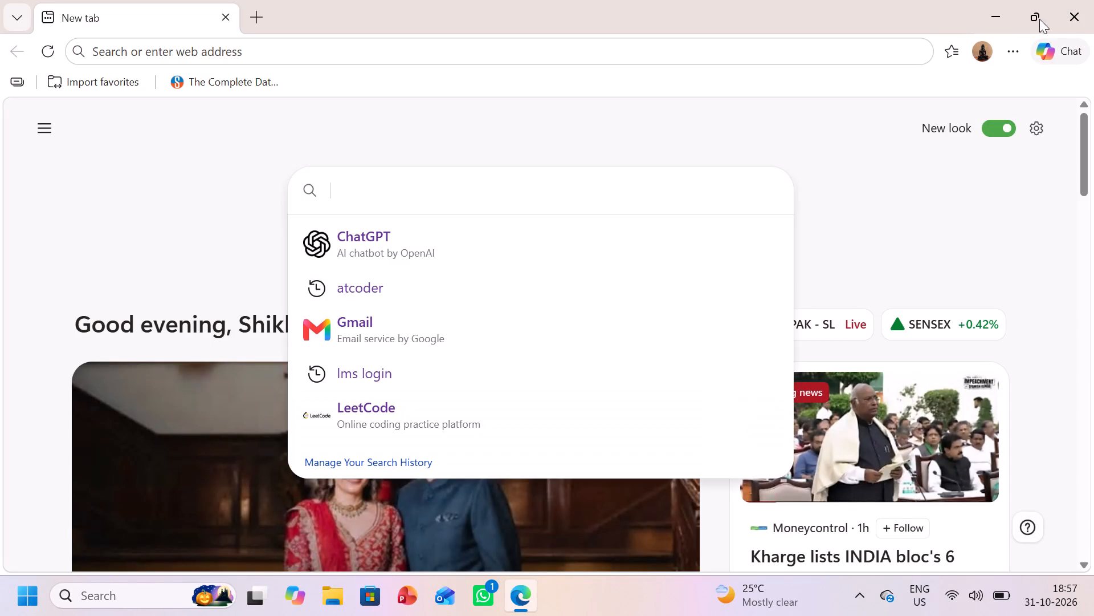
left_click(1075, 0)
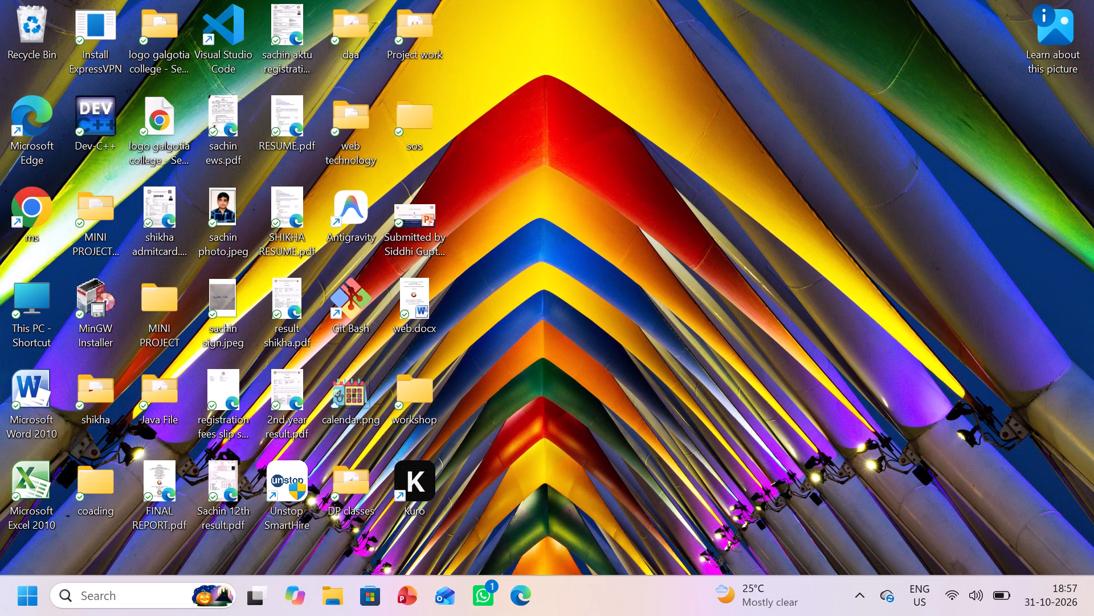
Launch Microsoft Word.
left_click(31, 606)
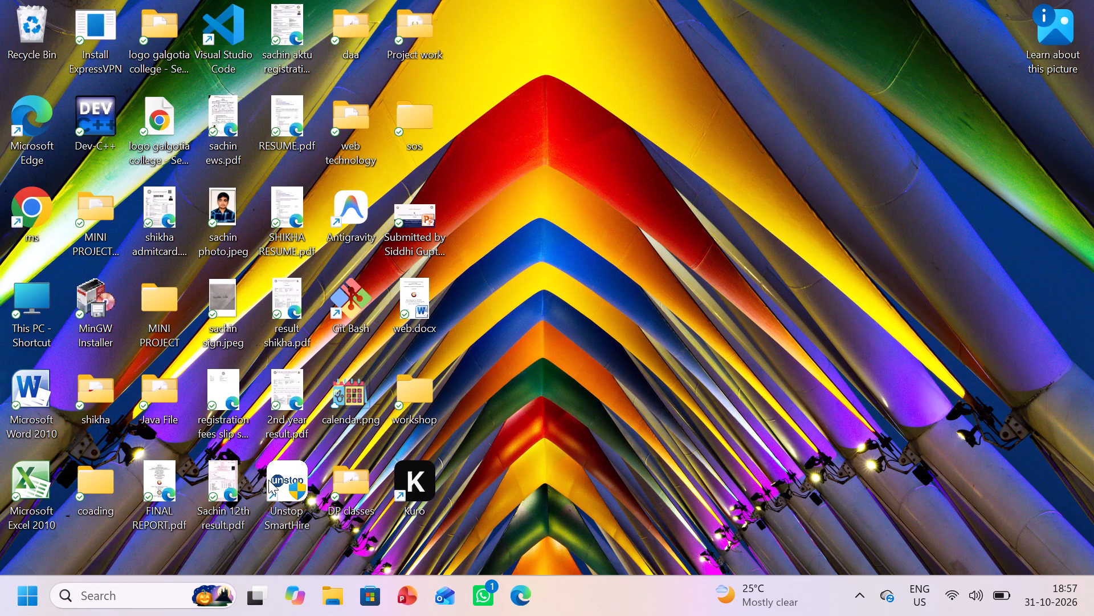
left_click(28, 585)
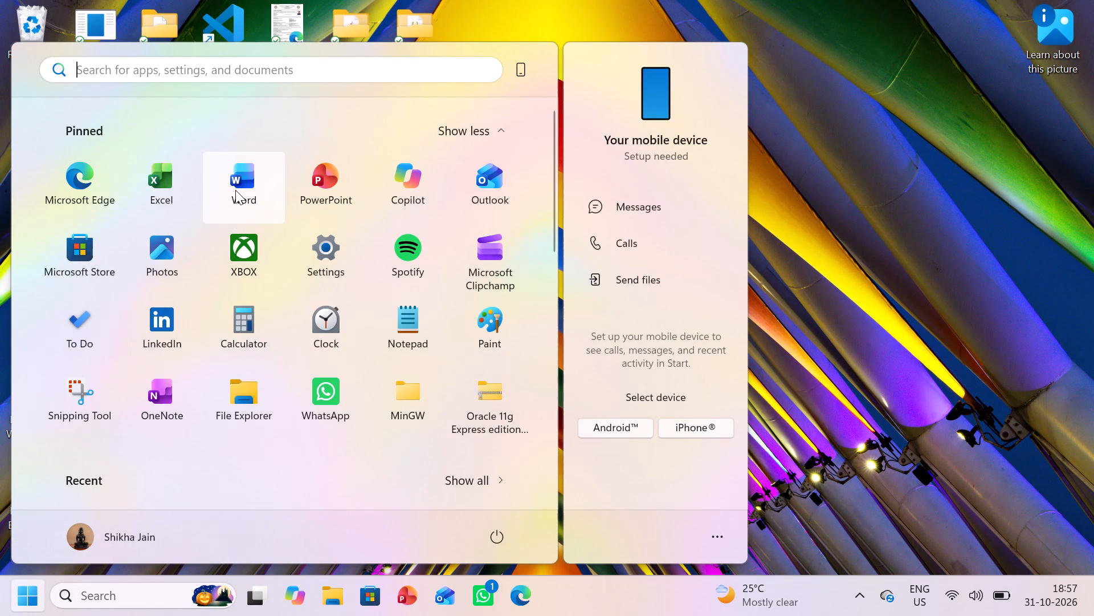
left_click(235, 190)
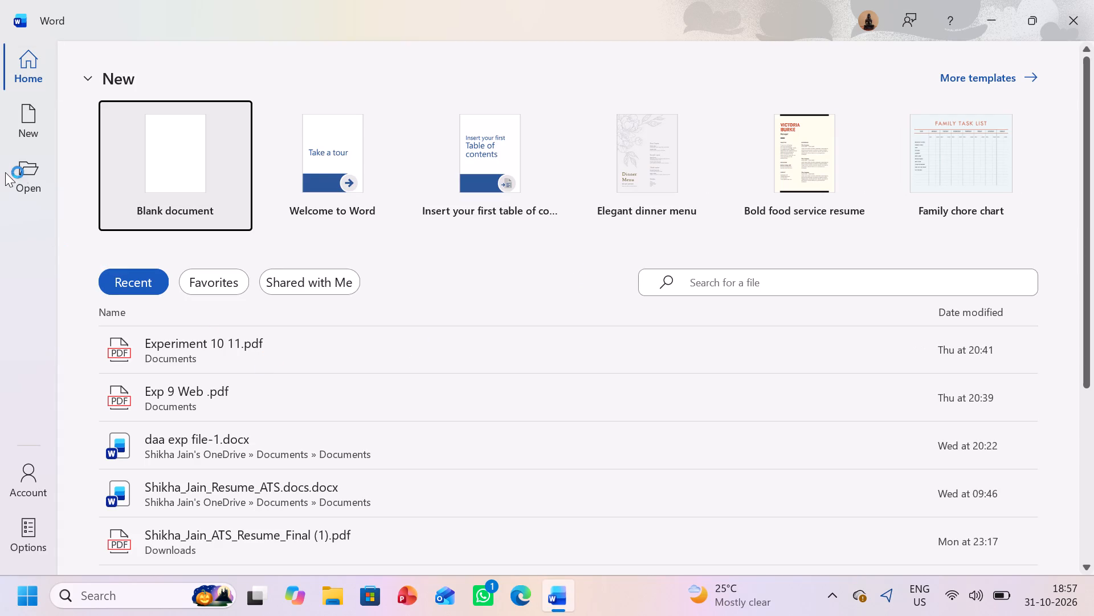
Browse to the OneDrive Documents folder and open the file content report.docx.
left_click(20, 180)
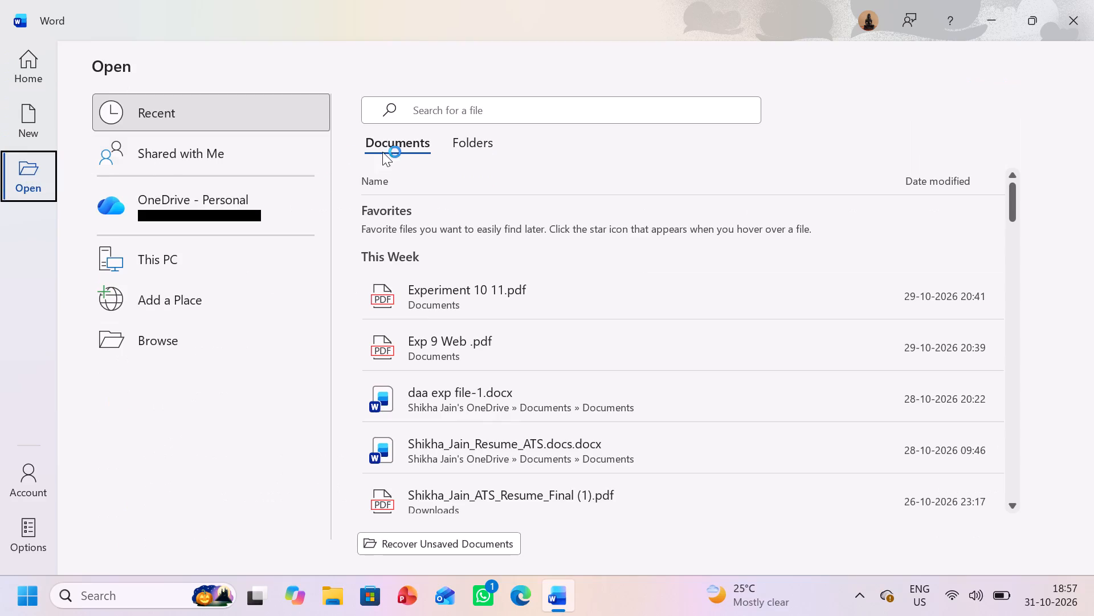
left_click(169, 338)
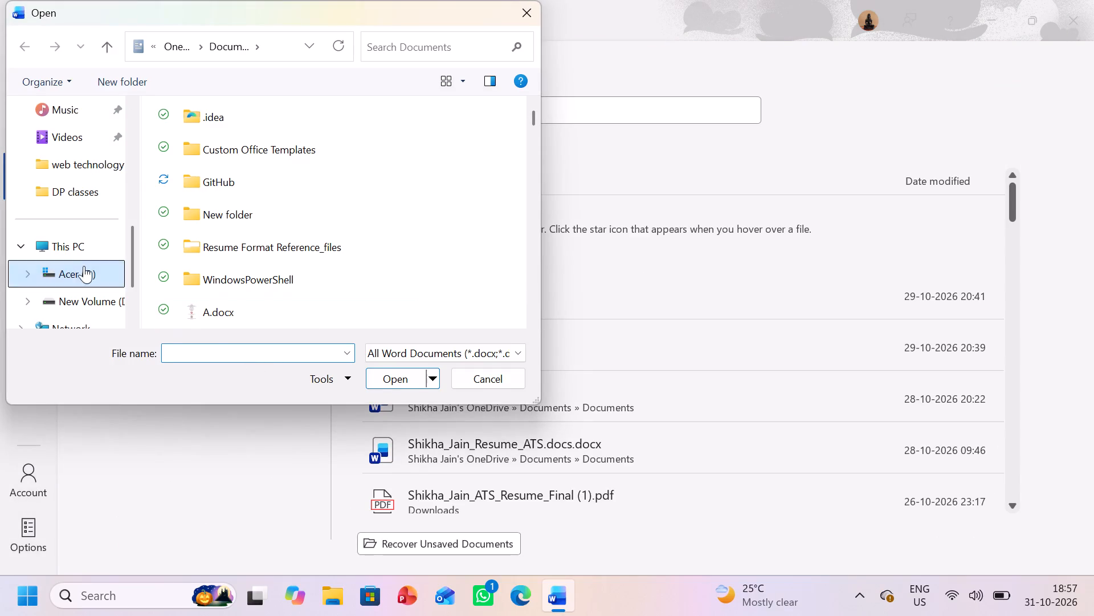
scroll(74, 259, "up", 6)
left_click(64, 229)
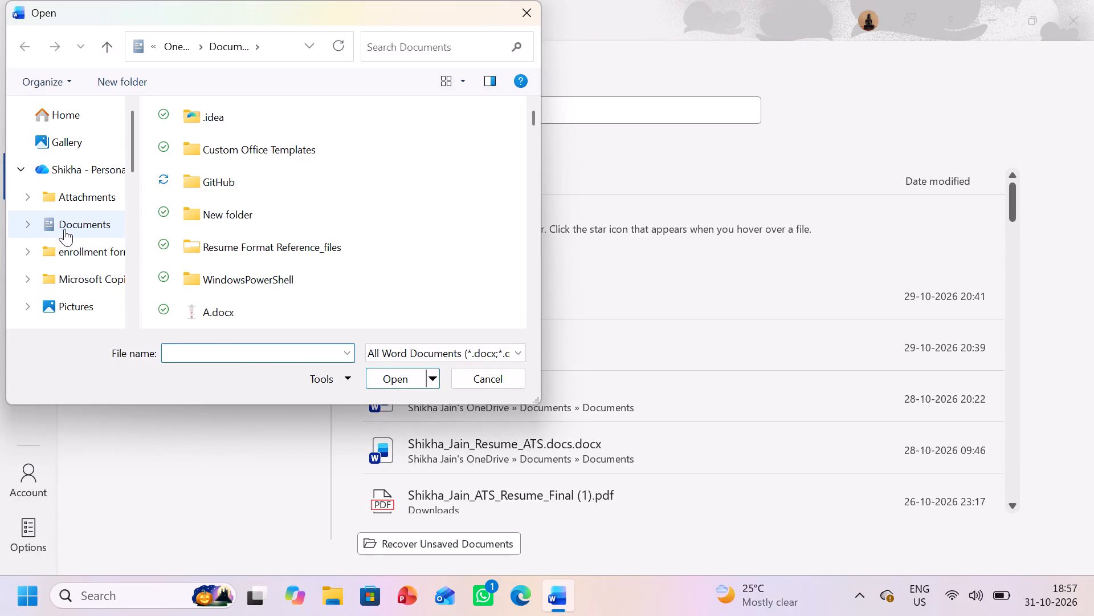
left_click(188, 354)
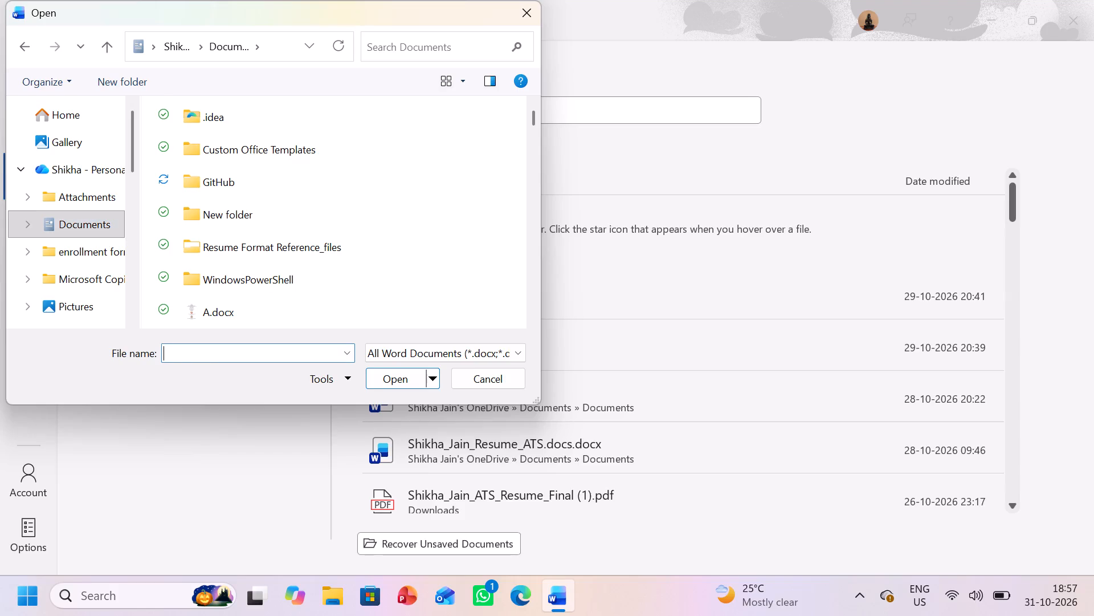
type("cont")
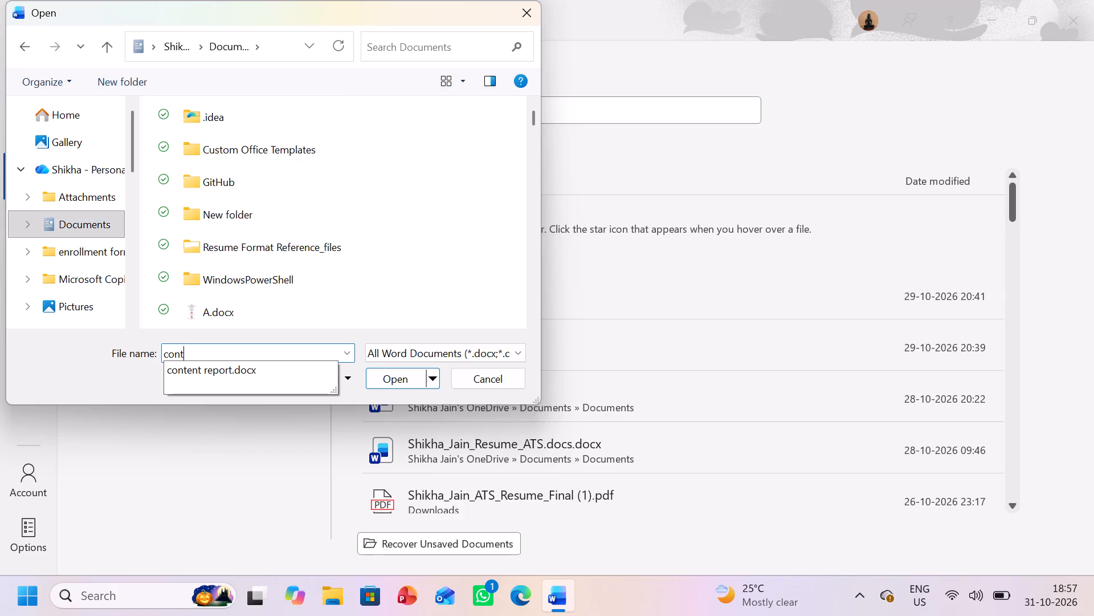
left_click(186, 371)
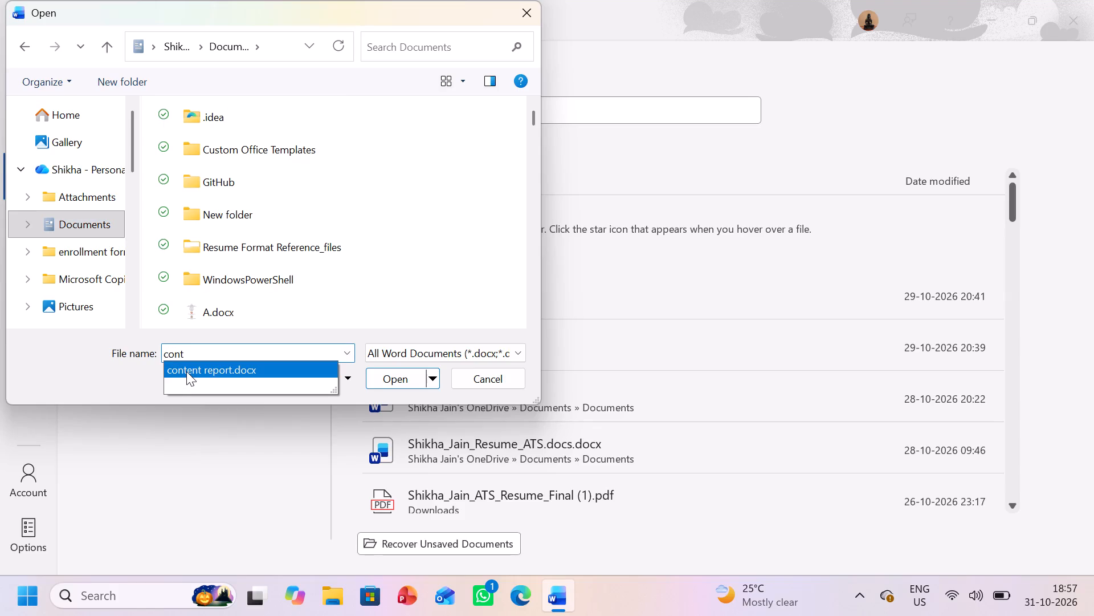
left_click(393, 386)
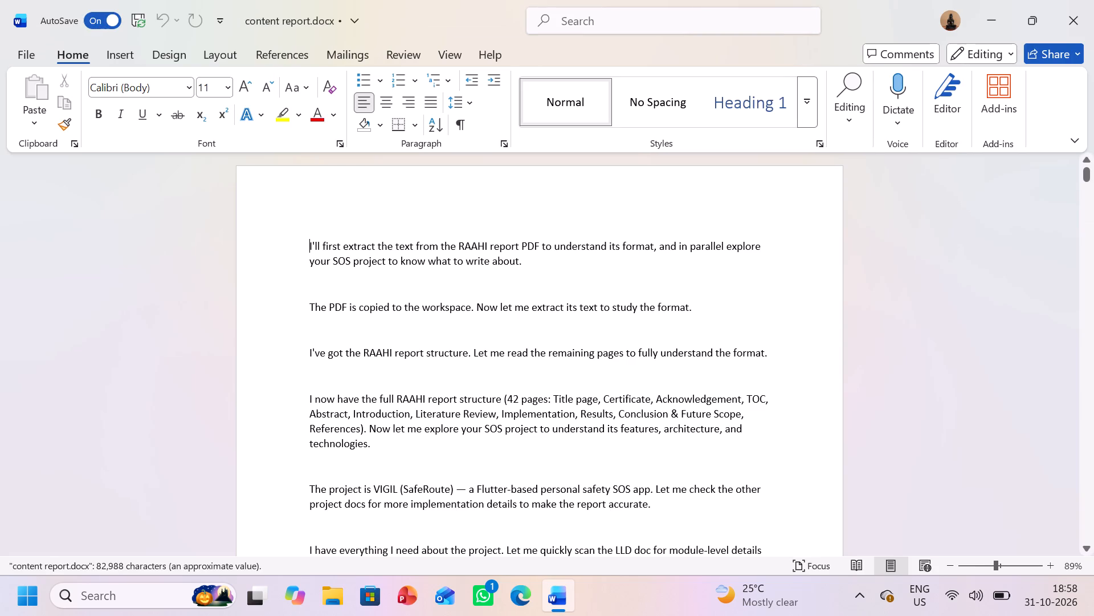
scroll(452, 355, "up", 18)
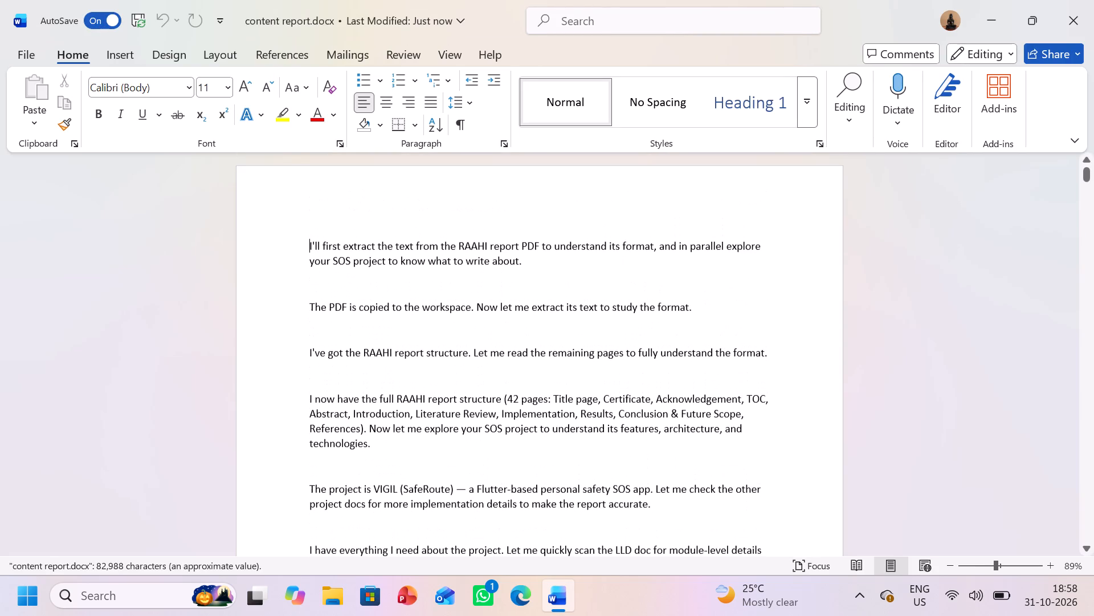
Review the opening pages of content report.docx, from the introductory notes and title page through the table of contents.
scroll(386, 310, "down", 7)
scroll(386, 310, "up", 17)
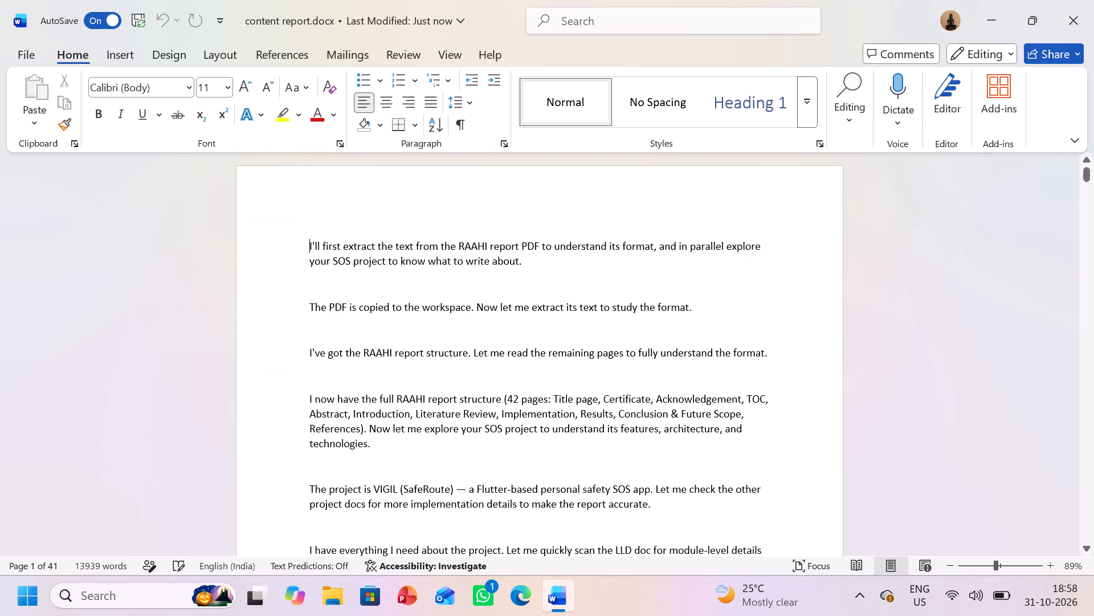
scroll(436, 322, "down", 6)
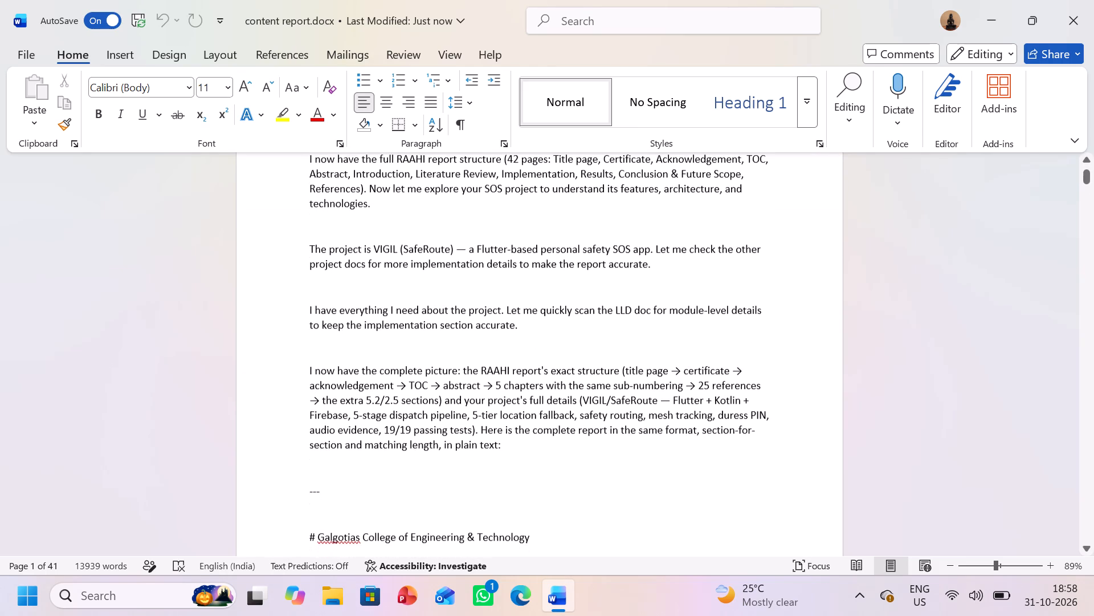
scroll(436, 322, "down", 2)
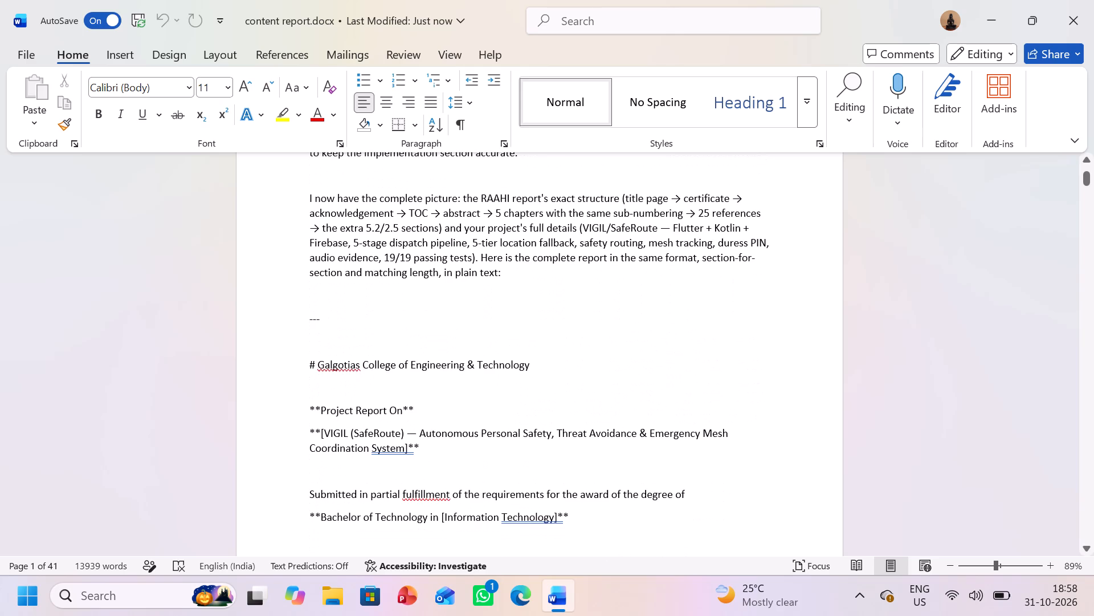
scroll(436, 322, "down", 2)
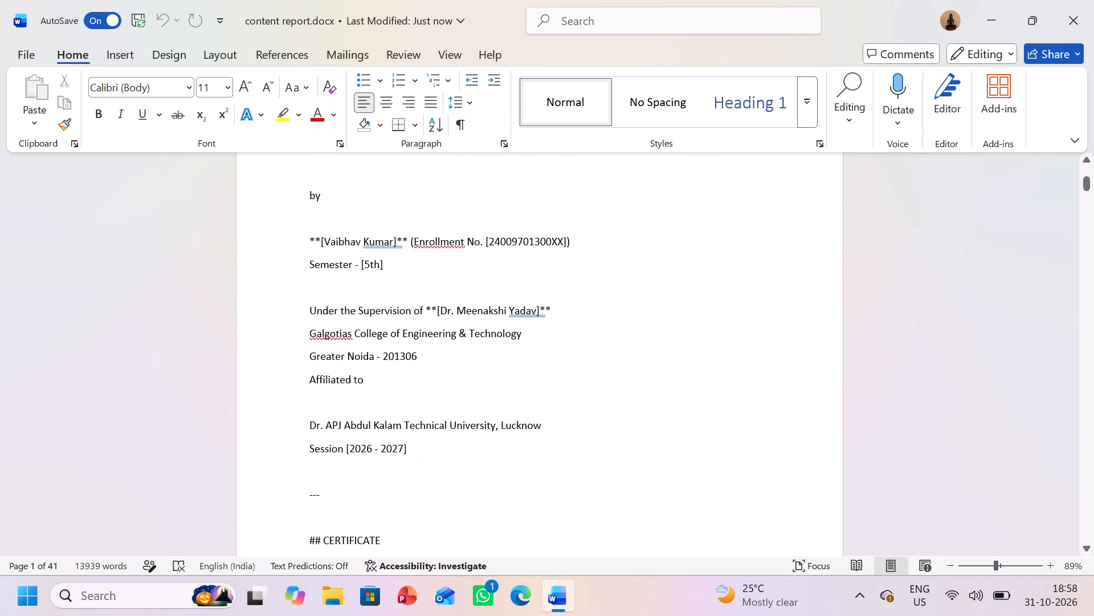
scroll(436, 322, "down", 5)
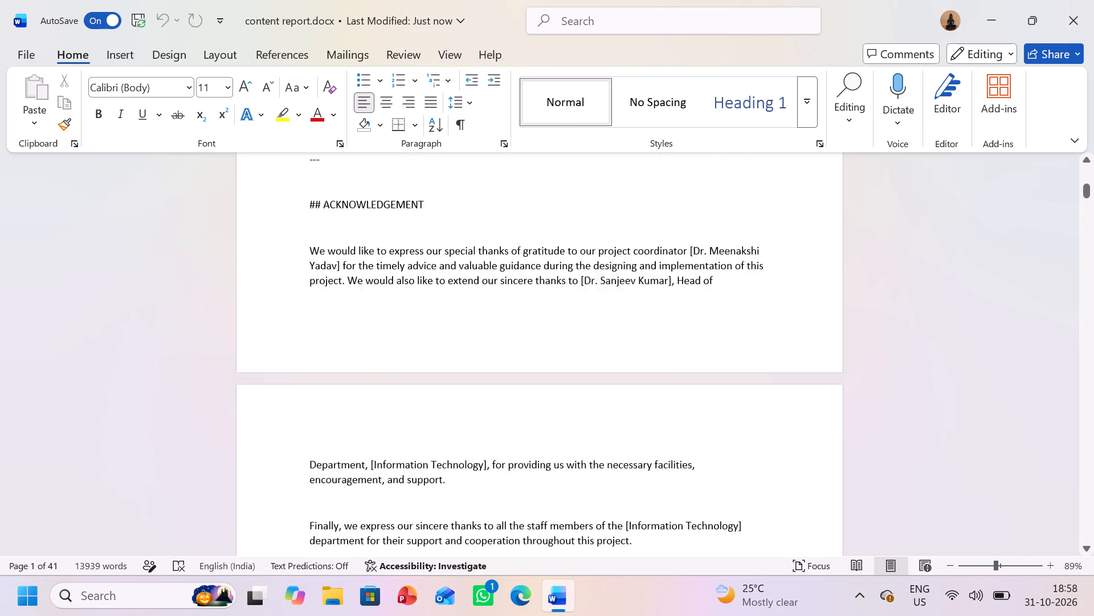
scroll(436, 322, "down", 4)
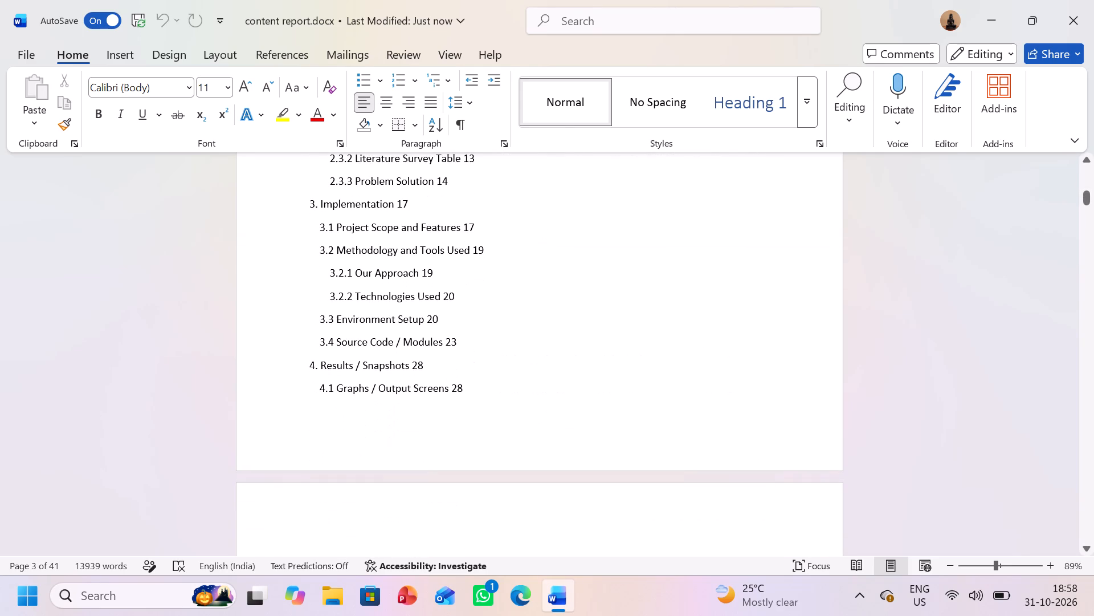
Minimize the content report.docx window.
left_click(996, 15)
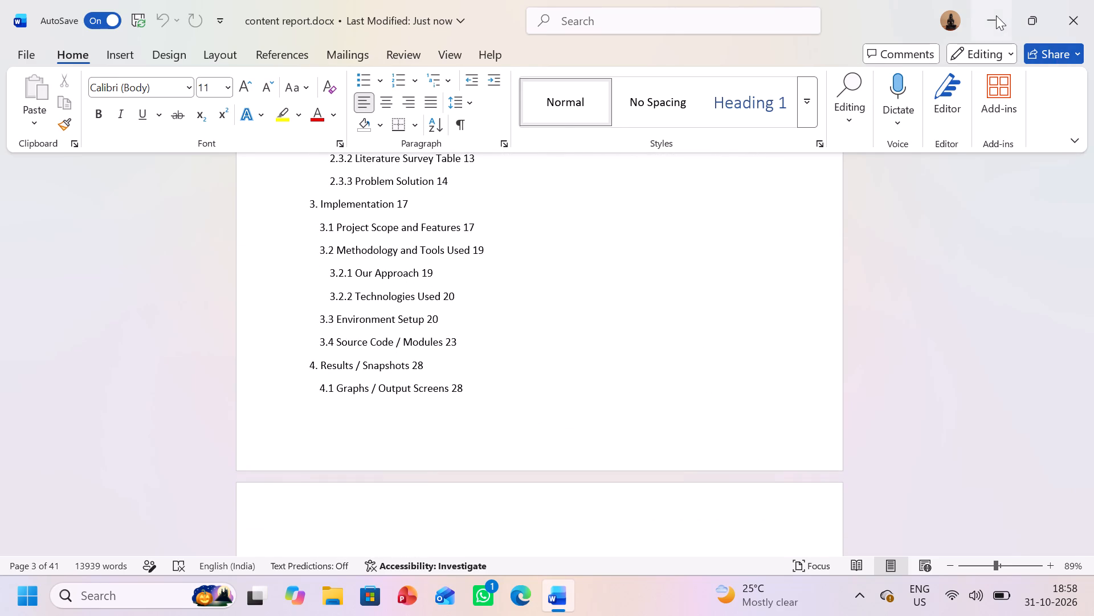
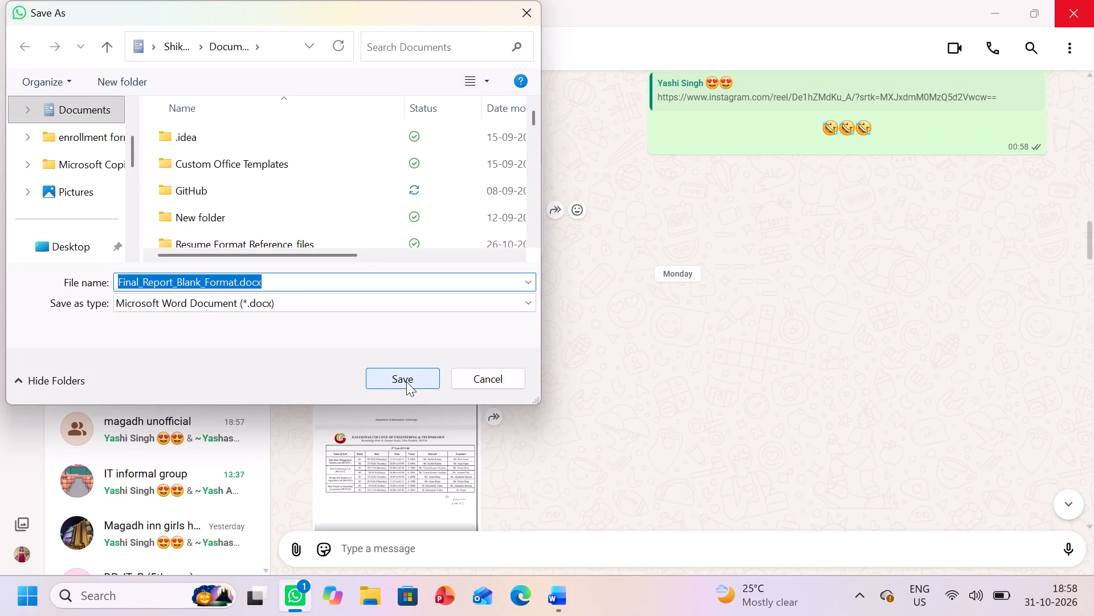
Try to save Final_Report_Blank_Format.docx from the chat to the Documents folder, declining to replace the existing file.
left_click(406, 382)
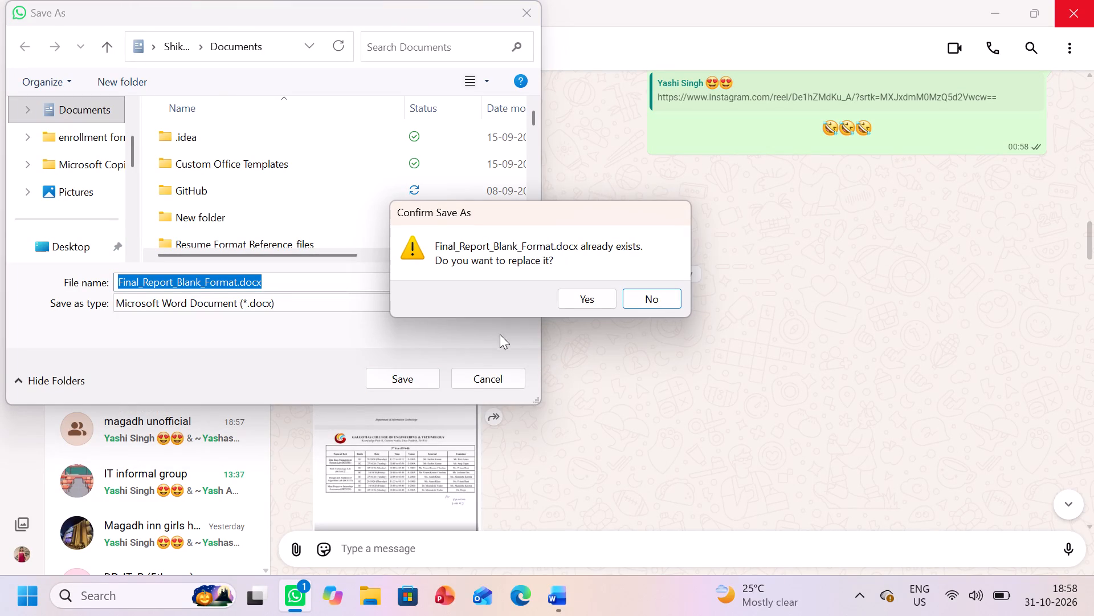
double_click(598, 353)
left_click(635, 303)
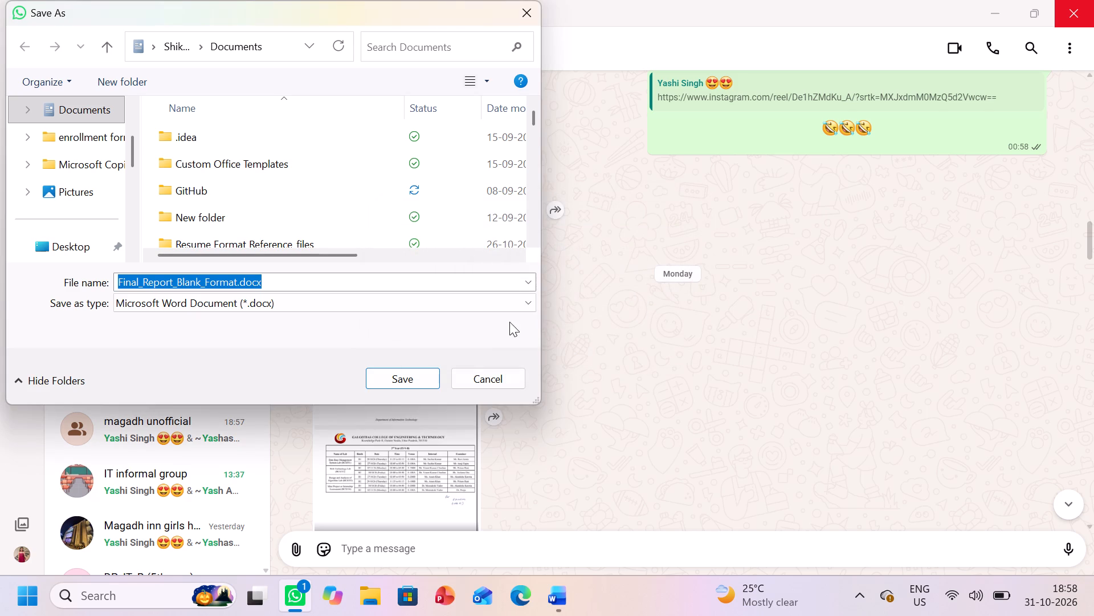
Edit the file name of the Word document being saved to FinalReportBlank_Format.docx by removing the underscores around "Report".
left_click(351, 284)
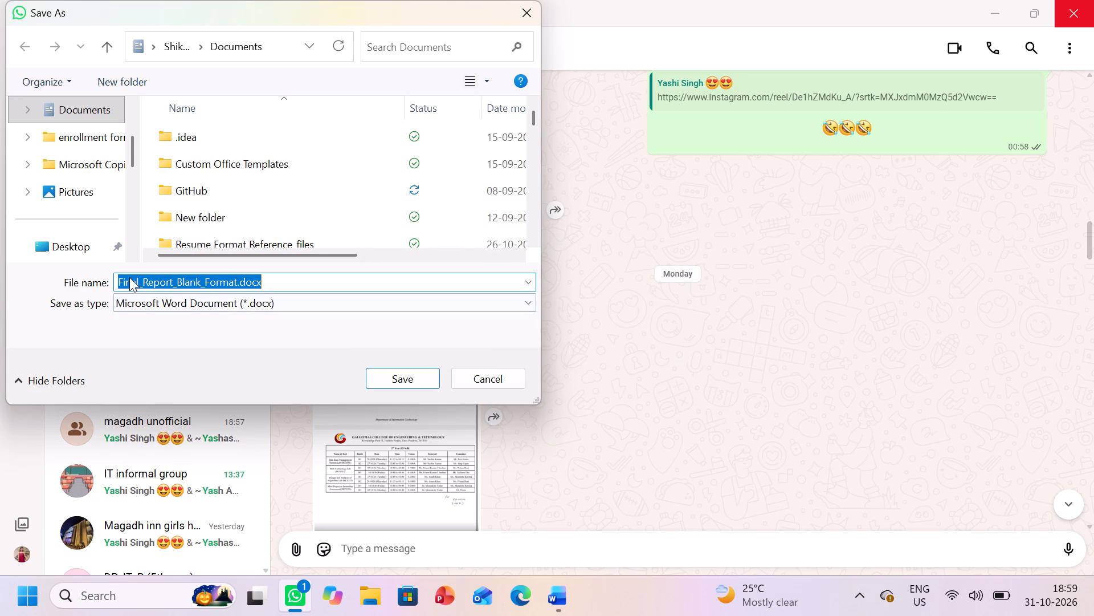
left_click(173, 280)
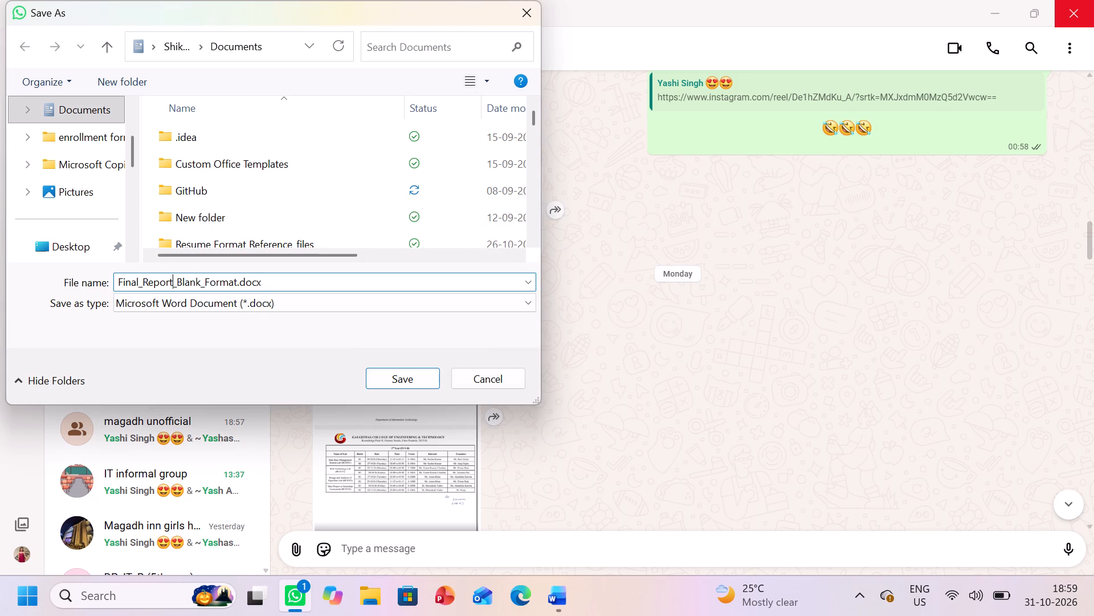
key("Left")
key("Left")
key("Left")
key("Left")
key("Left")
key("Left")
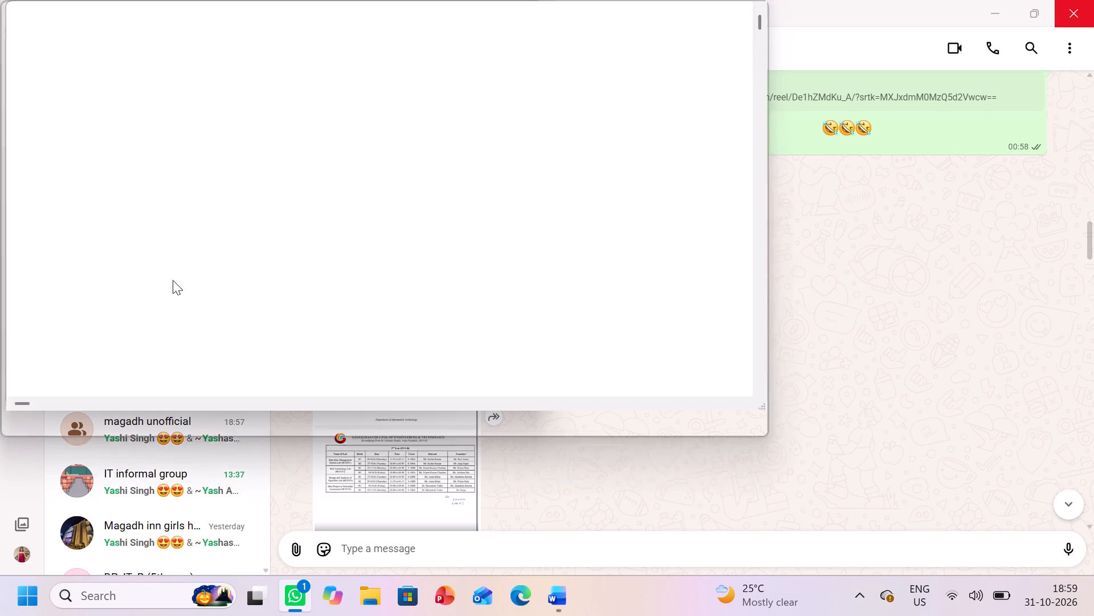
key("BackSpace")
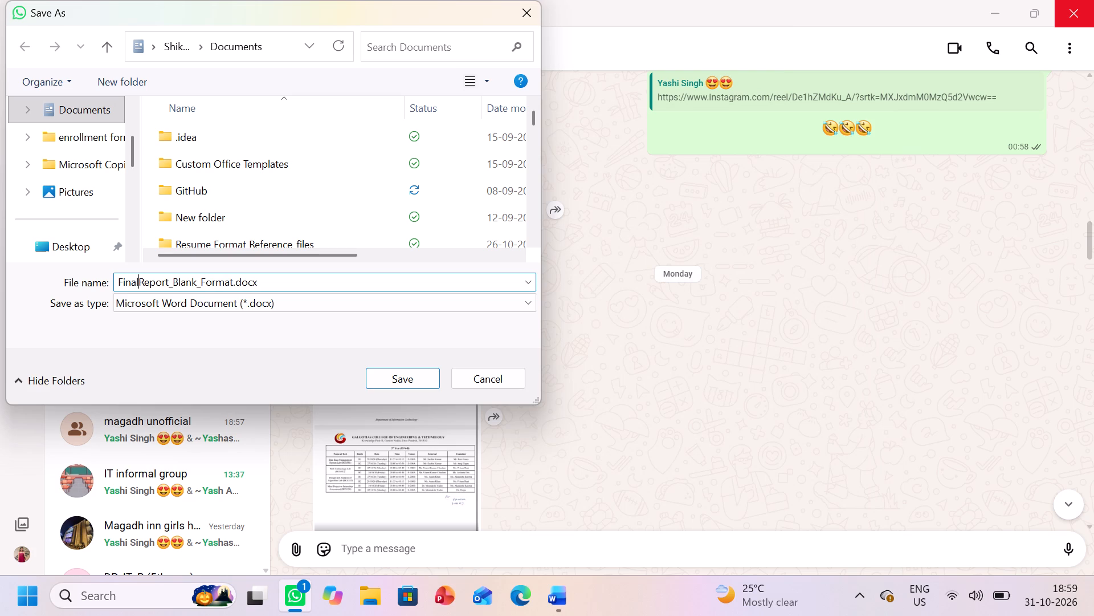
key("Right")
key("Right")
key("Right")
key("Right")
key("Right")
key("Right")
key("Right")
key("Right")
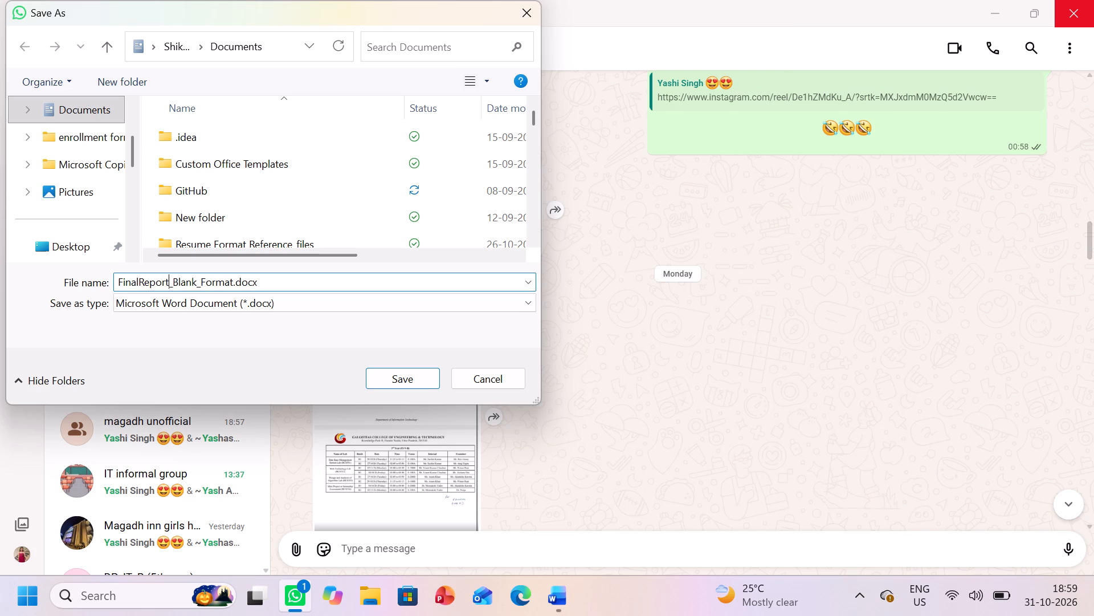
left_click(175, 282)
key("Left")
key("Right")
key("BackSpace")
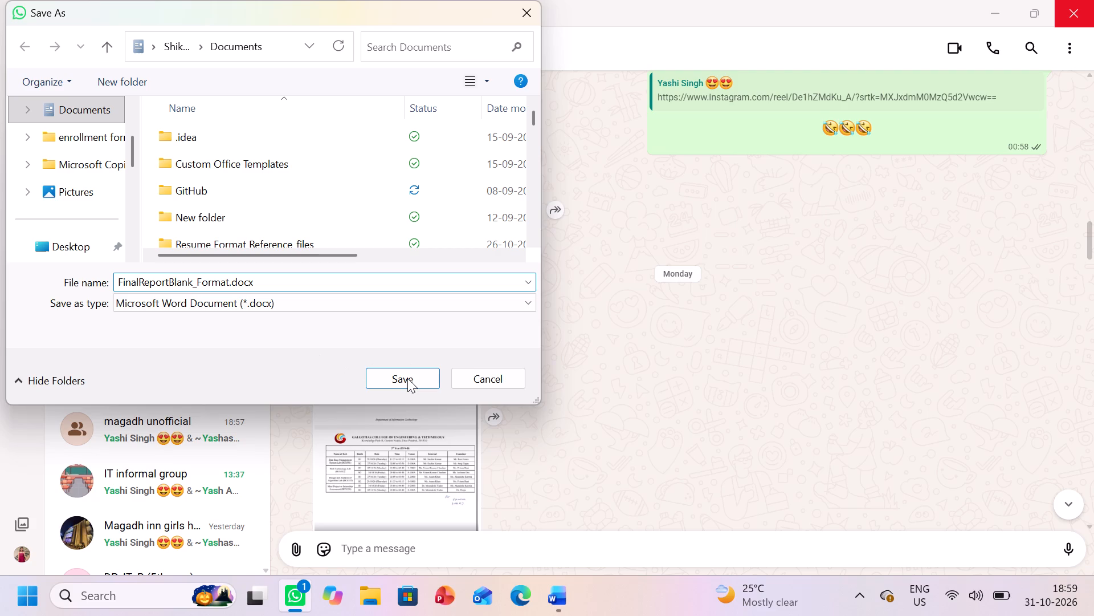
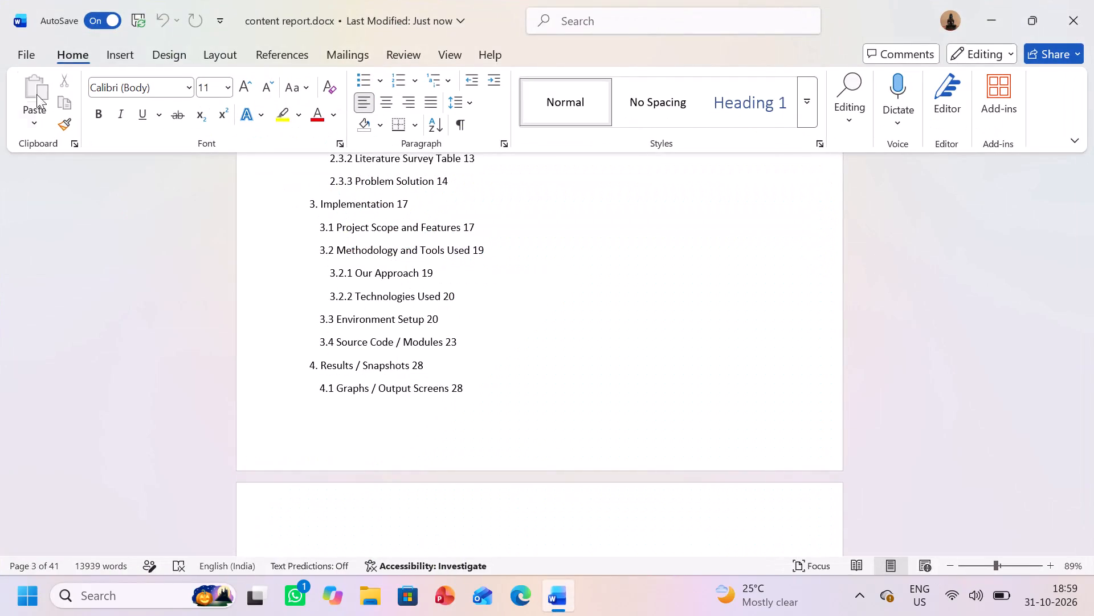
Open FinalReportBlank_Format.docx from the Documents folder.
left_click(26, 60)
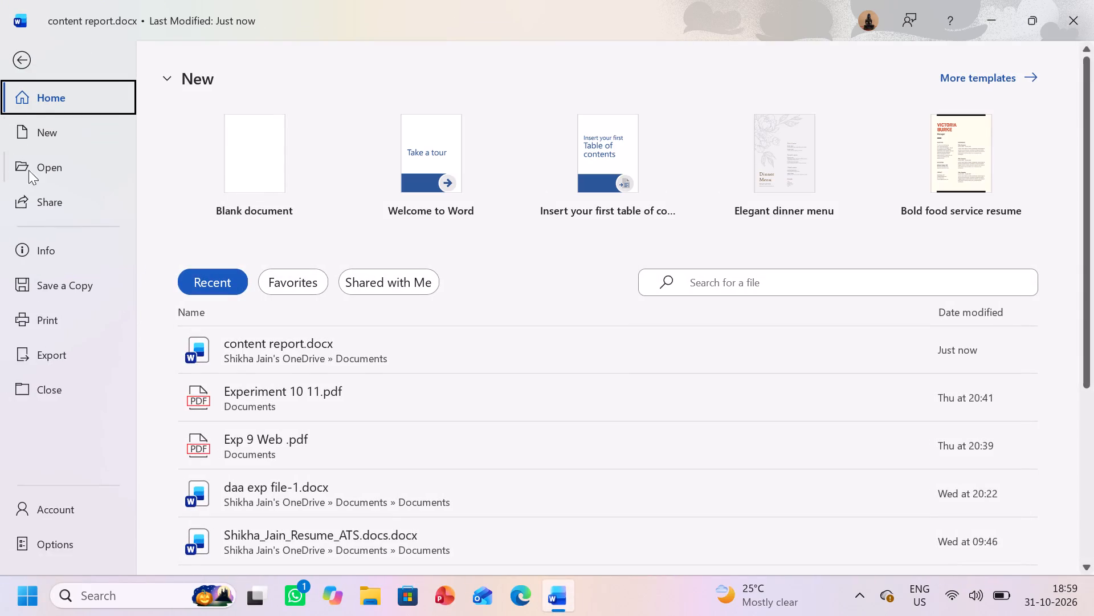
left_click(35, 167)
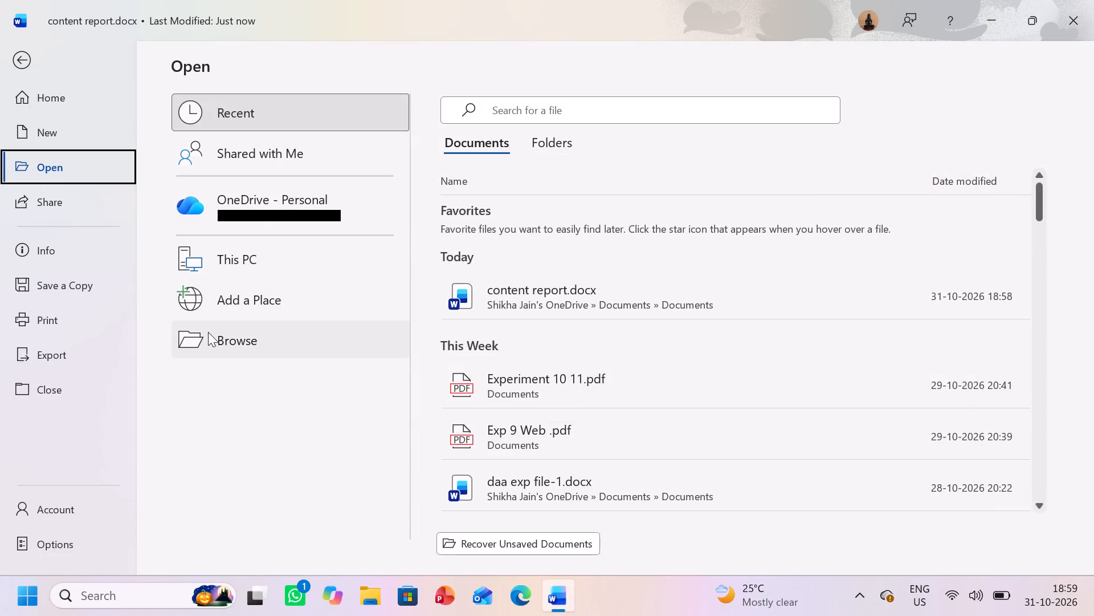
left_click(213, 334)
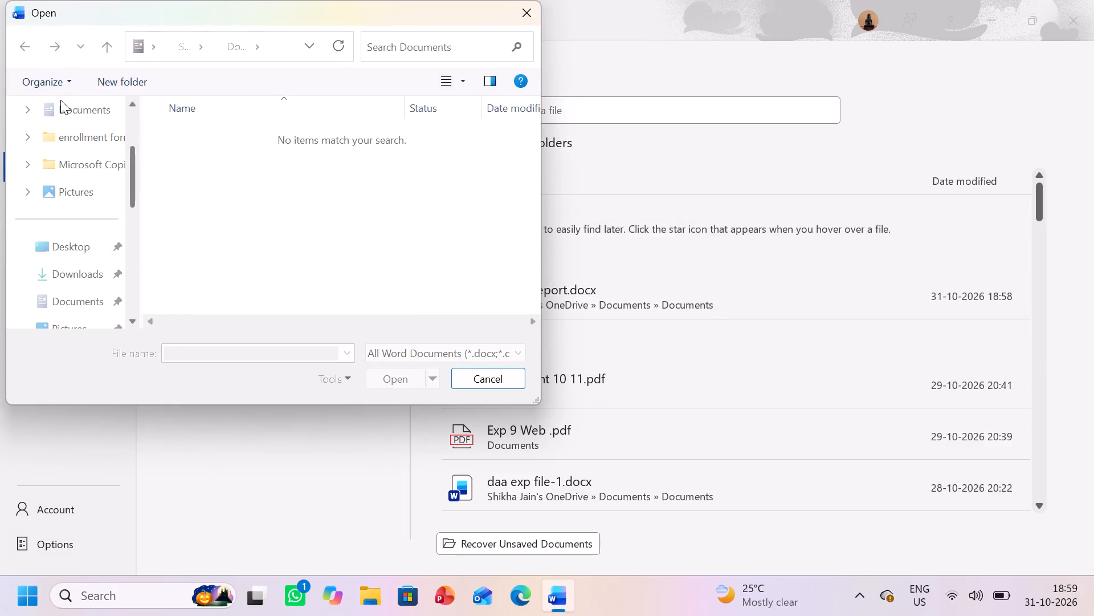
left_click(61, 109)
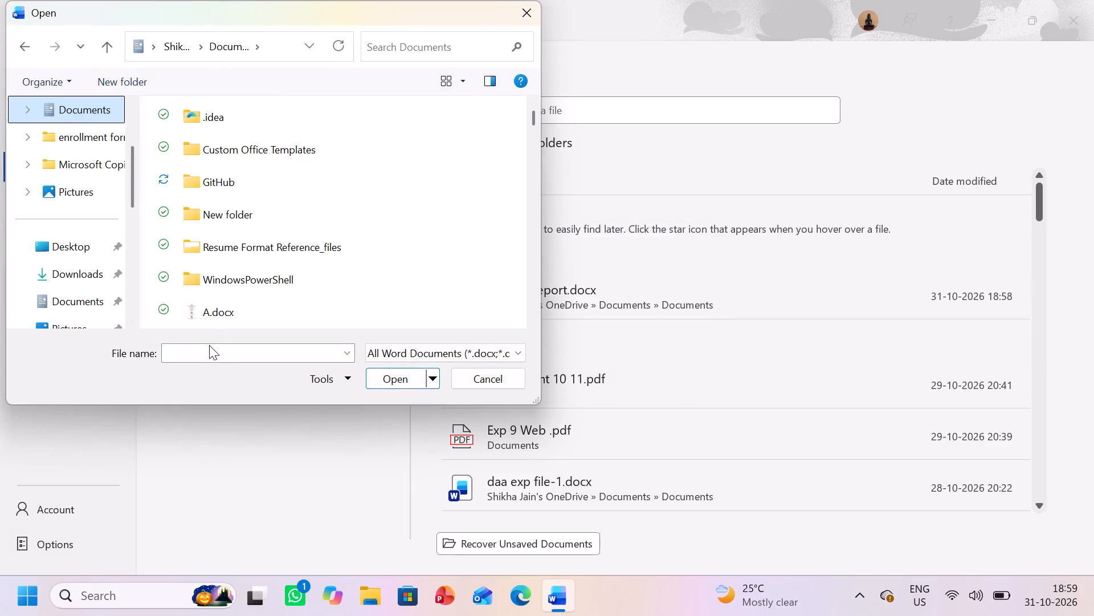
left_click(209, 345)
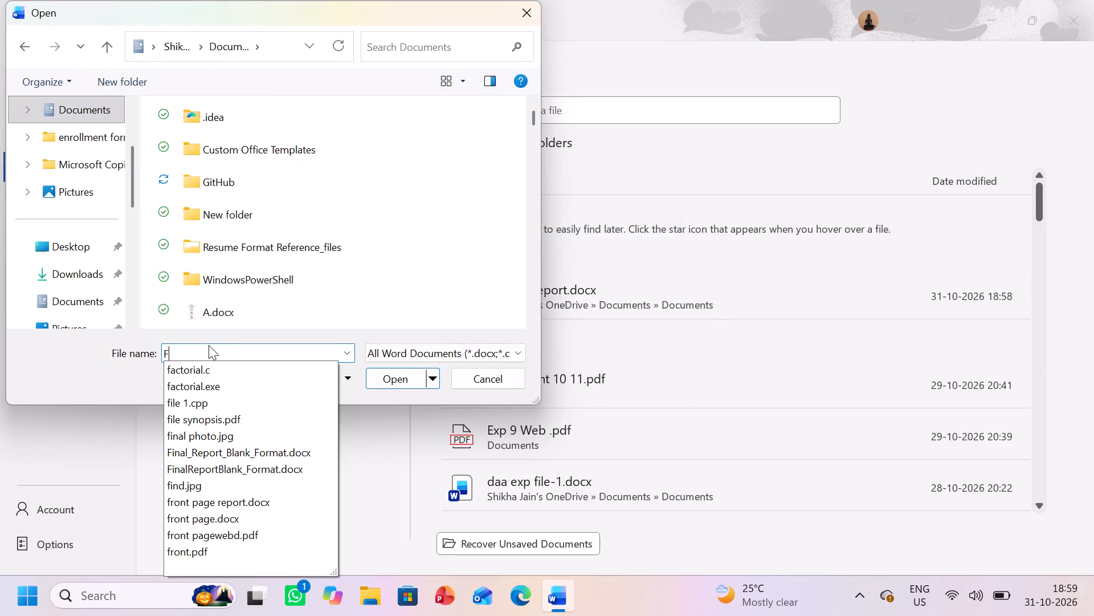
type("inal")
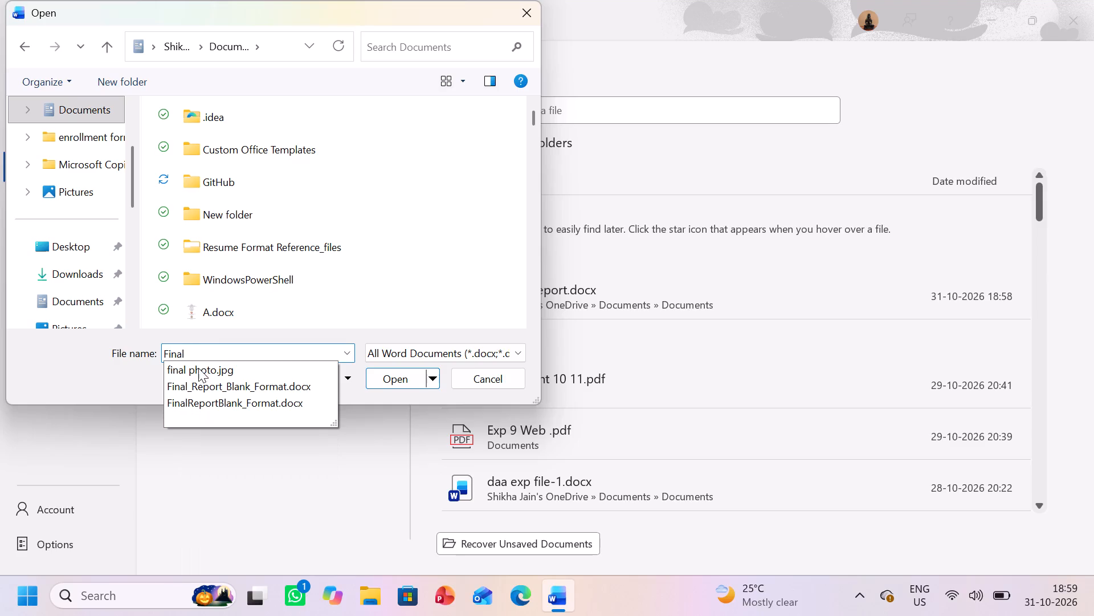
left_click(197, 398)
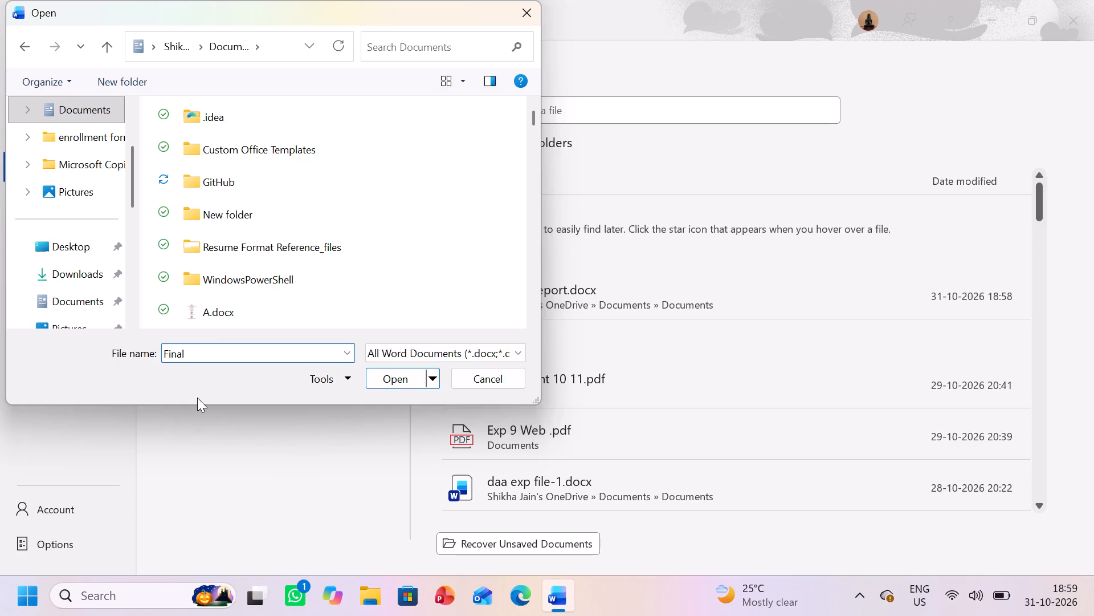
left_click(390, 379)
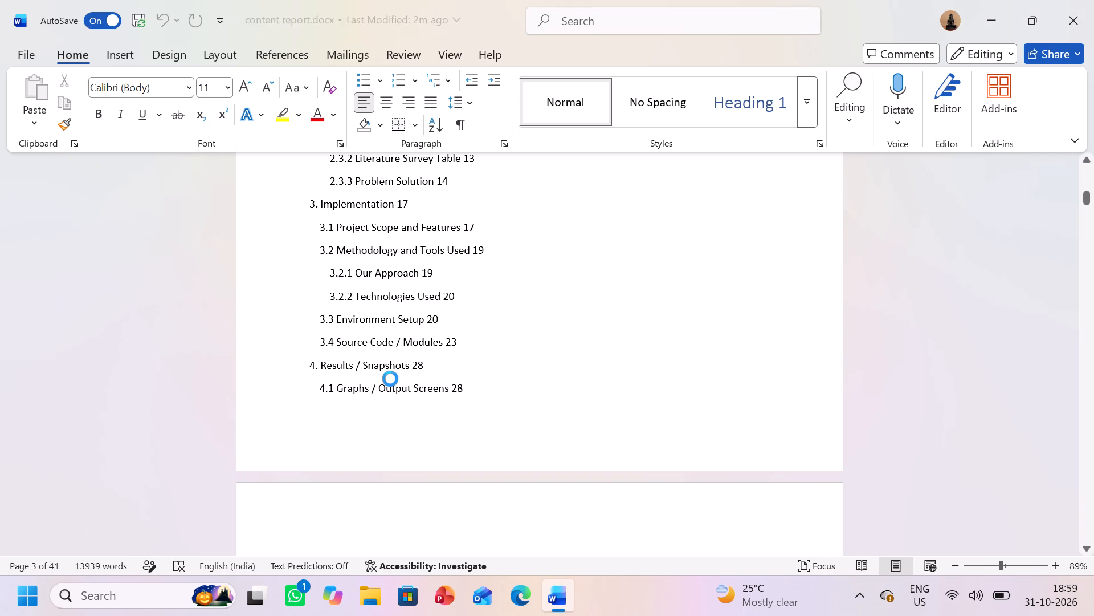
Look through the whole blank report format, from the title page through its certificate, contents and chapter sections, and return to the title page.
scroll(580, 358, "down", 1)
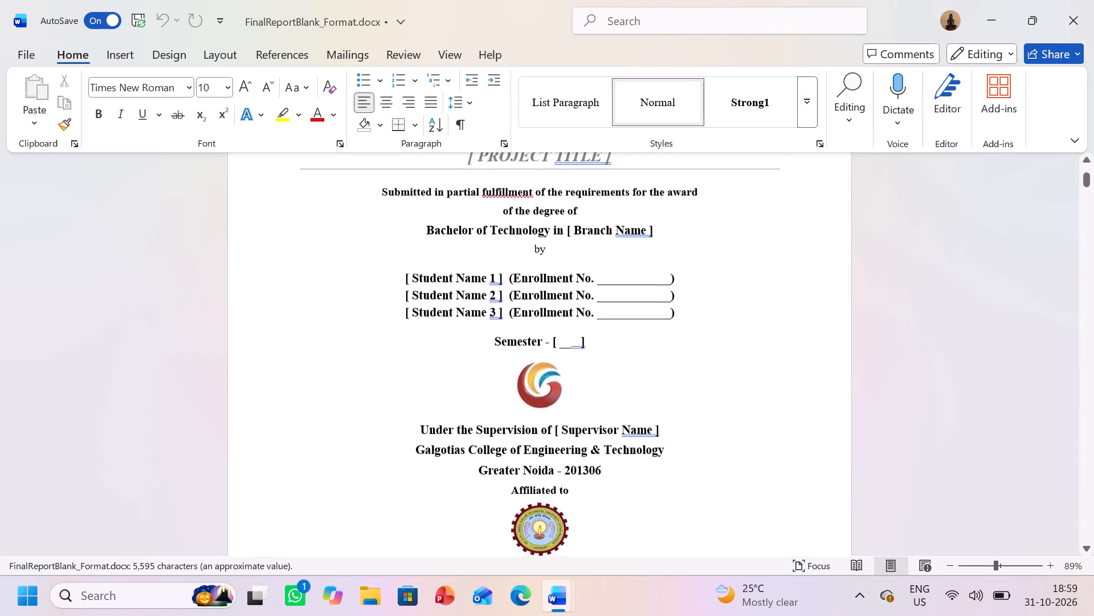
scroll(580, 358, "down", 4)
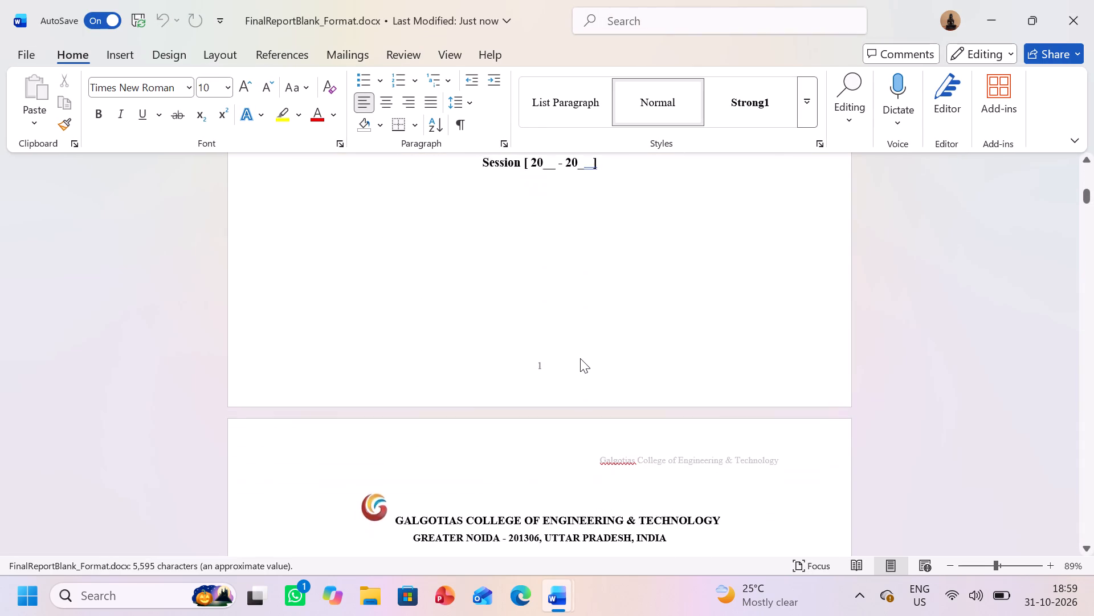
scroll(580, 358, "down", 3)
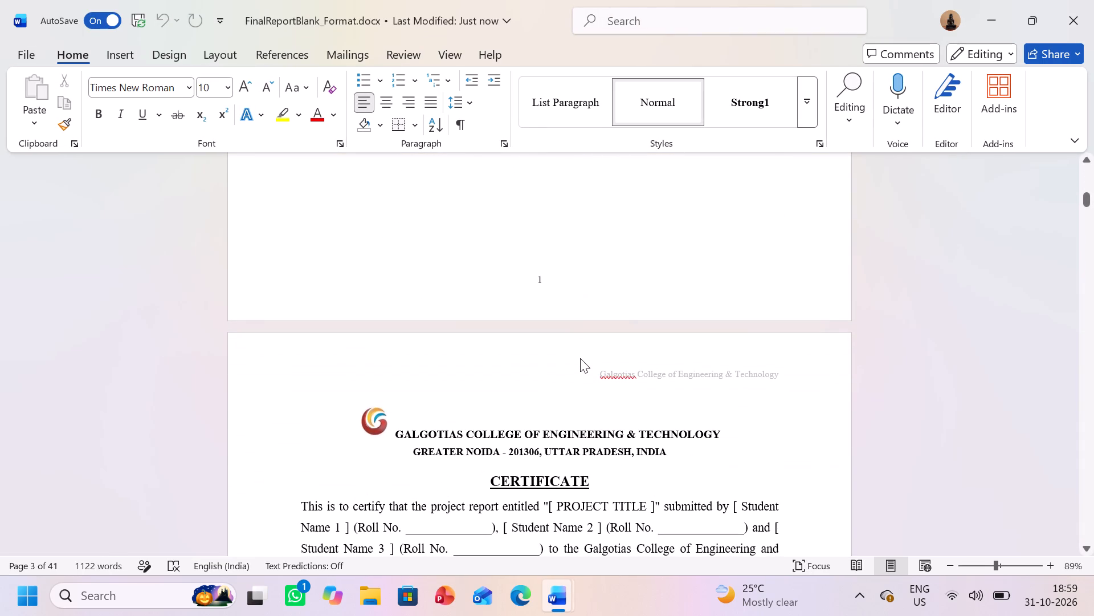
scroll(625, 383, "down", 3)
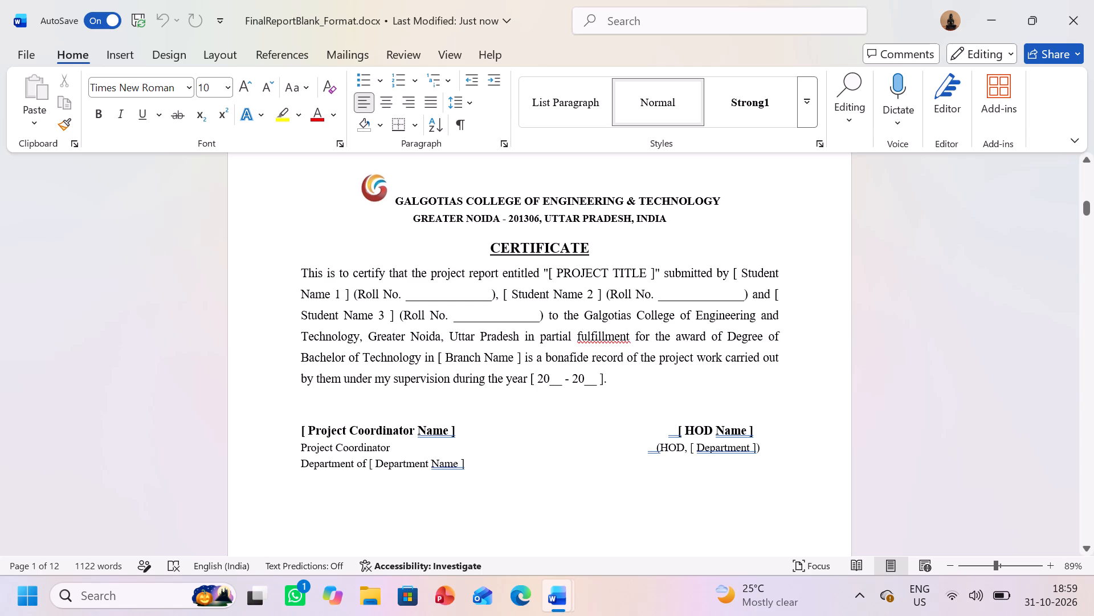
scroll(625, 383, "down", 2)
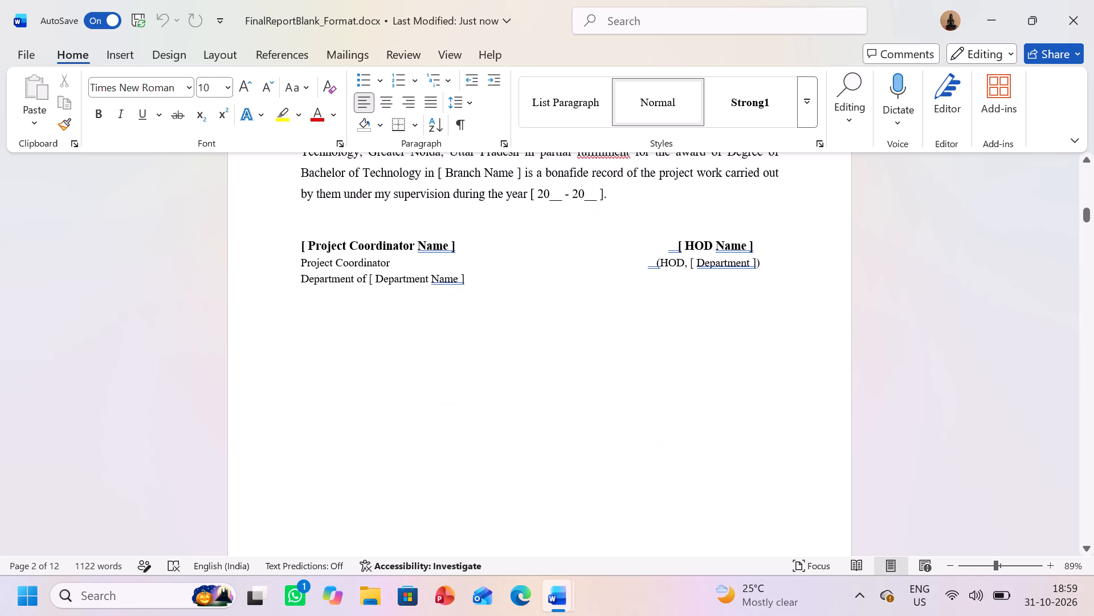
scroll(625, 383, "down", 1)
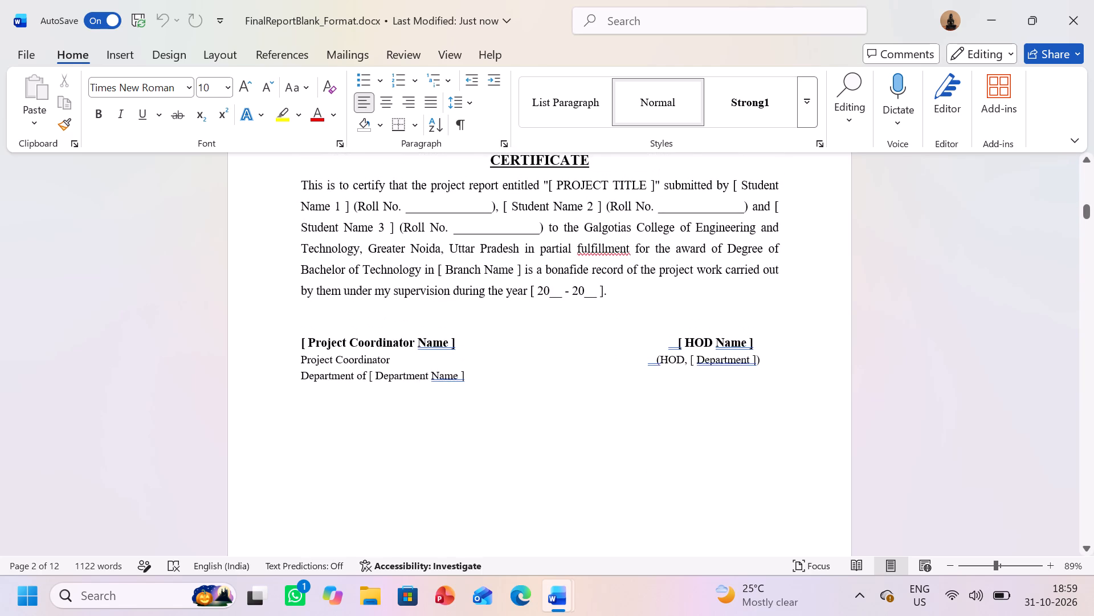
scroll(625, 383, "down", 4)
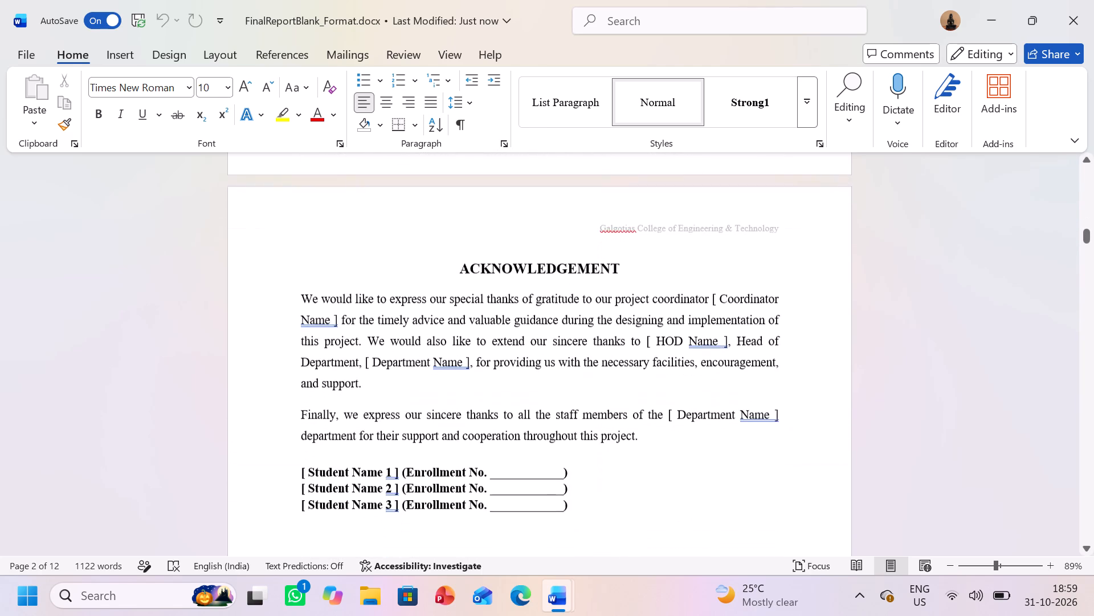
scroll(625, 383, "down", 6)
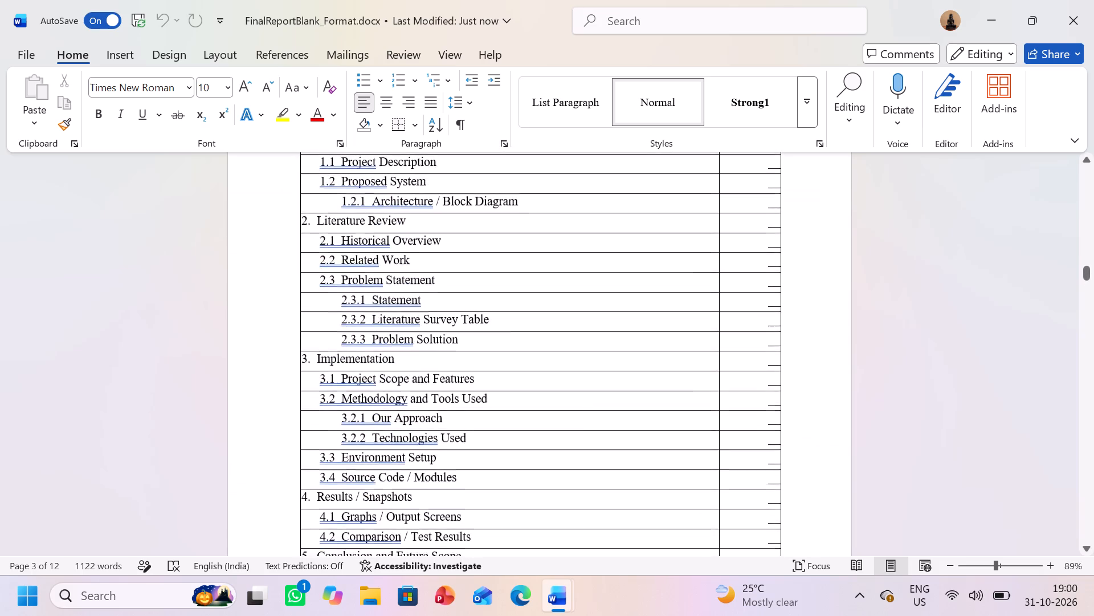
scroll(625, 383, "down", 2)
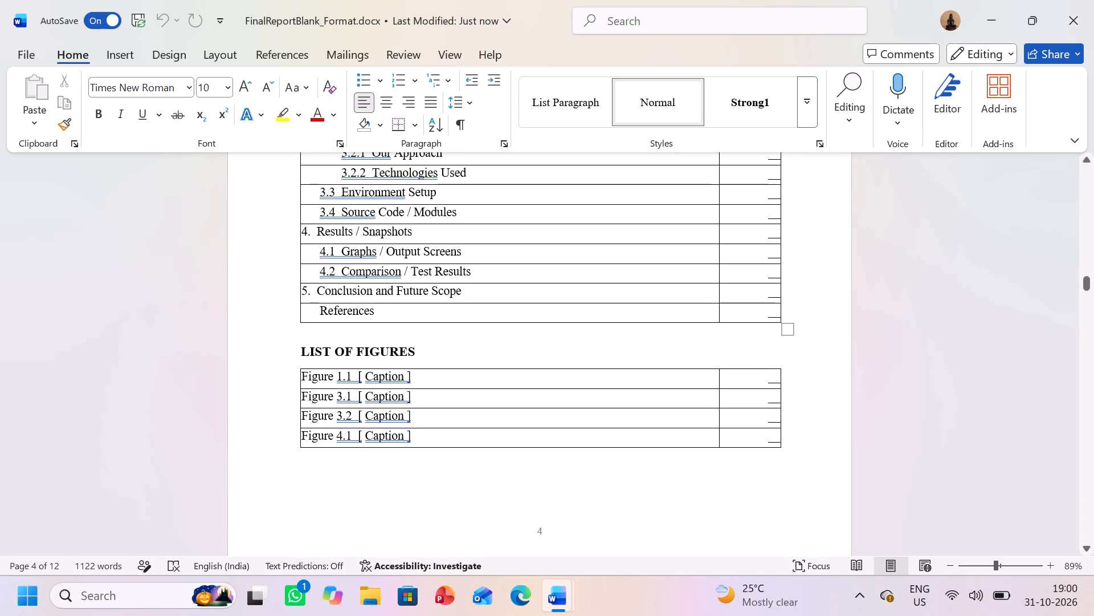
scroll(625, 383, "down", 1)
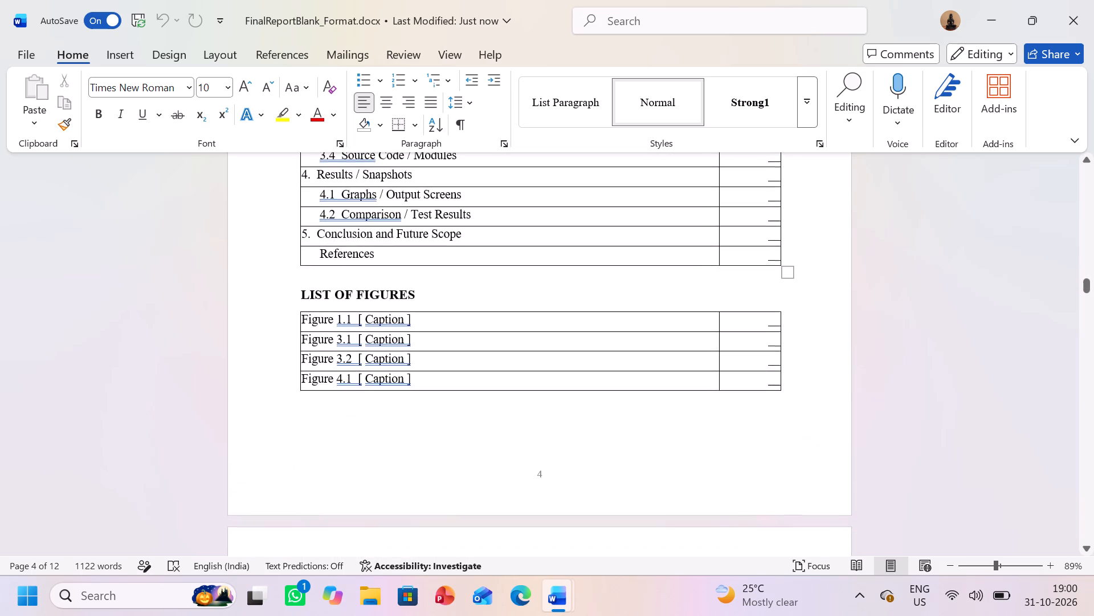
scroll(625, 383, "down", 3)
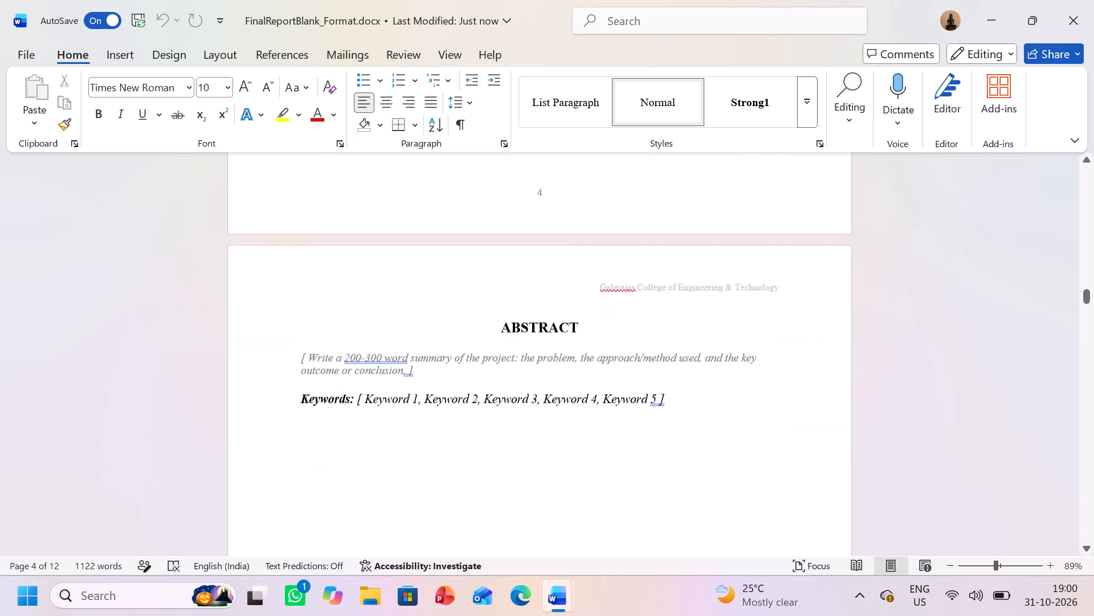
scroll(625, 383, "down", 3)
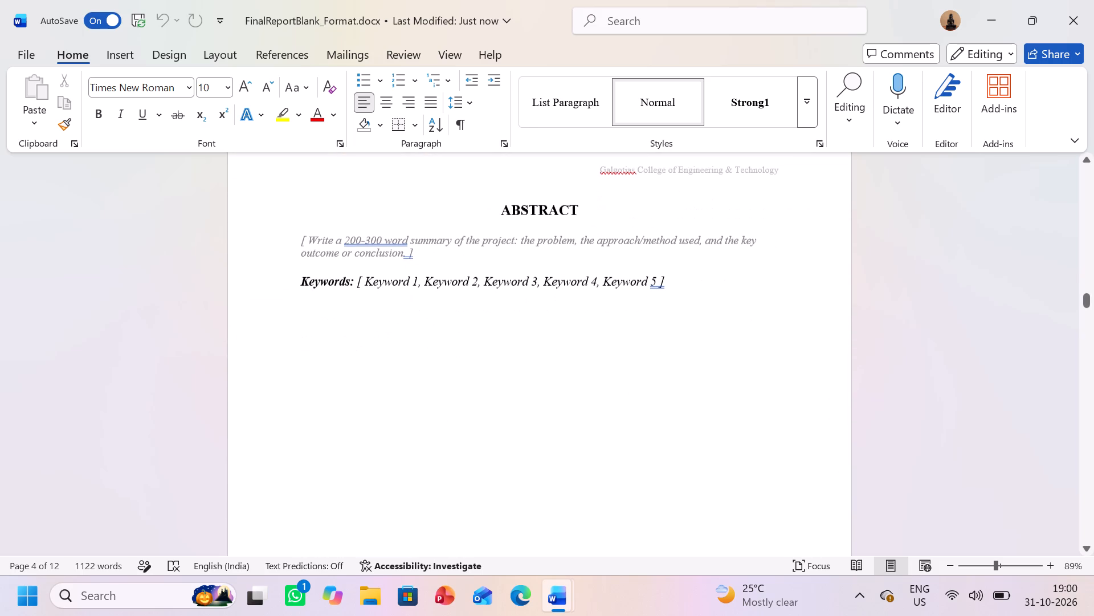
scroll(625, 383, "down", 1)
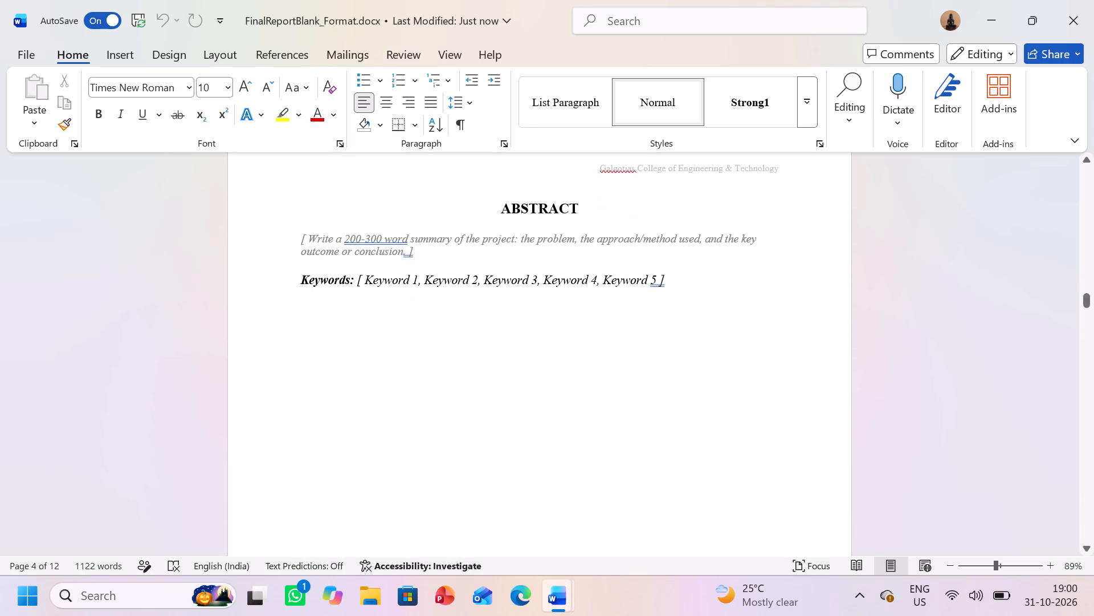
scroll(625, 383, "down", 5)
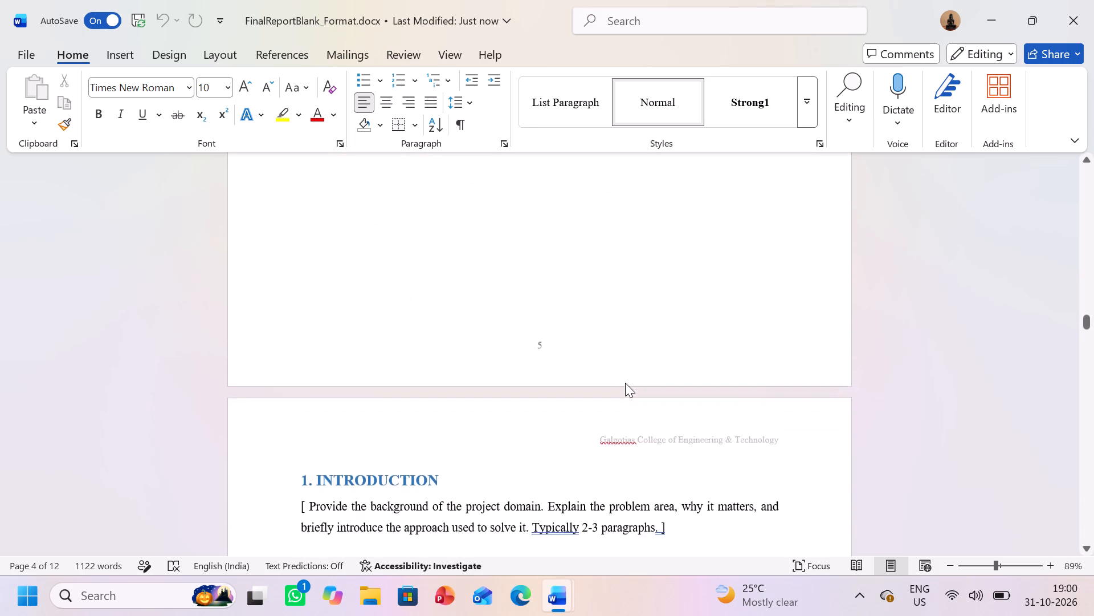
scroll(625, 383, "down", 2)
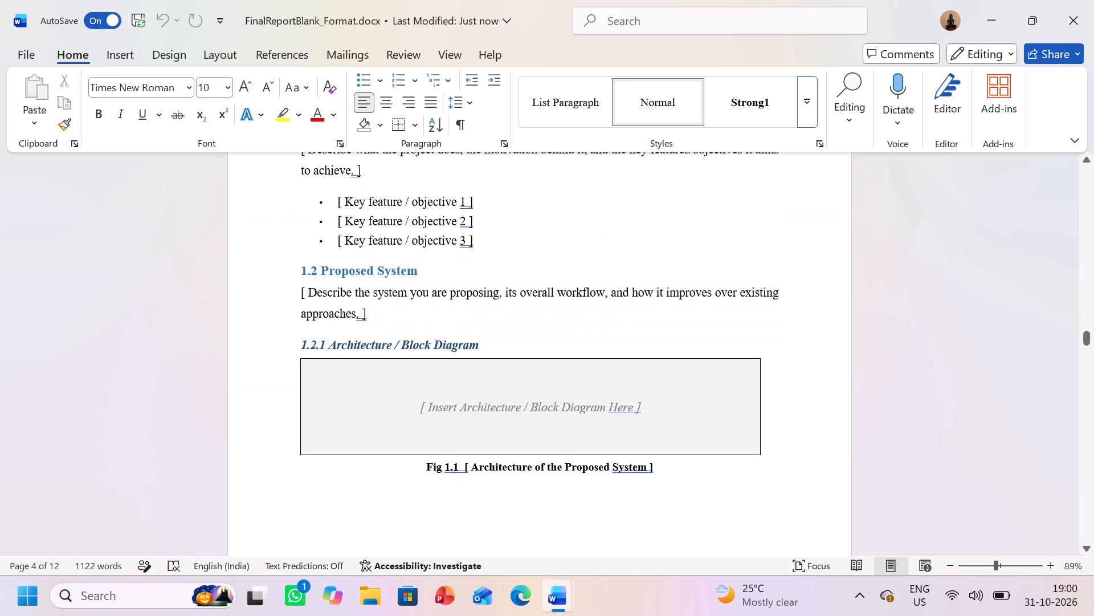
scroll(625, 383, "down", 3)
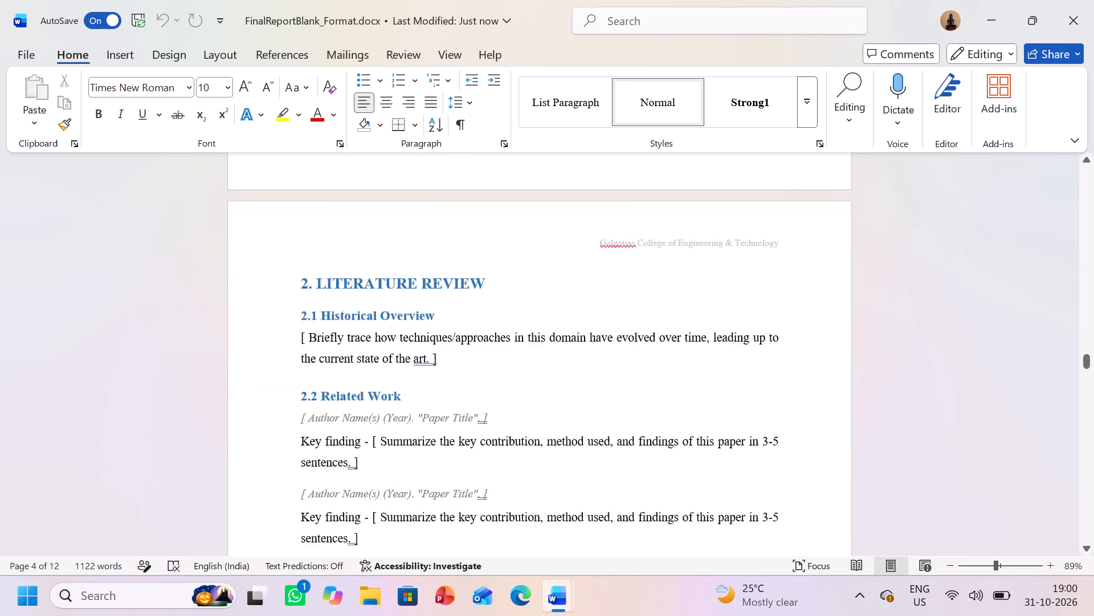
scroll(625, 383, "down", 8)
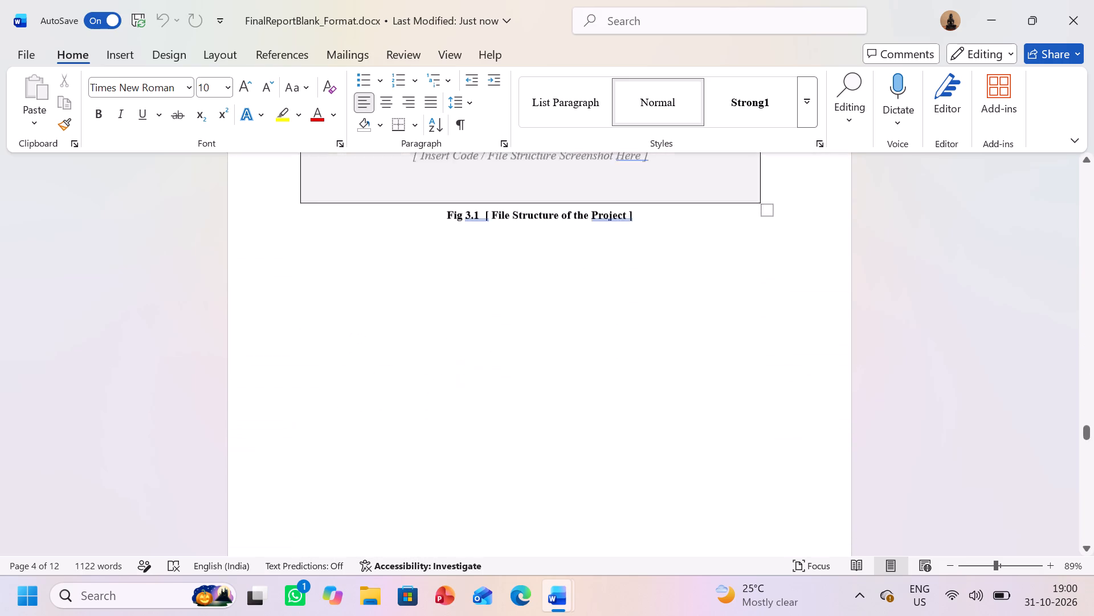
scroll(625, 383, "down", 7)
scroll(625, 383, "up", 1)
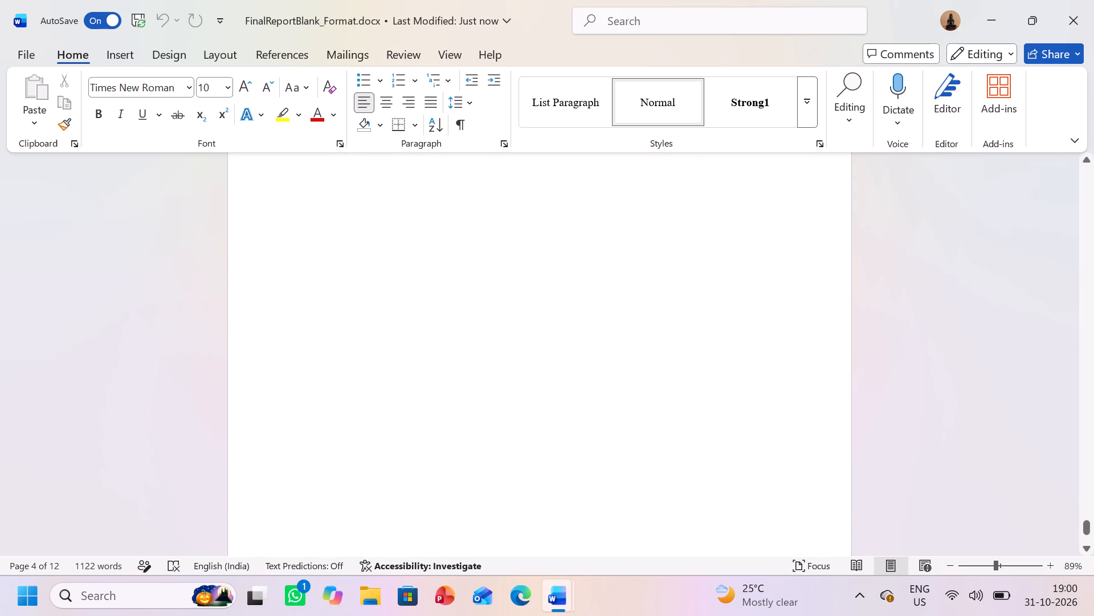
scroll(625, 383, "up", 3)
scroll(625, 383, "up", 18)
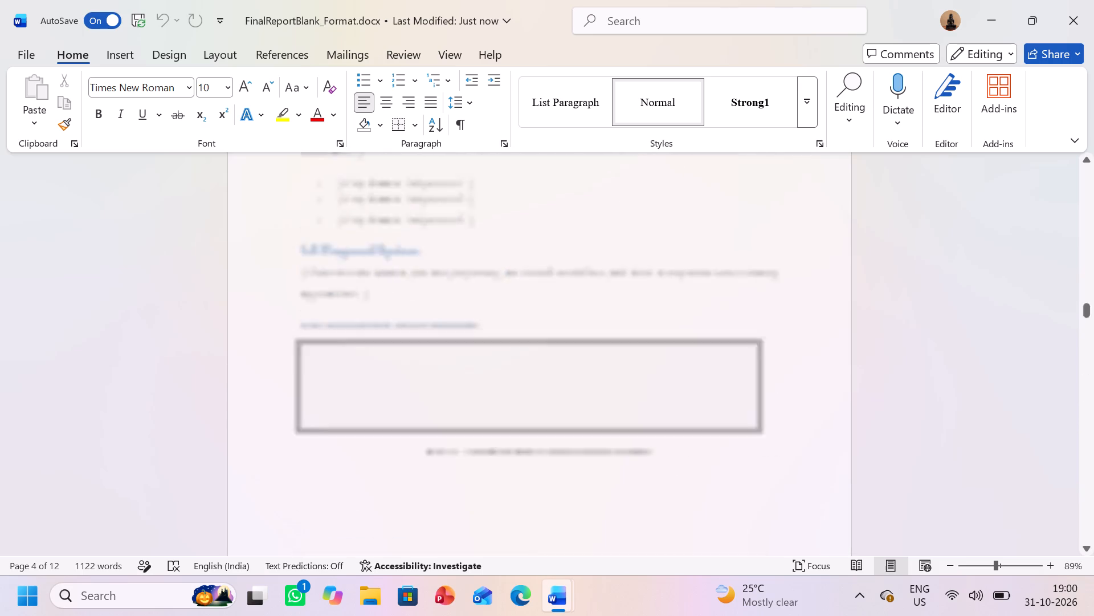
scroll(625, 383, "up", 9)
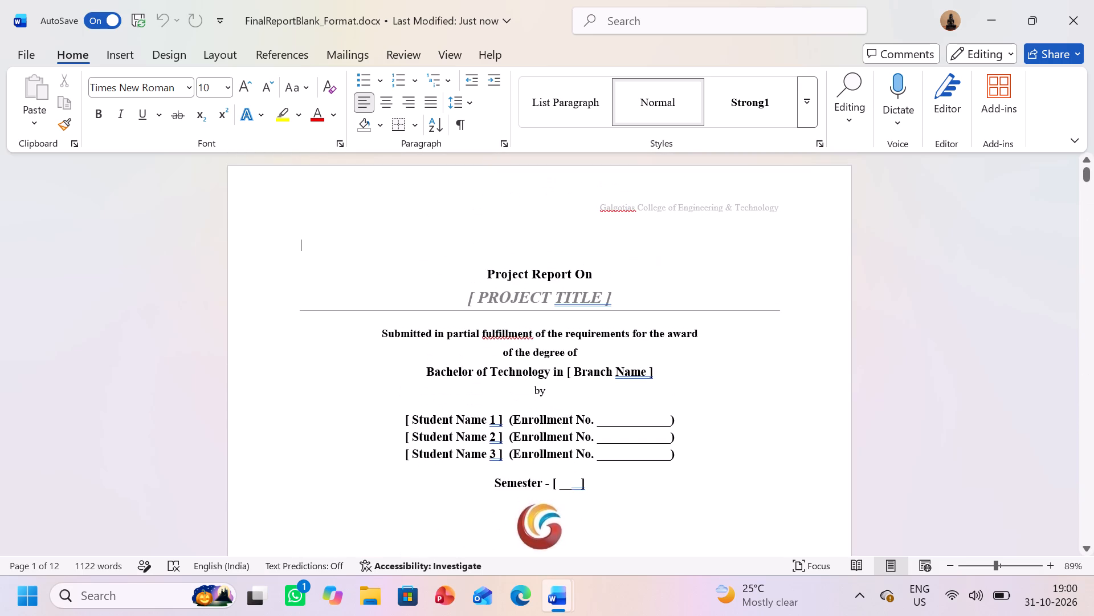
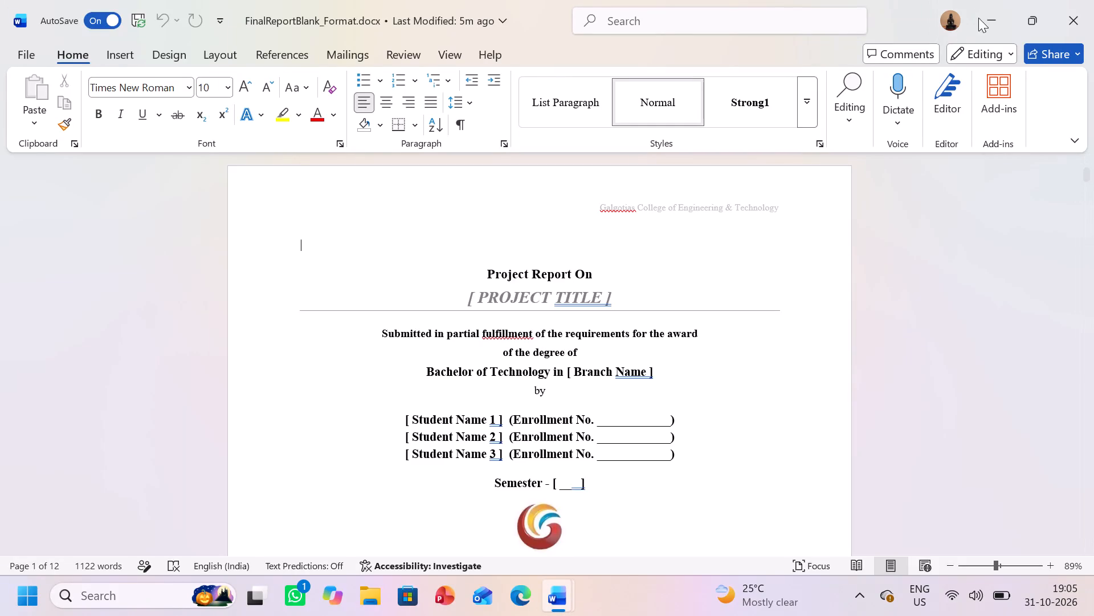
Minimize both Word documents and open FINAL REPORT.pdf from the desktop.
left_click(985, 23)
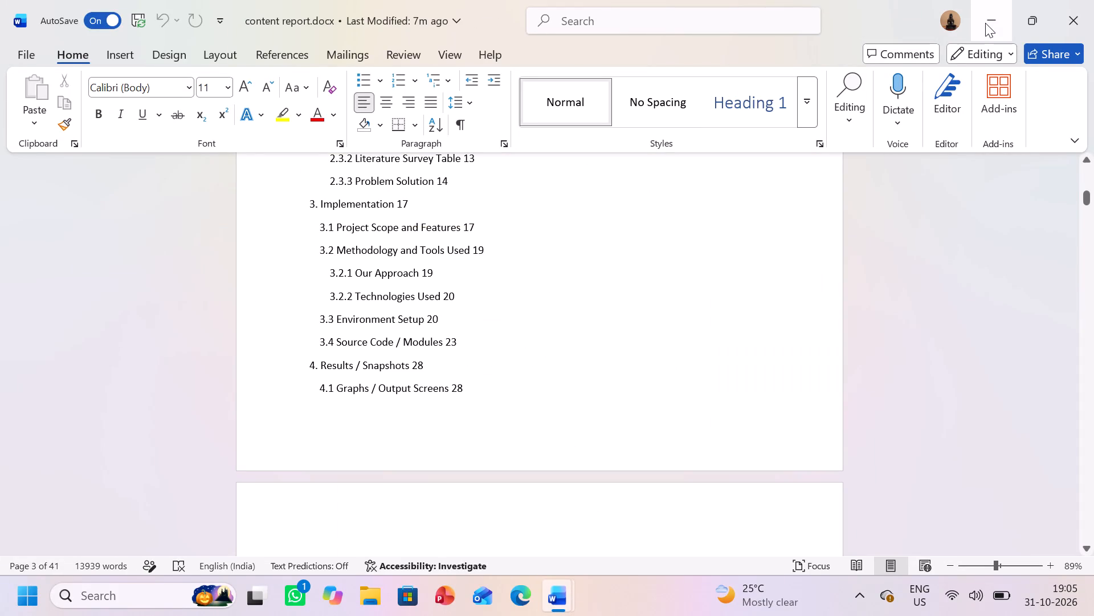
left_click(985, 23)
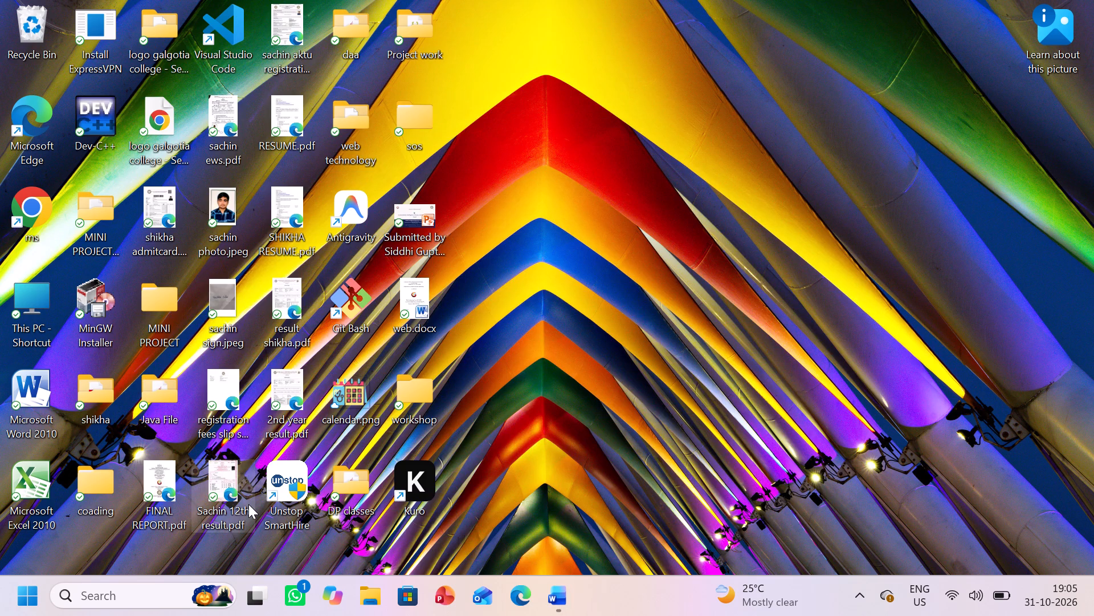
double_click(161, 491)
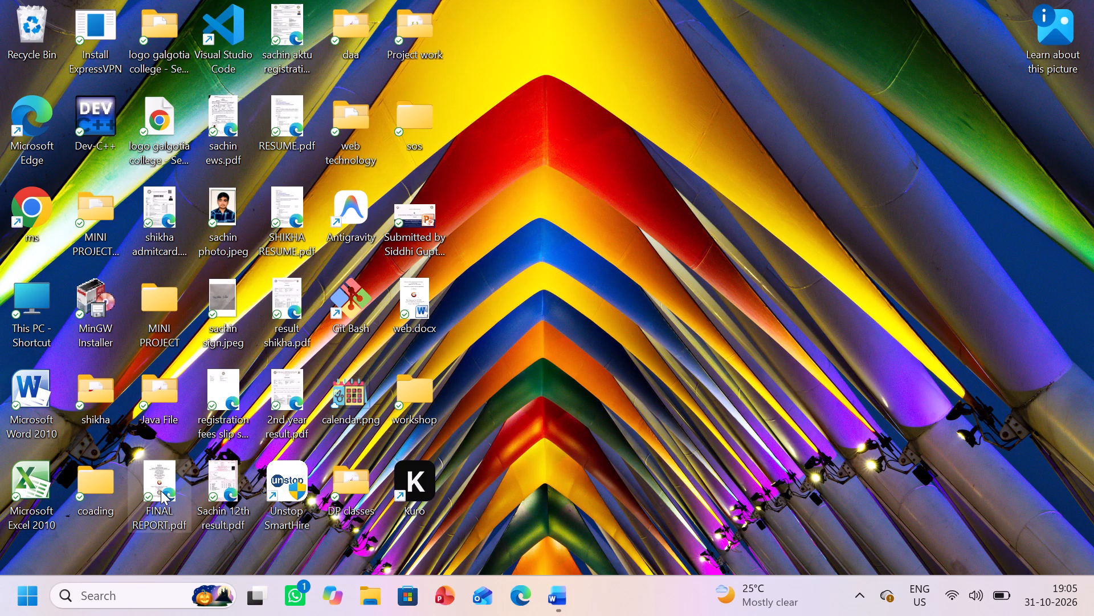
Look through the title page, certificate and declaration of the earlier report FINAL REPORT.pdf as a reference for the front matter.
scroll(581, 344, "up", 1)
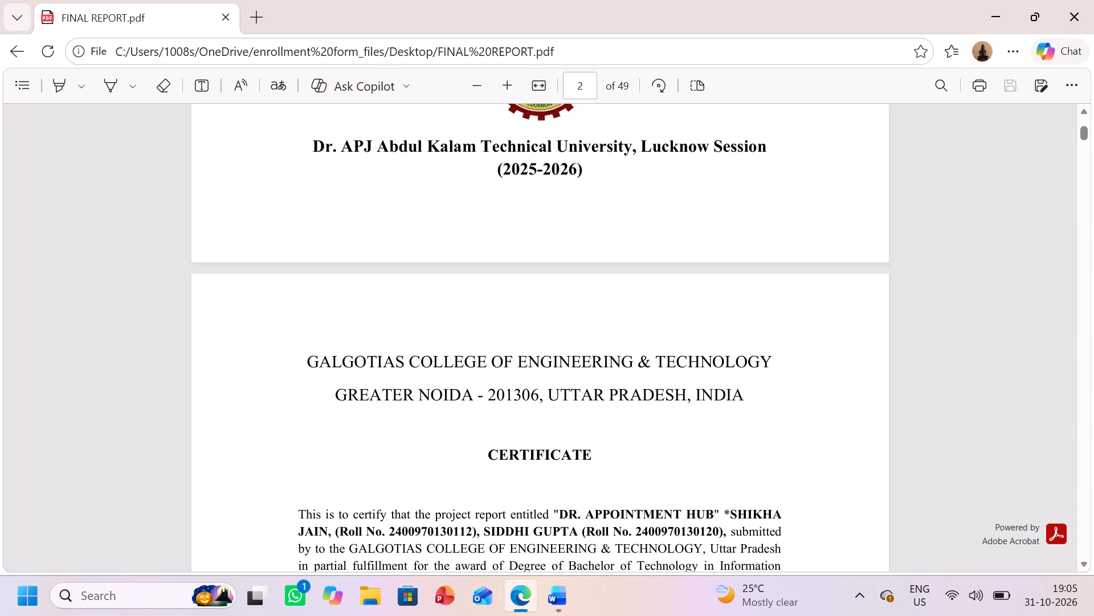
scroll(581, 344, "up", 4)
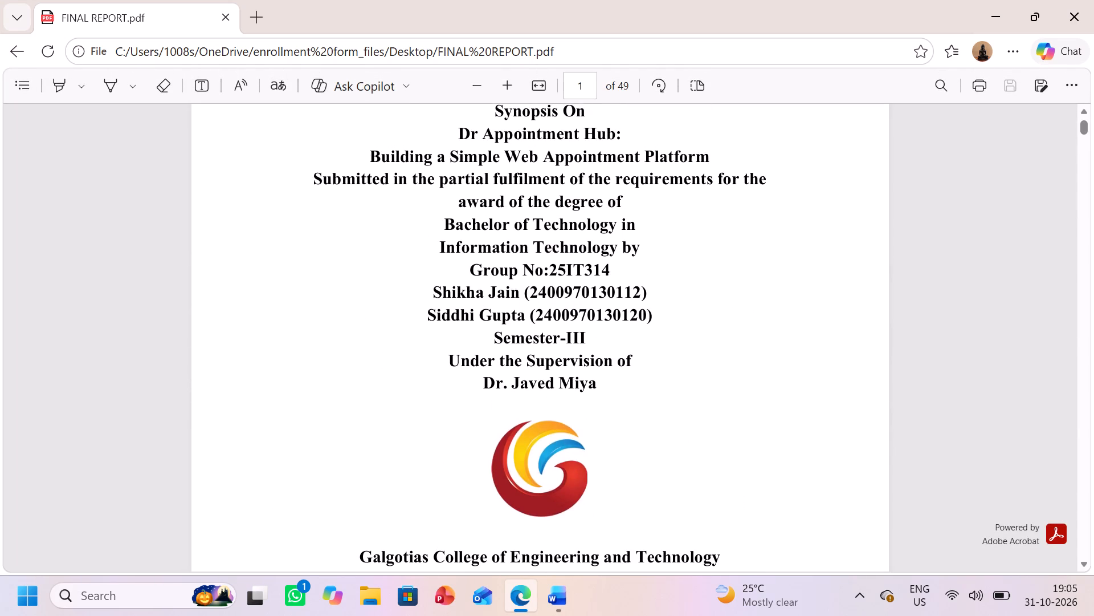
scroll(581, 344, "up", 1)
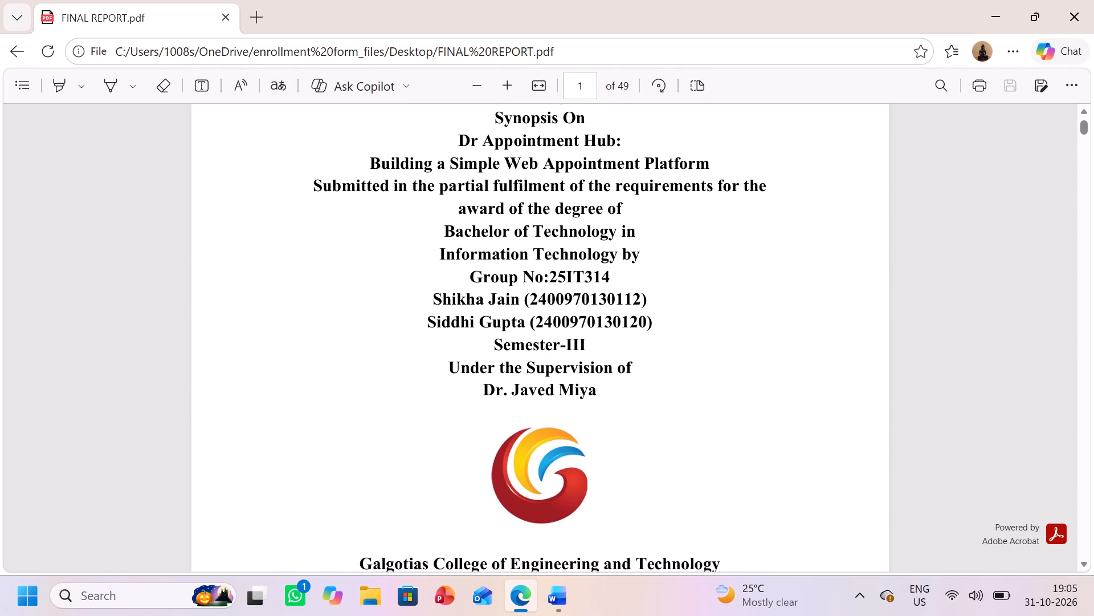
scroll(581, 344, "down", 5)
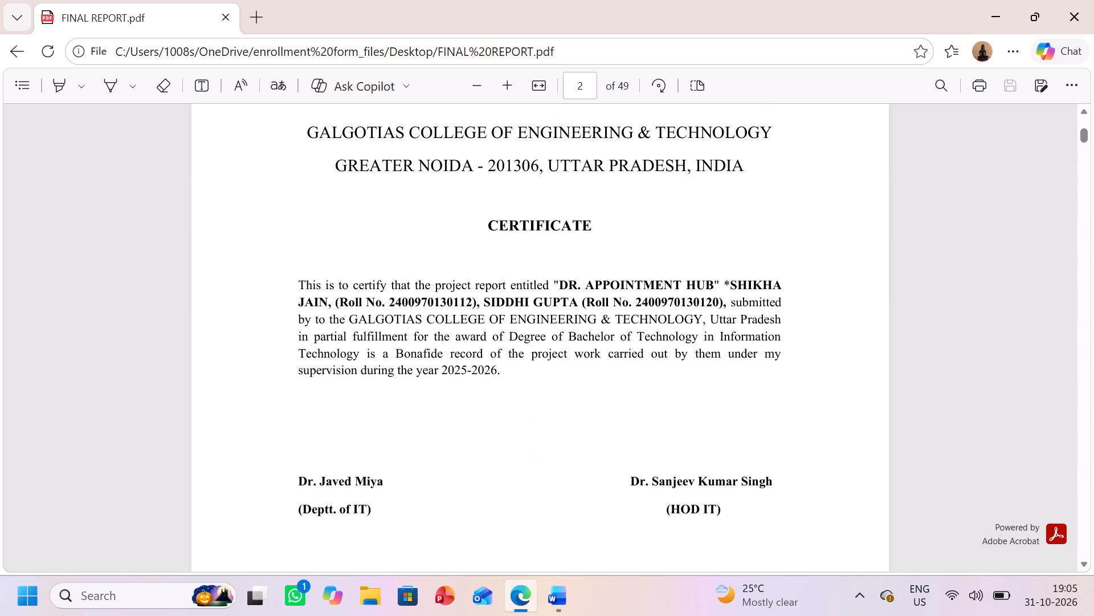
scroll(581, 344, "down", 1)
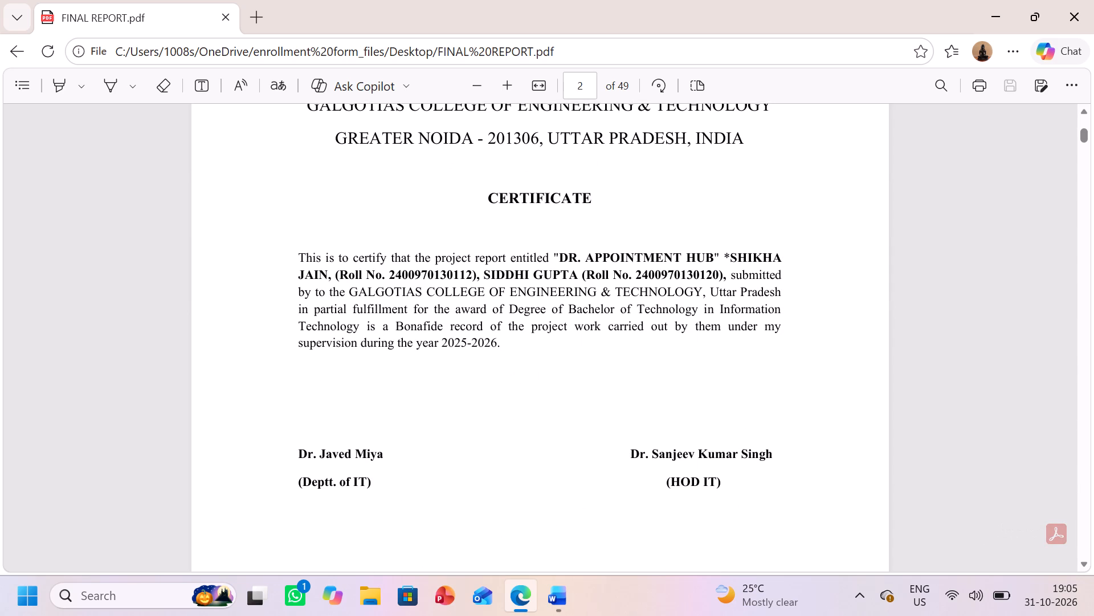
scroll(581, 344, "down", 6)
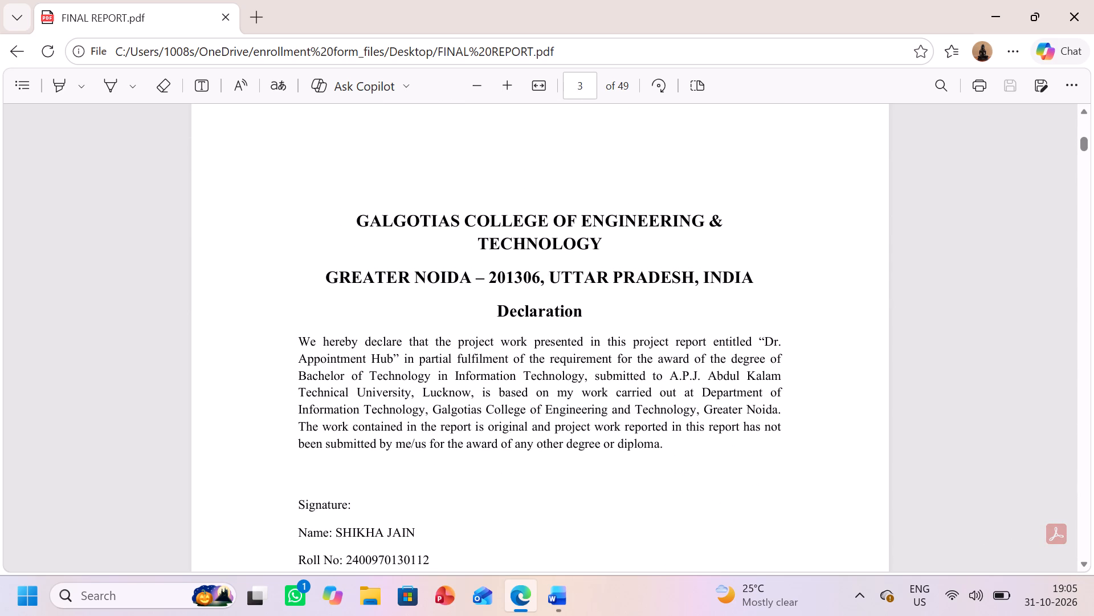
scroll(581, 344, "down", 1)
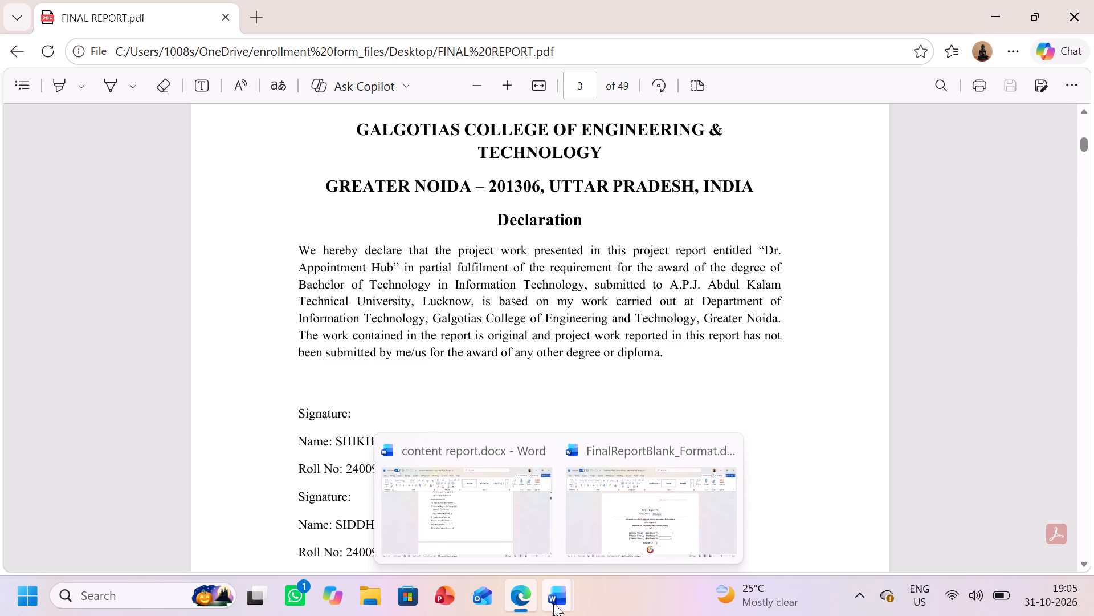
Switch to FinalReportBlank_Format.docx in Word and review its front matter from the title page to the table of contents, returning to the title page.
left_click(598, 540)
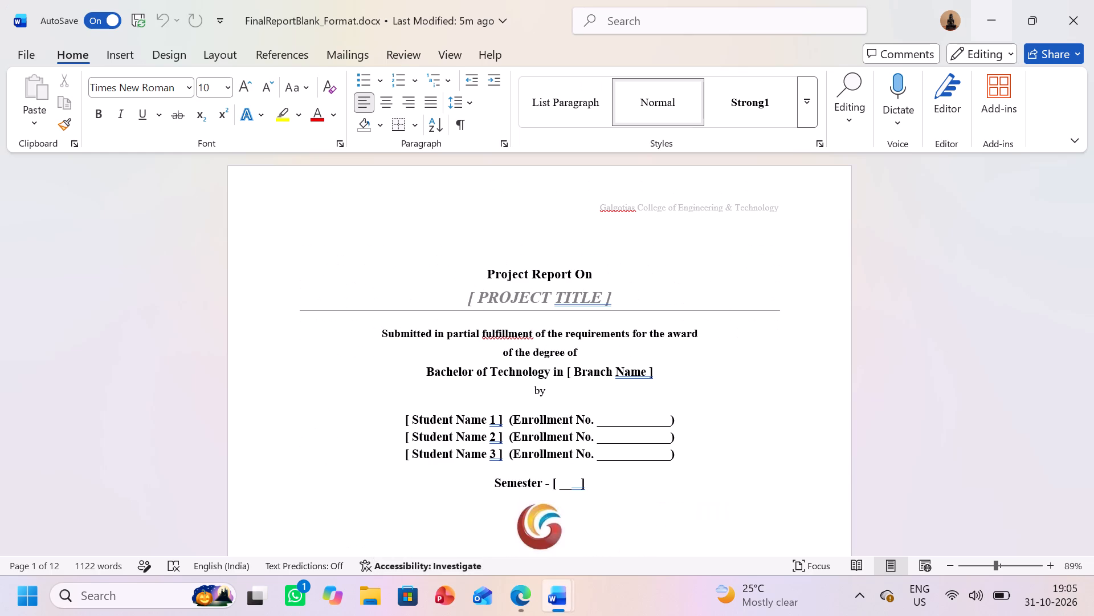
scroll(737, 422, "down", 5)
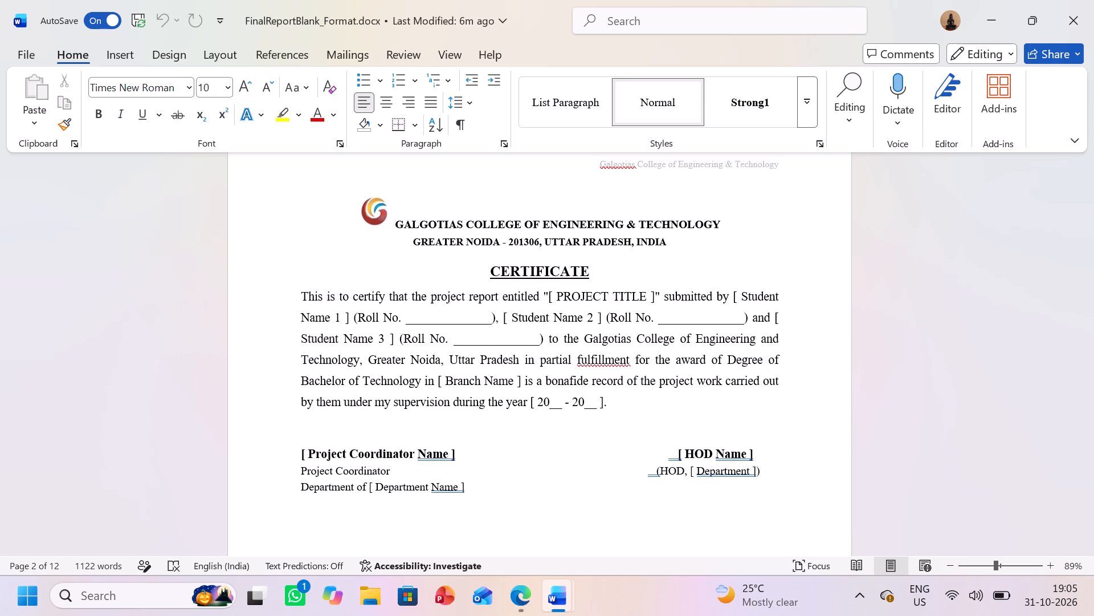
scroll(737, 422, "down", 2)
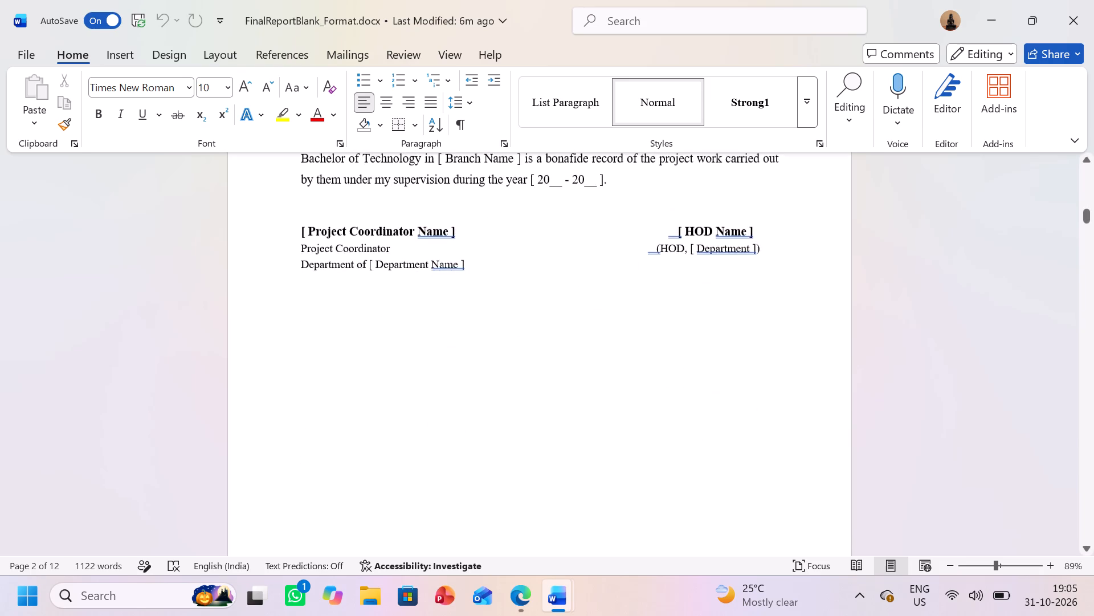
scroll(737, 422, "down", 5)
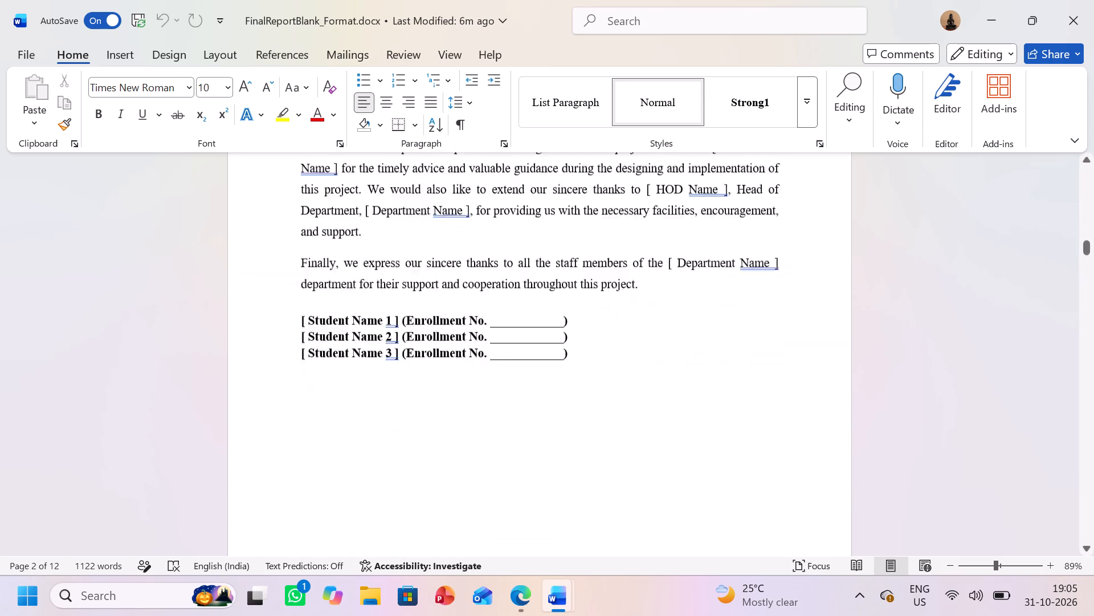
scroll(737, 422, "down", 3)
scroll(737, 422, "up", 1, "ctrl")
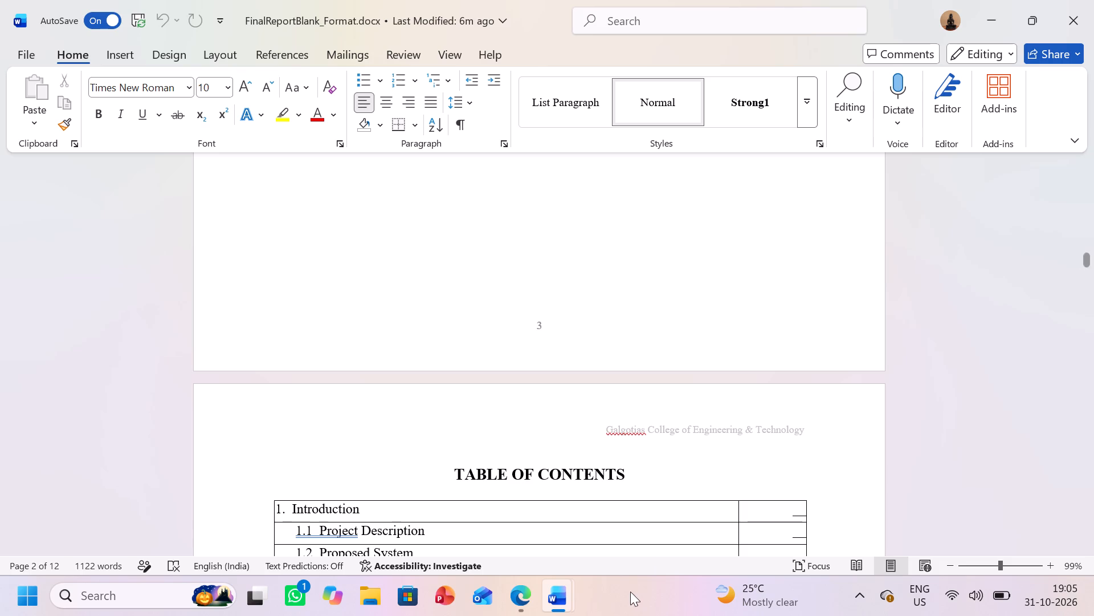
scroll(635, 541, "down", 5, "ctrl")
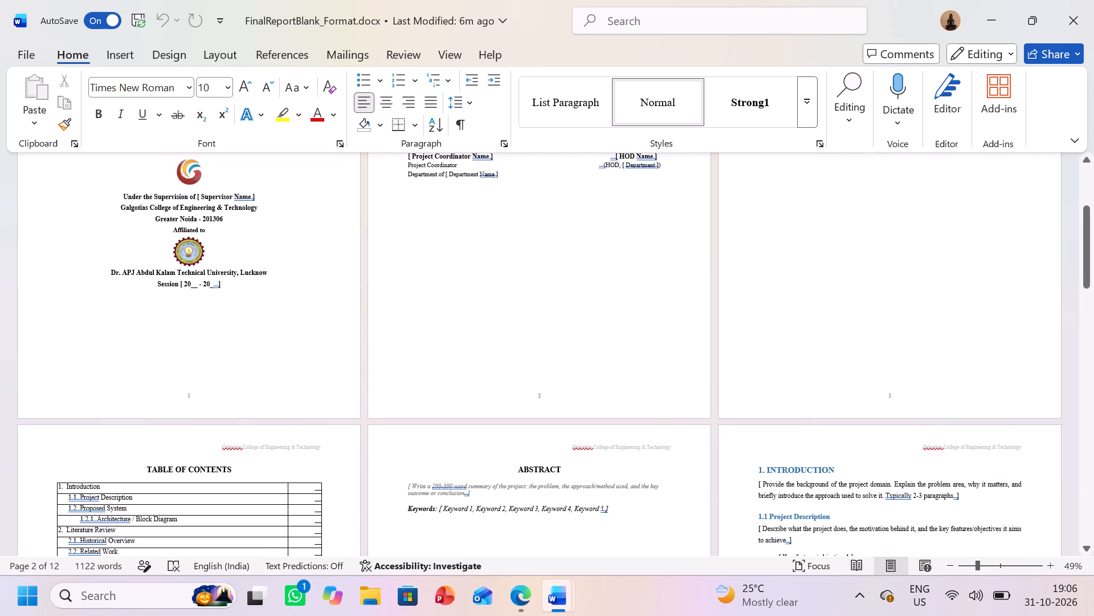
scroll(635, 541, "up", 4, "ctrl")
scroll(629, 517, "up", 3)
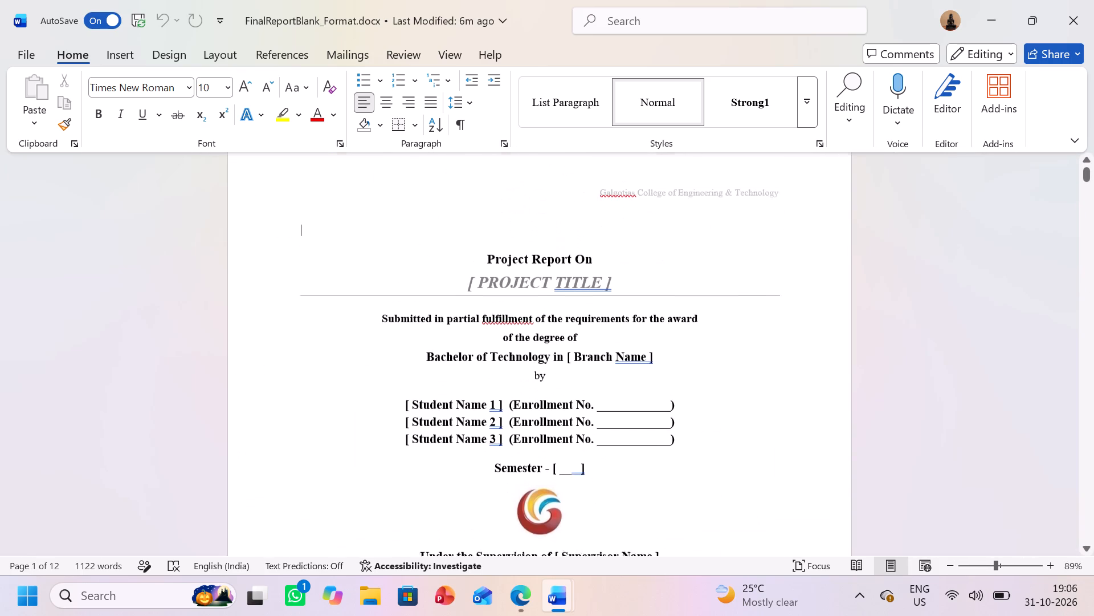
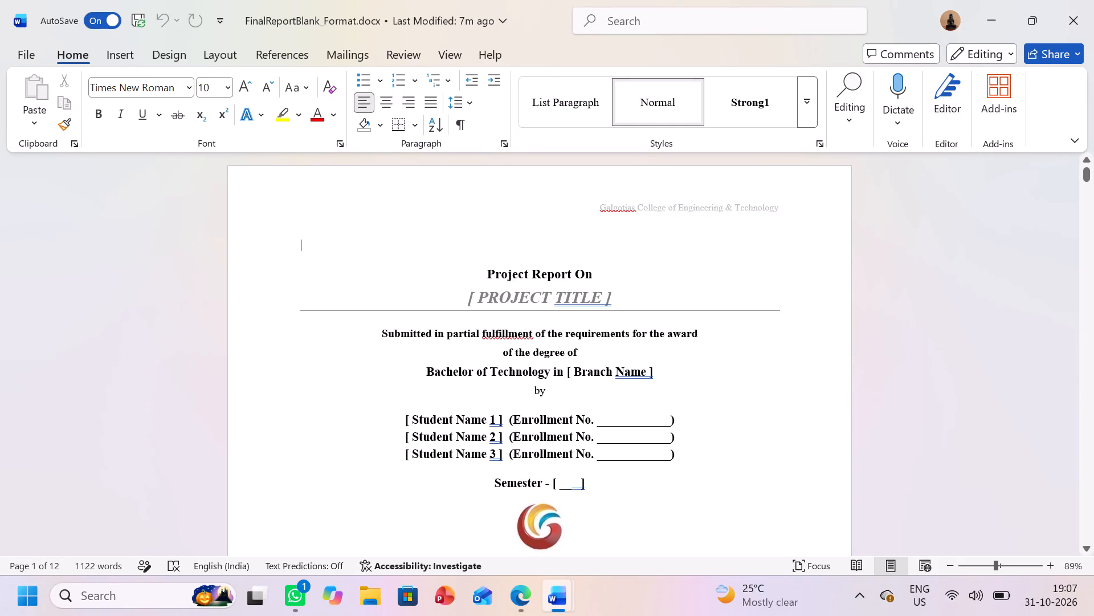
Glance at the declaration page of FINAL REPORT.pdf in Edge and return to the open Word documents.
left_click(511, 603)
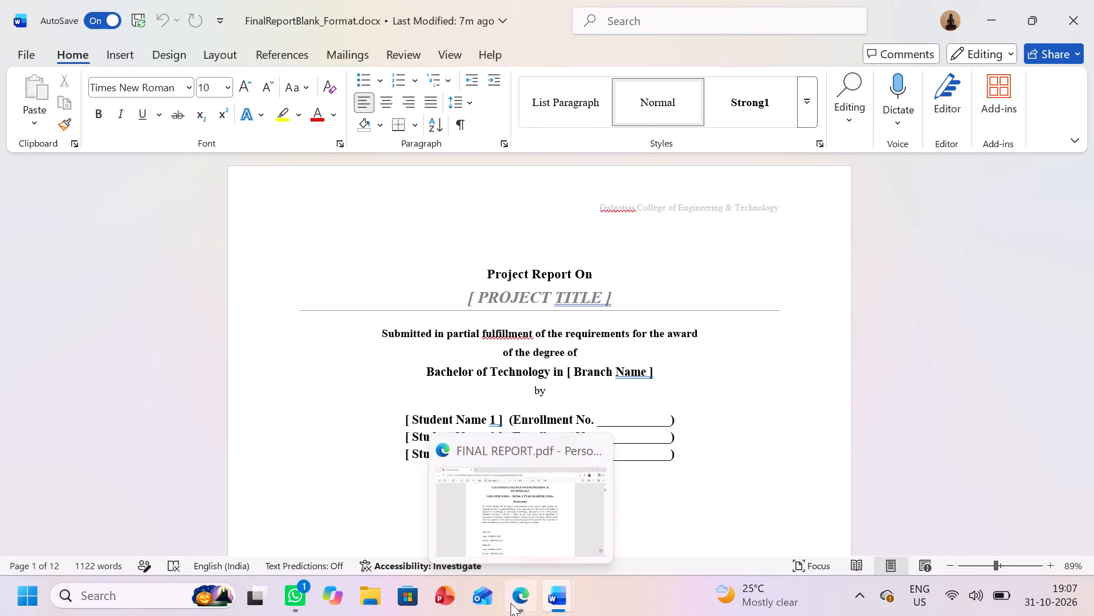
left_click(550, 609)
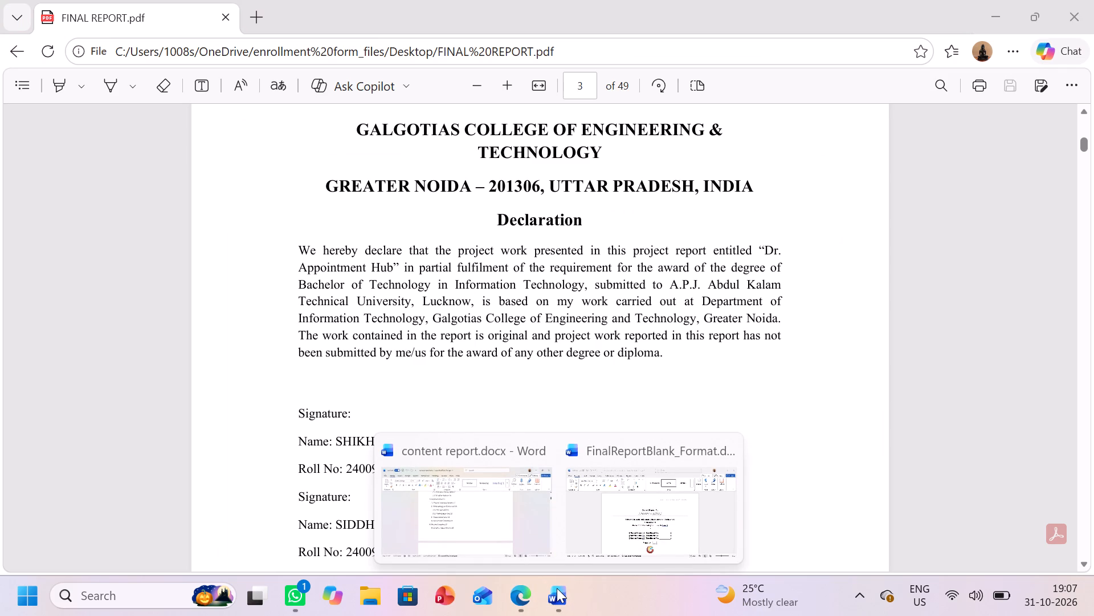
Switch from the reference PDF to the FinalReportBlank_Format.docx document in Word.
left_click(603, 532)
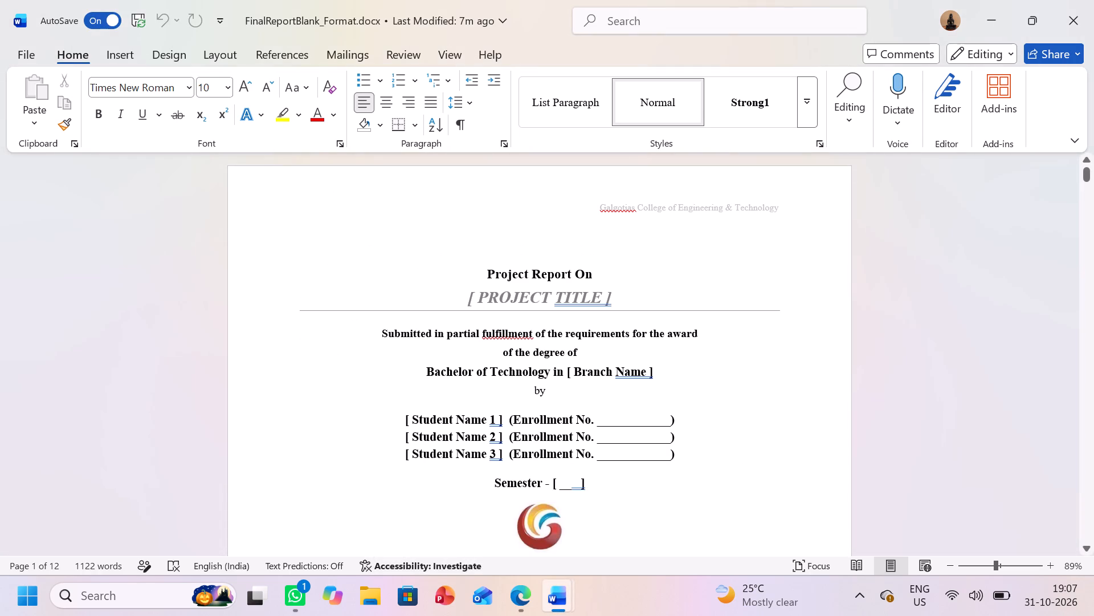
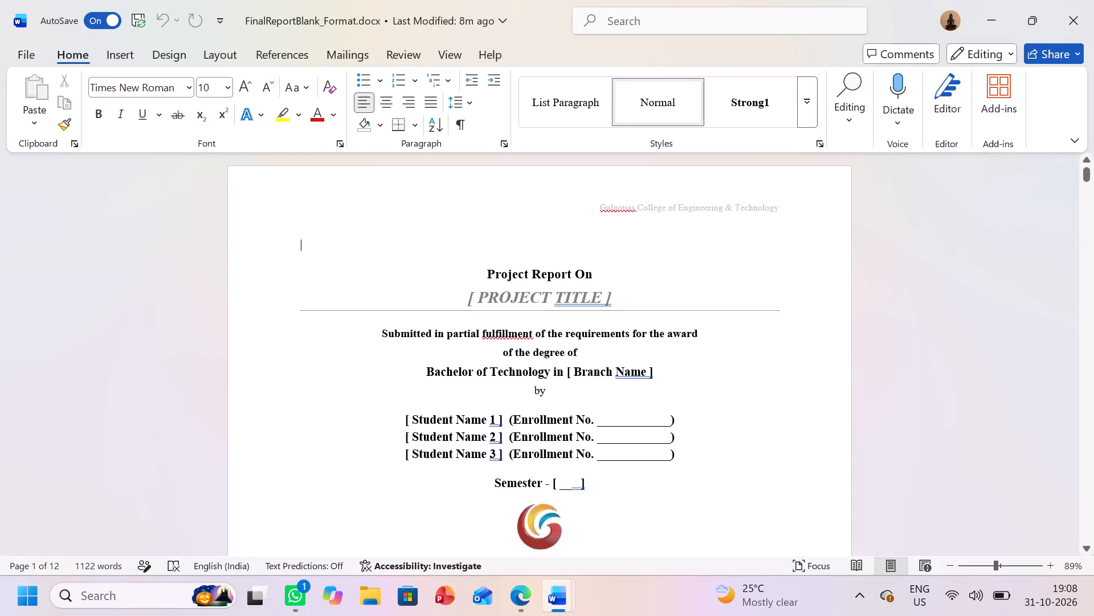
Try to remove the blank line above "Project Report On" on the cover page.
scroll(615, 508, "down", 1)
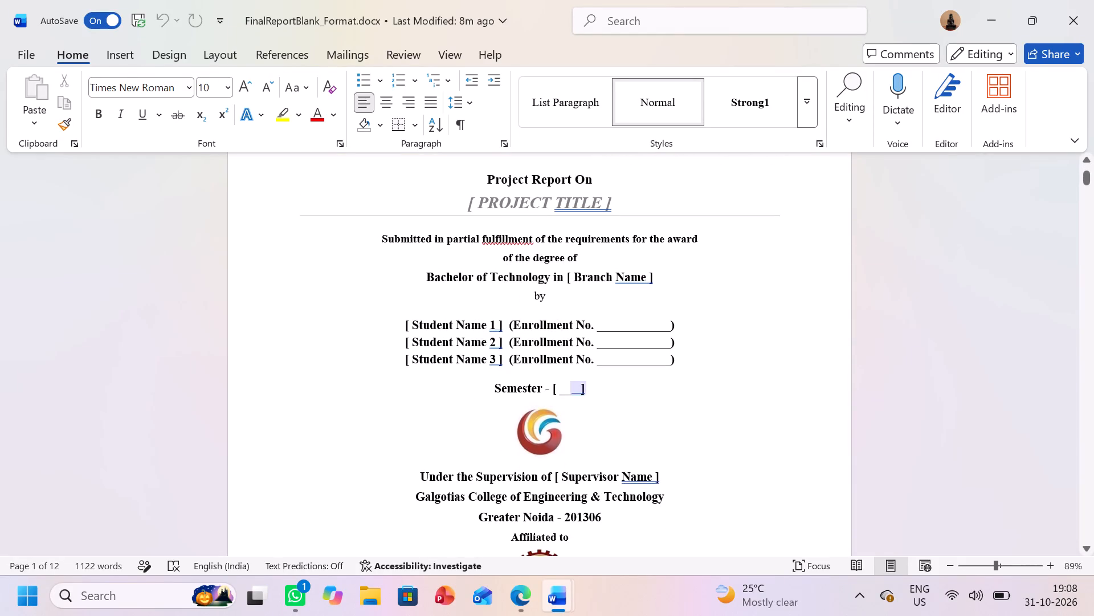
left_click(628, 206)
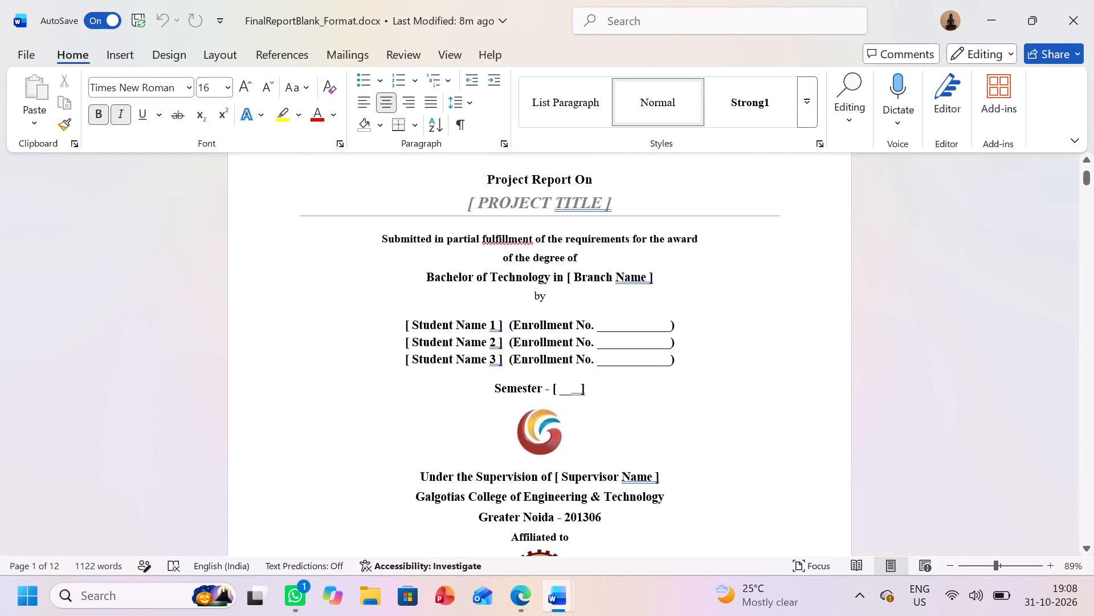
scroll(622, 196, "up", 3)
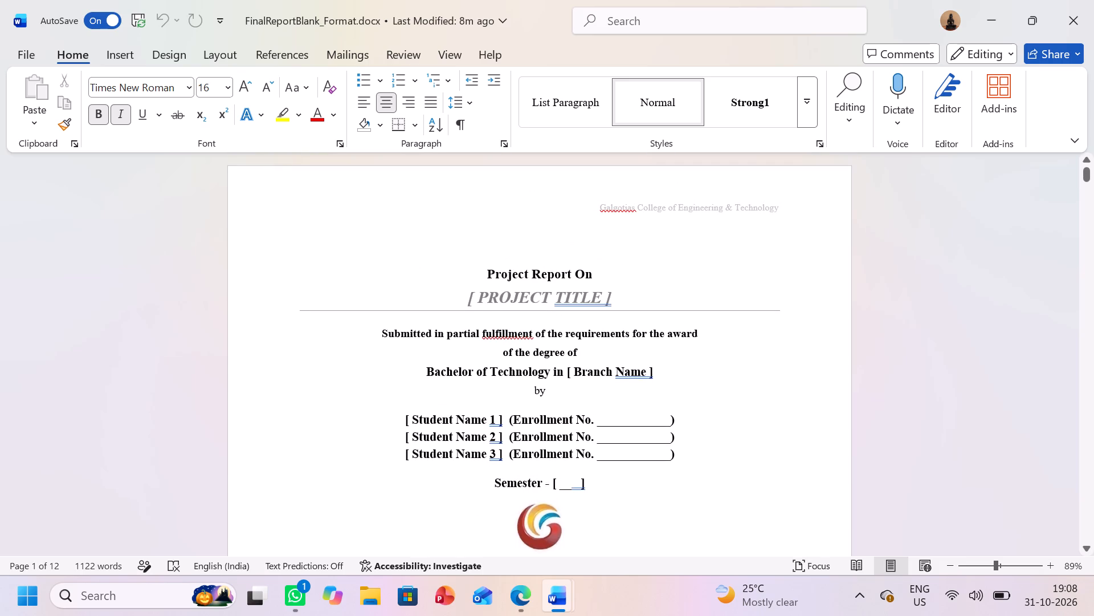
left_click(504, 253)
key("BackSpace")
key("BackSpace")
Delete the "[ PROJECT TITLE ]" placeholder on the cover page, keeping "Project Report On" and the horizontal rule intact.
left_click(624, 298)
key("BackSpace")
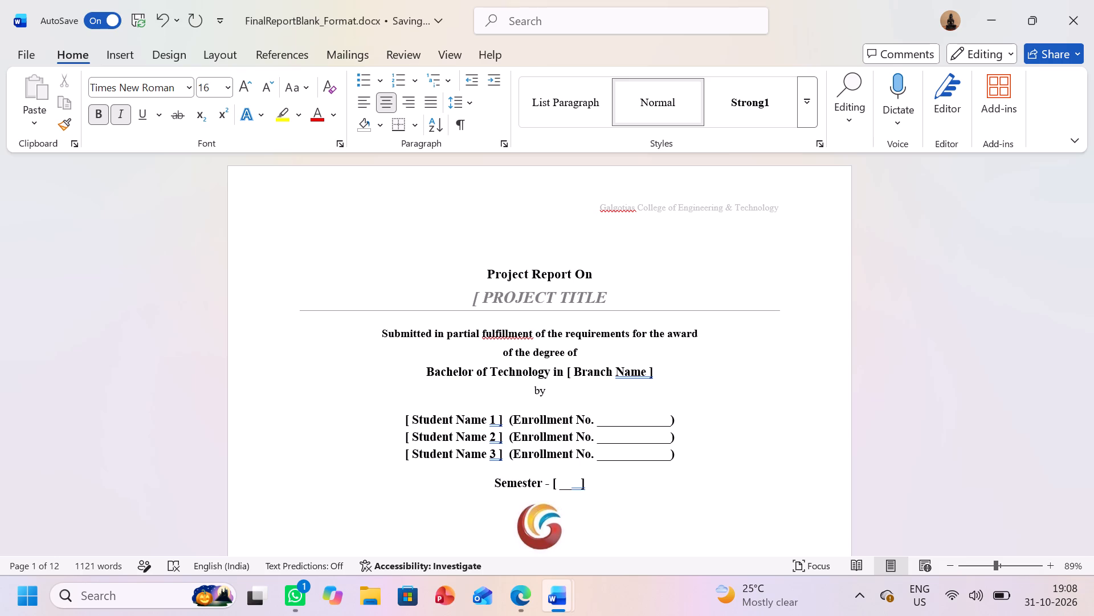
key("BackSpace")
key("BackSpace")
key("BackSpace")
key("BackSpace")
key("BackSpace")
key("BackSpace")
key("BackSpace")
key("BackSpace")
key("BackSpace")
key("BackSpace")
key("BackSpace")
key("BackSpace")
key("BackSpace")
key("BackSpace")
key("BackSpace")
key("BackSpace")
key("BackSpace")
key("BackSpace")
key("BackSpace")
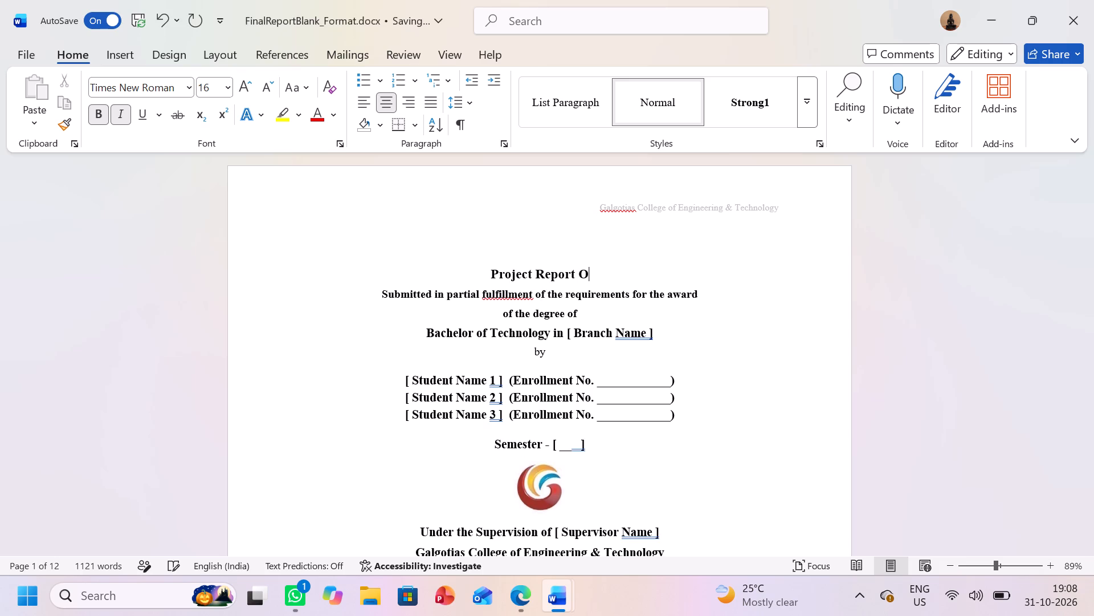
key("ctrl+z")
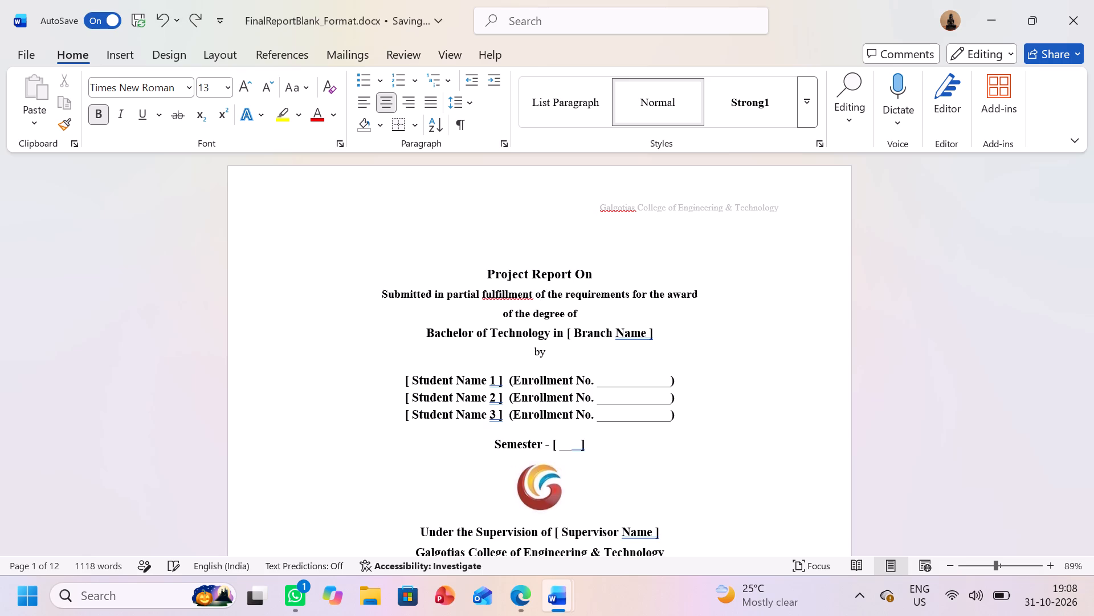
key("ctrl+z")
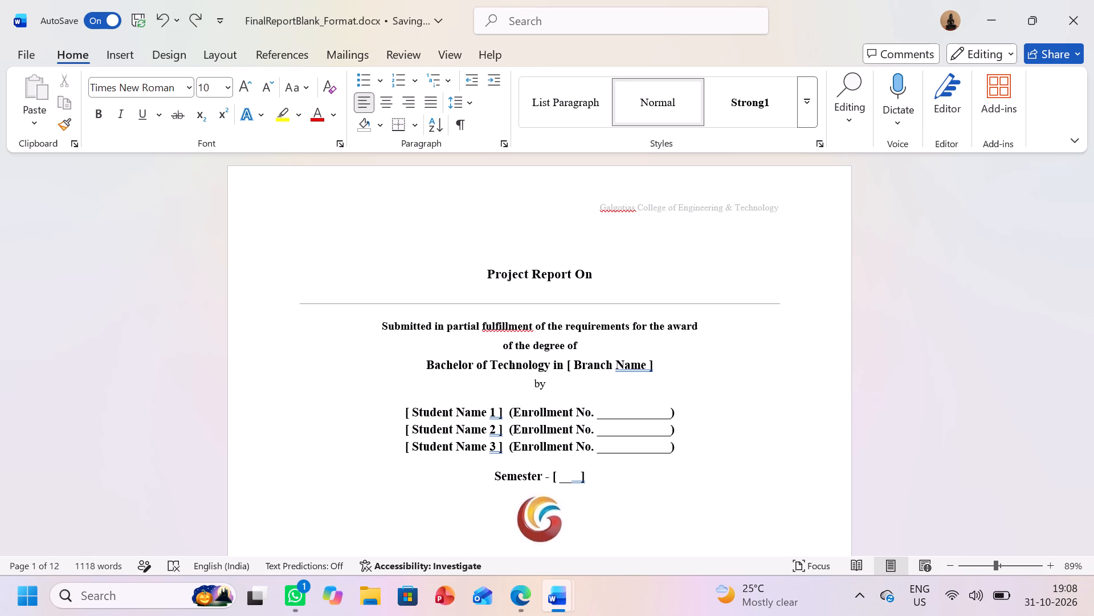
Enter the project title, starting with "NAV", on the empty line below "Project Report On".
key("n")
type("AV")
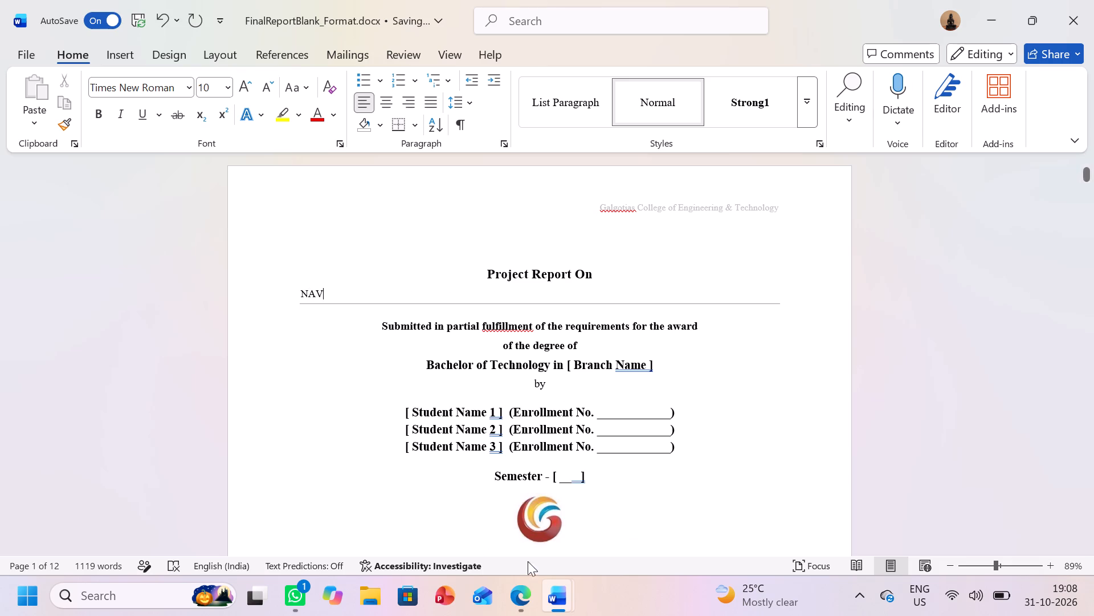
Switch to FINAL REPORT.pdf in Edge and examine how the project title and details are laid out on its cover page.
left_click(522, 615)
scroll(578, 388, "up", 4)
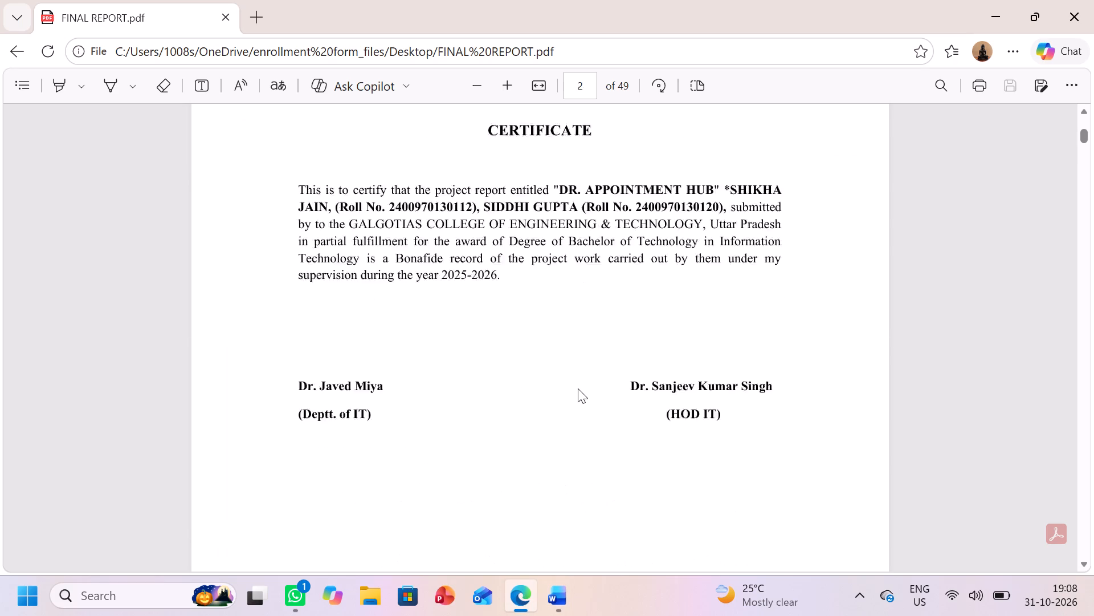
scroll(578, 388, "up", 18)
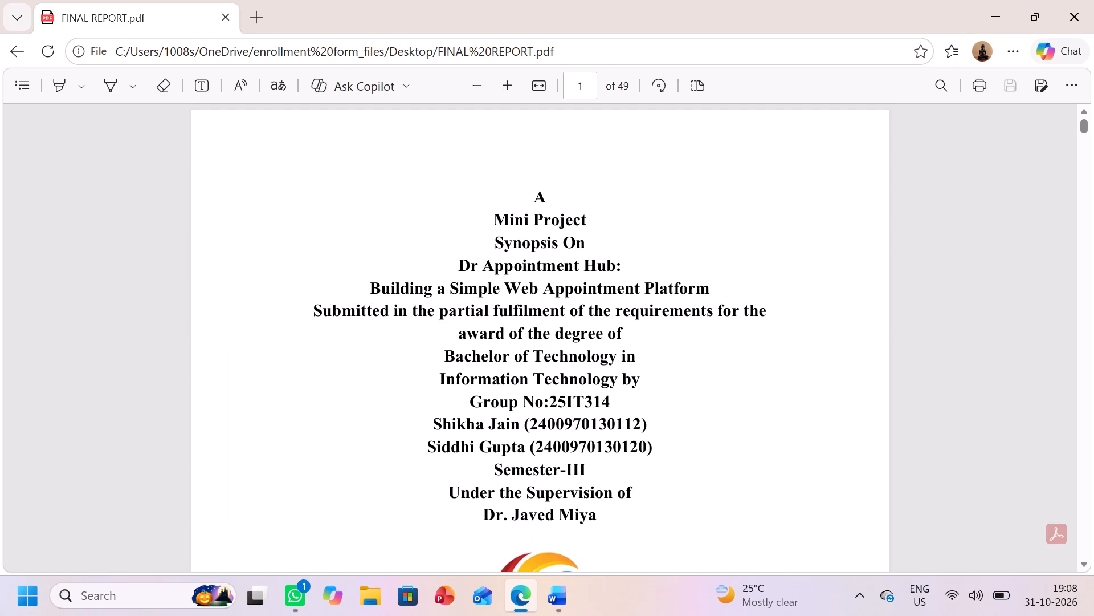
scroll(598, 323, "down", 2)
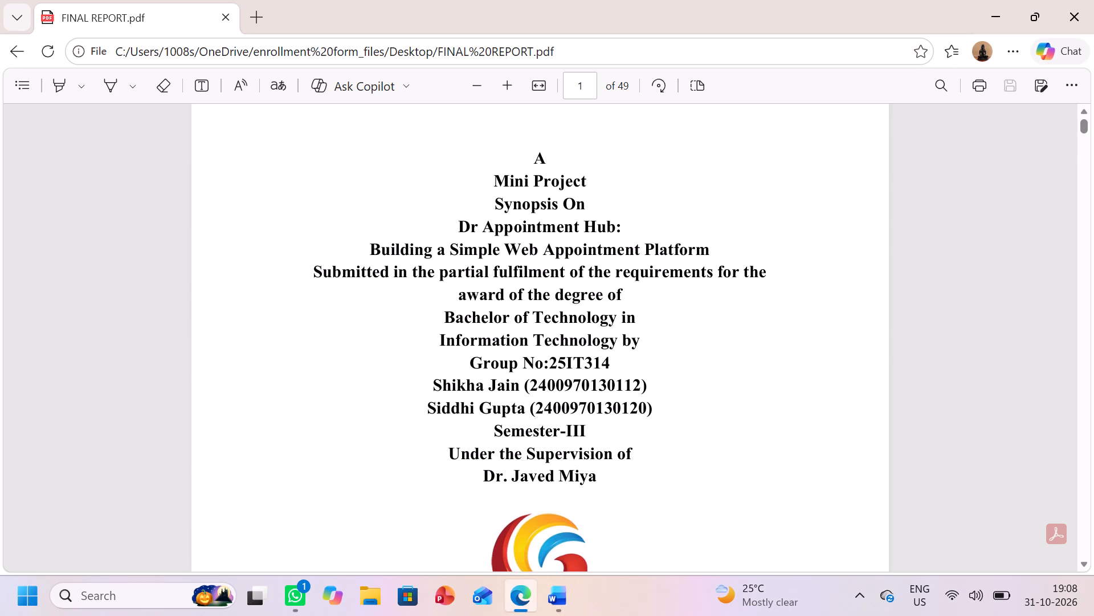
scroll(598, 323, "down", 1)
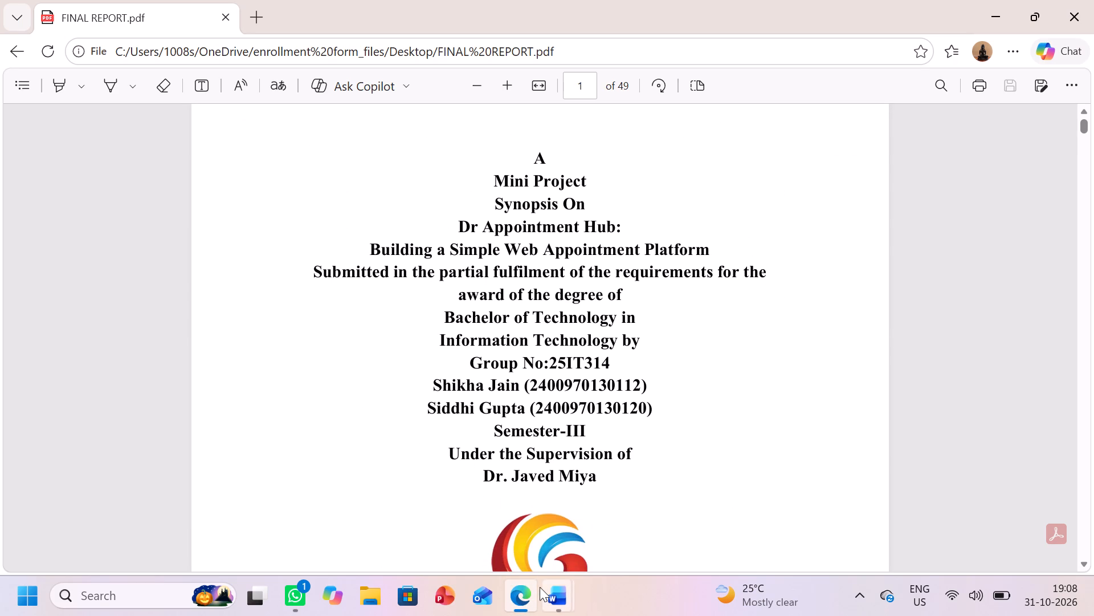
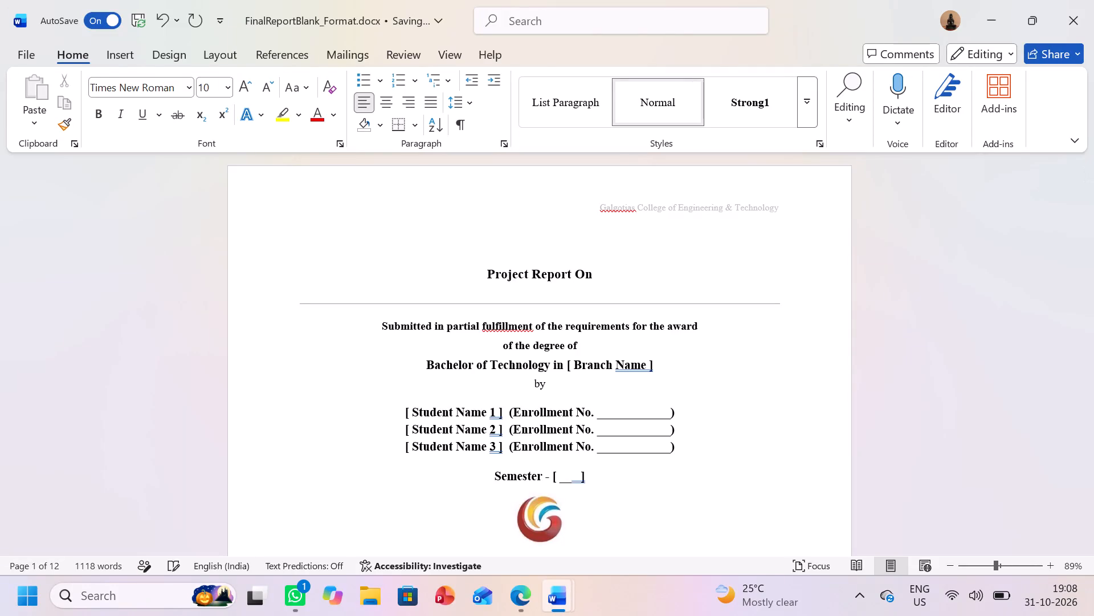
Switch from the Word document to FINAL REPORT.pdf in Edge to view the reference report's cover page.
left_click(530, 593)
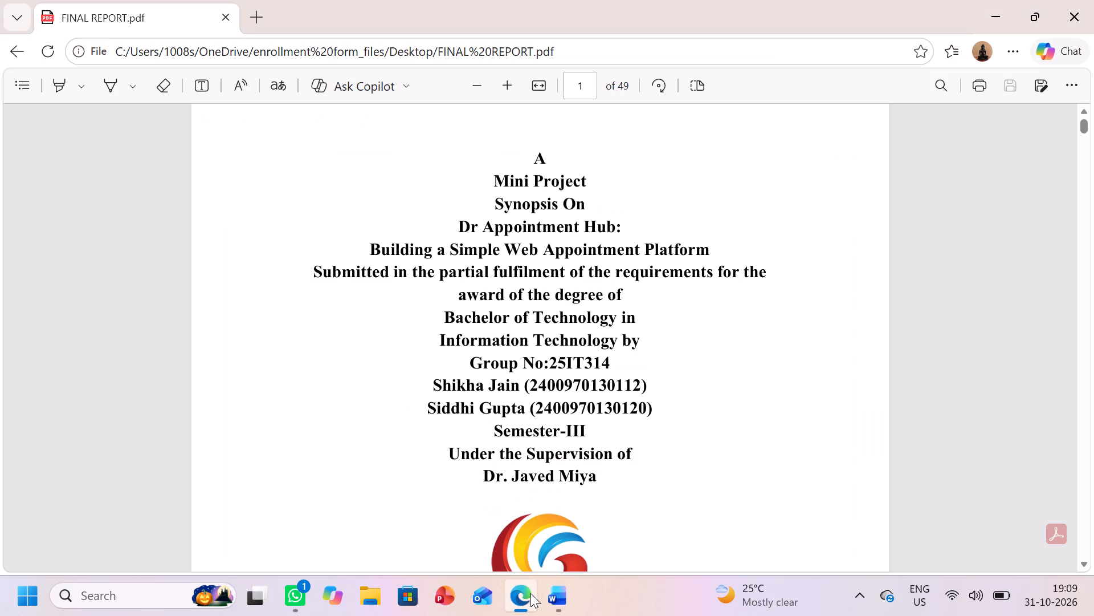
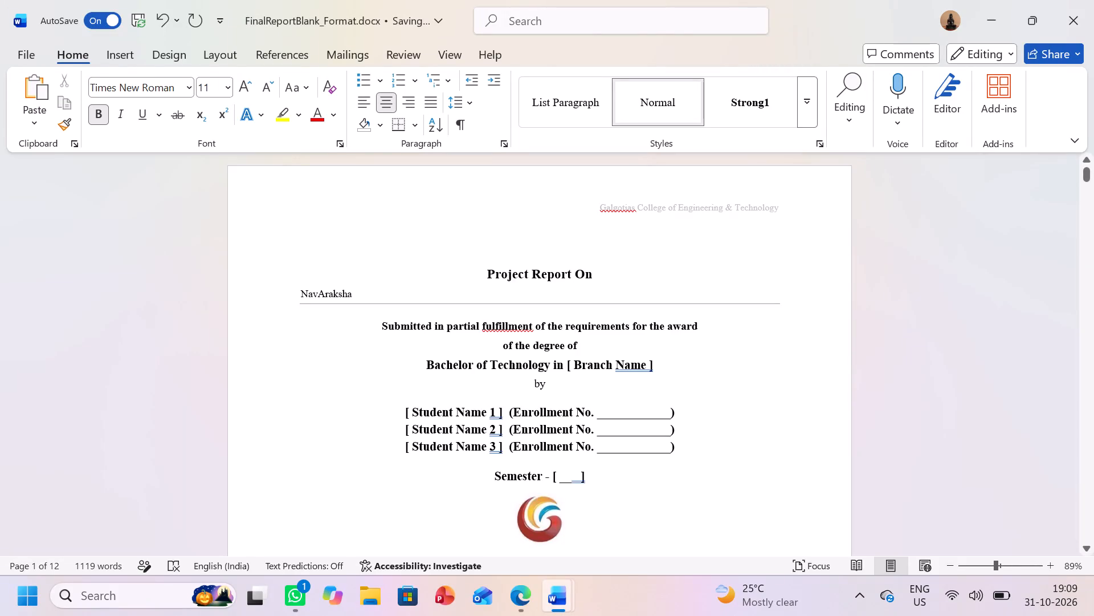
Shift the "NavAraksha" title with leading spaces so it sits roughly centred beneath "Project Report On" on the cover page.
left_click(302, 293)
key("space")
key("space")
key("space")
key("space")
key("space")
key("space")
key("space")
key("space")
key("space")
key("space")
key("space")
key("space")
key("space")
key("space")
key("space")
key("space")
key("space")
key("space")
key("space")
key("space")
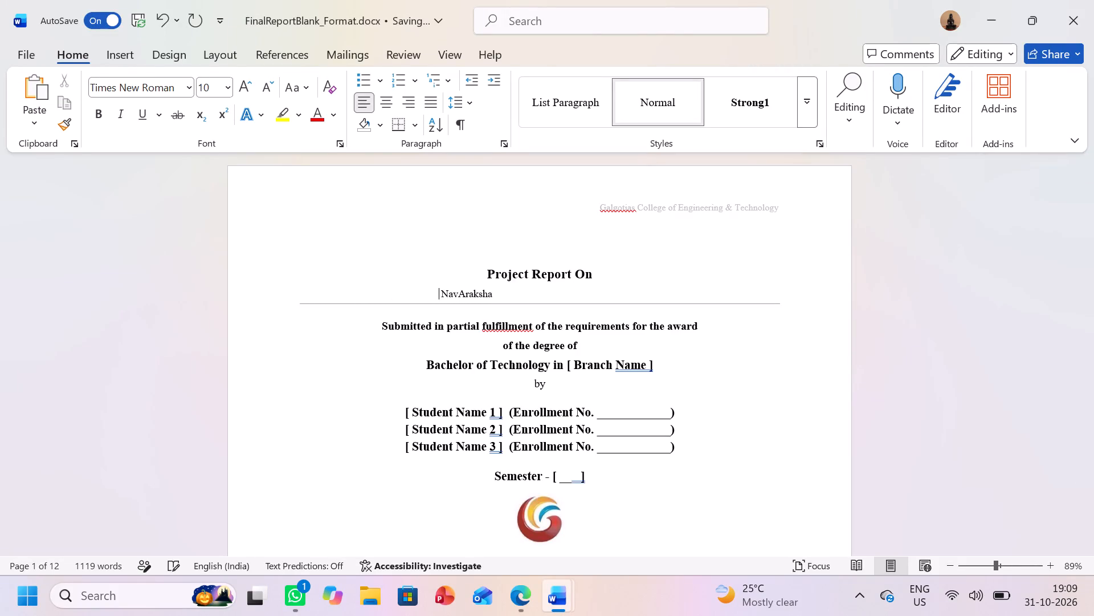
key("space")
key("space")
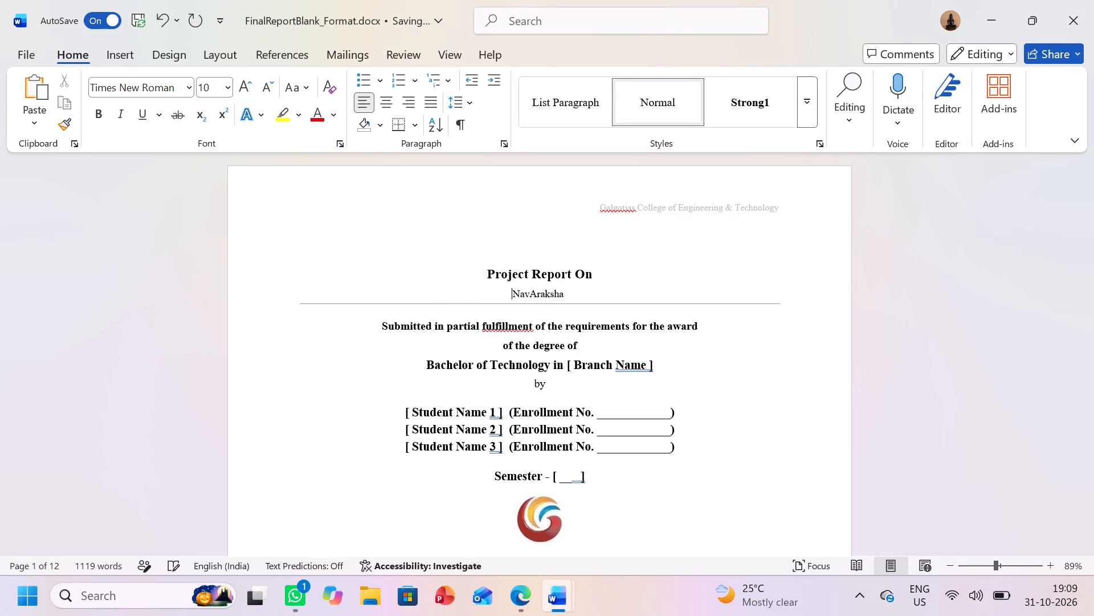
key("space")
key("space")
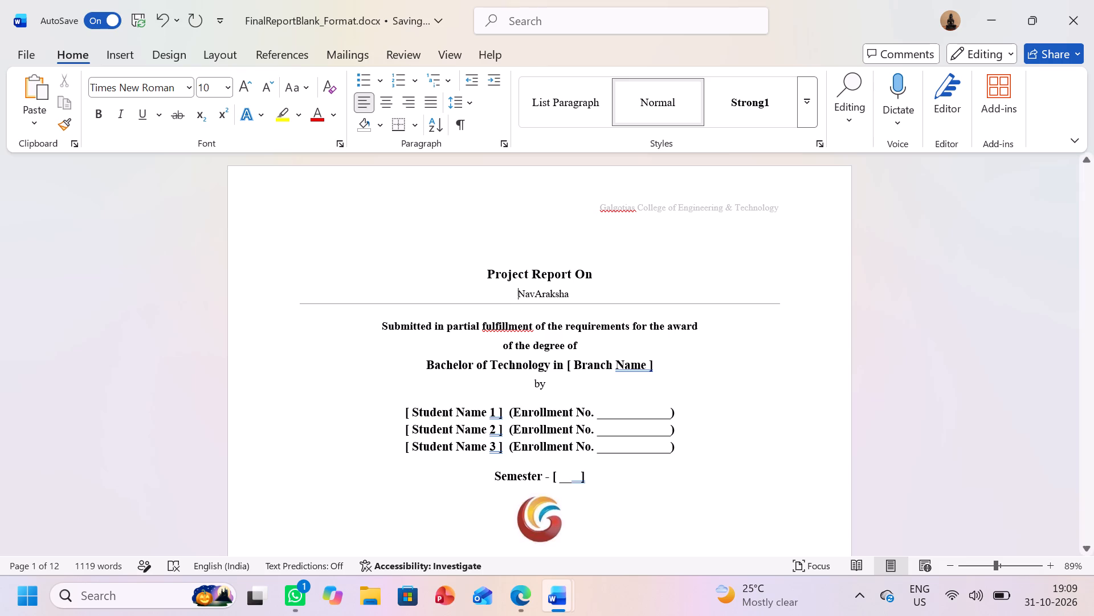
Make the "NavAraksha" title line on the cover page bold and increase its font size.
left_click_drag(516, 291, 576, 289)
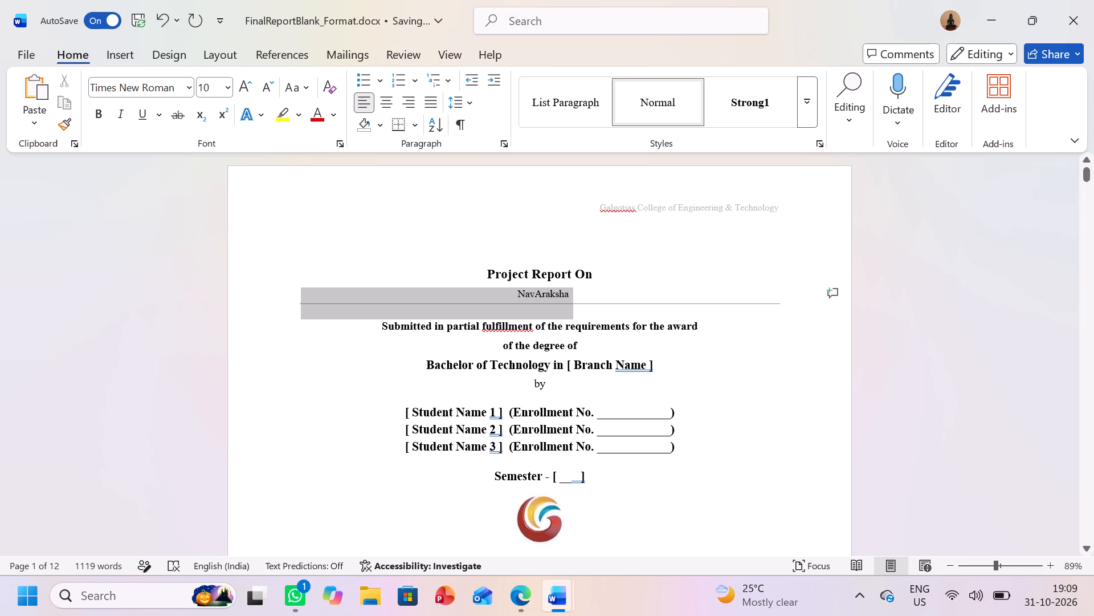
left_click_drag(576, 289, 600, 287)
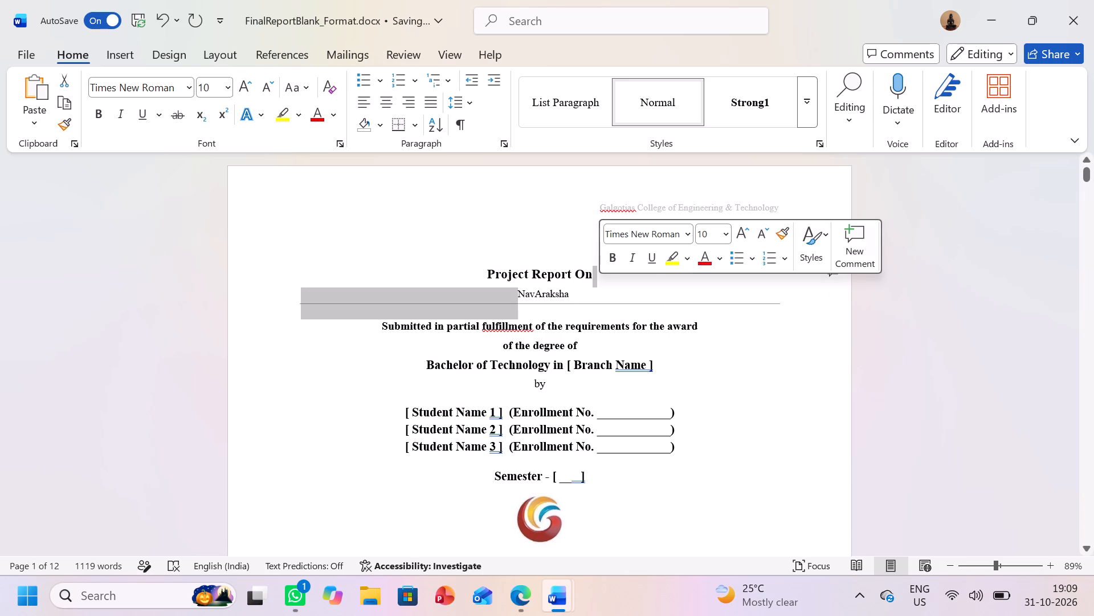
left_click(582, 288)
left_click_drag(582, 288, 520, 293)
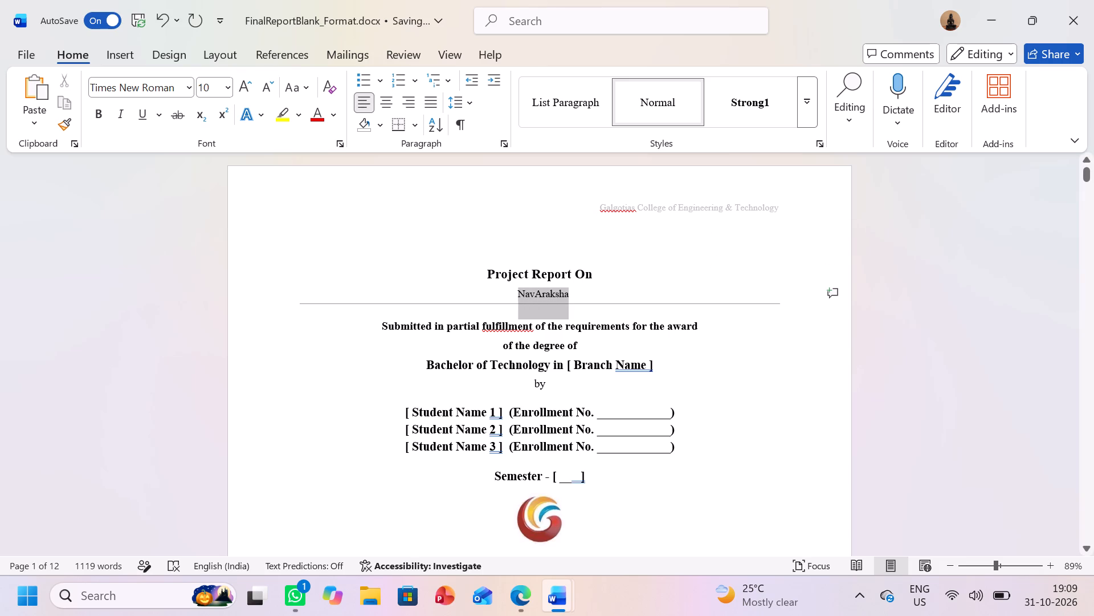
left_click_drag(520, 293, 512, 292)
left_click(521, 265)
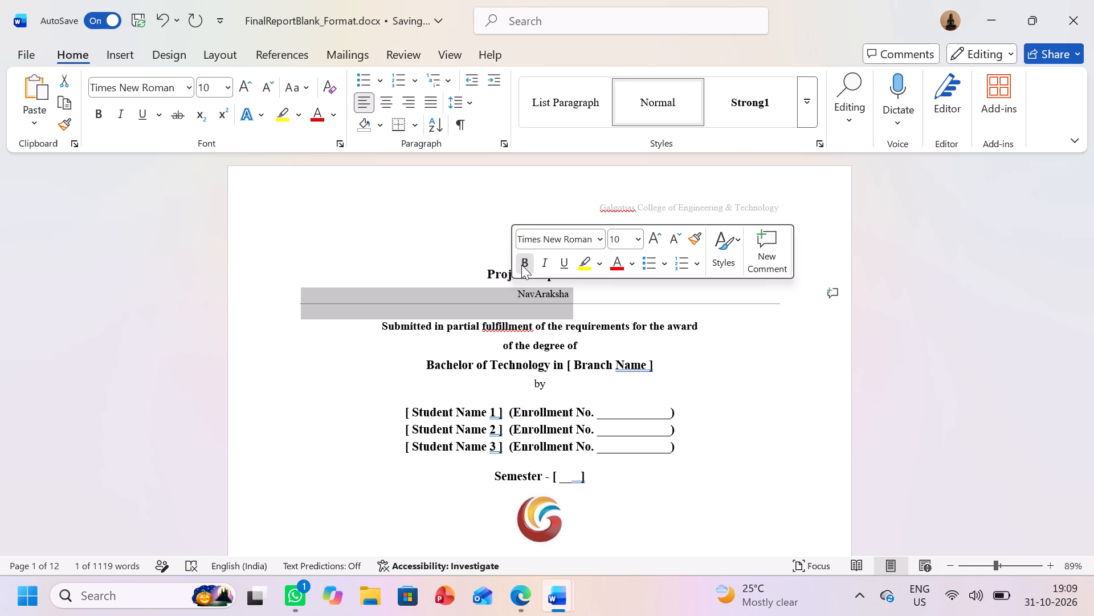
left_click(639, 244)
triple_click(626, 341)
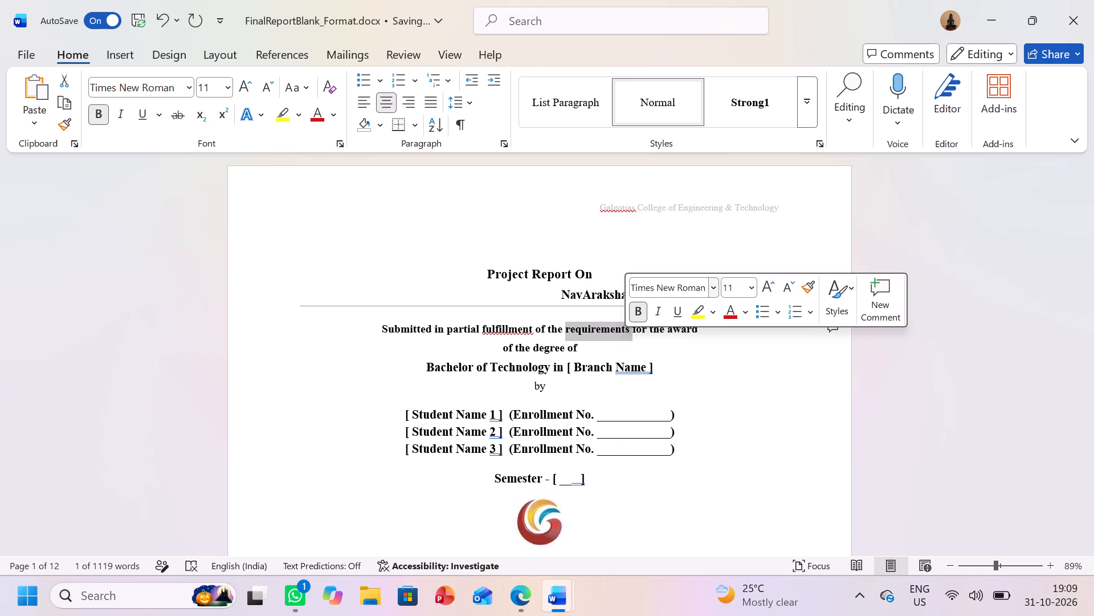
Remove the extra leading spaces before the title "NavAraksha" so it sits centred beneath "Project Report On".
left_click(715, 377)
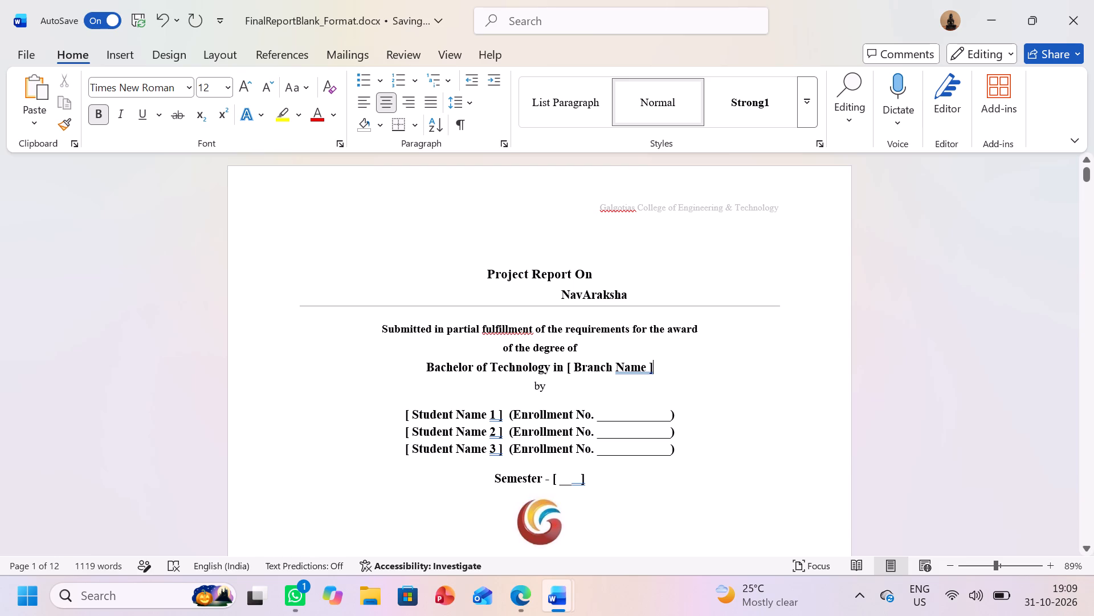
left_click_drag(634, 289, 556, 293)
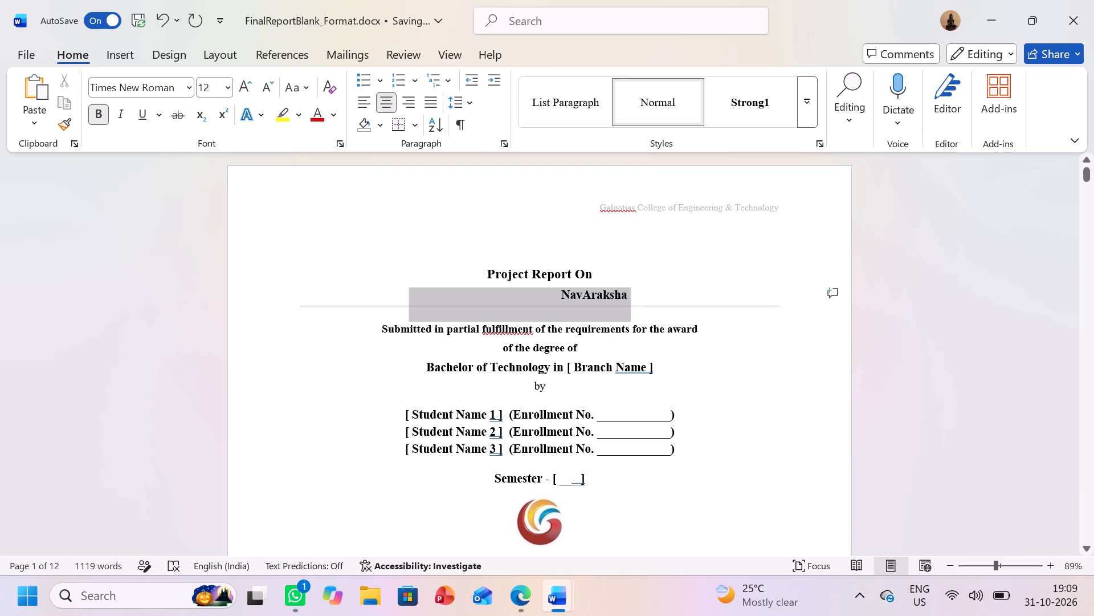
left_click_drag(556, 293, 556, 293)
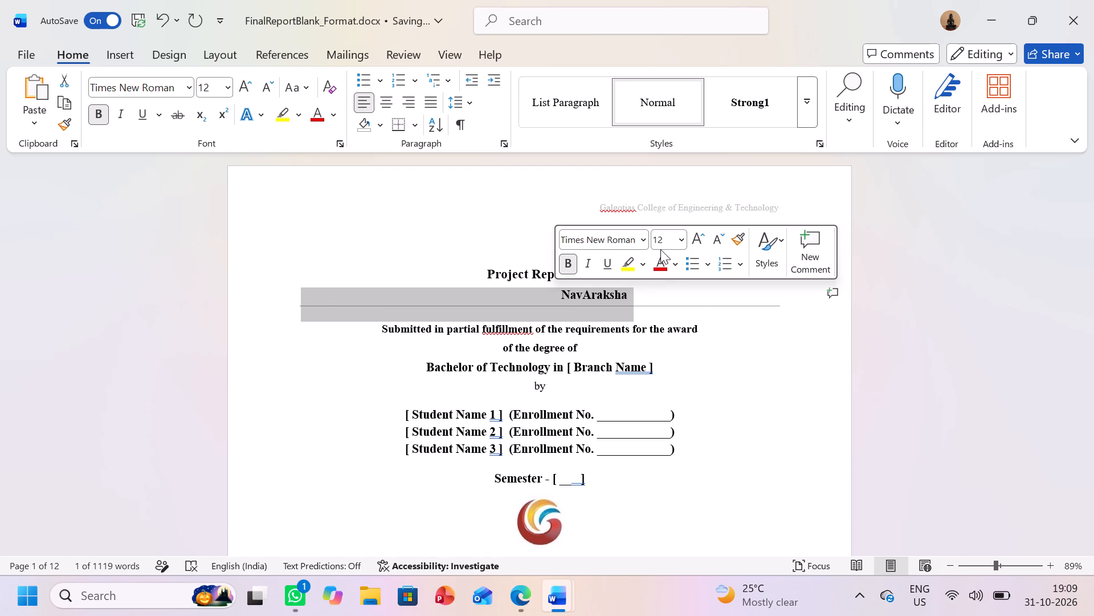
left_click(700, 327)
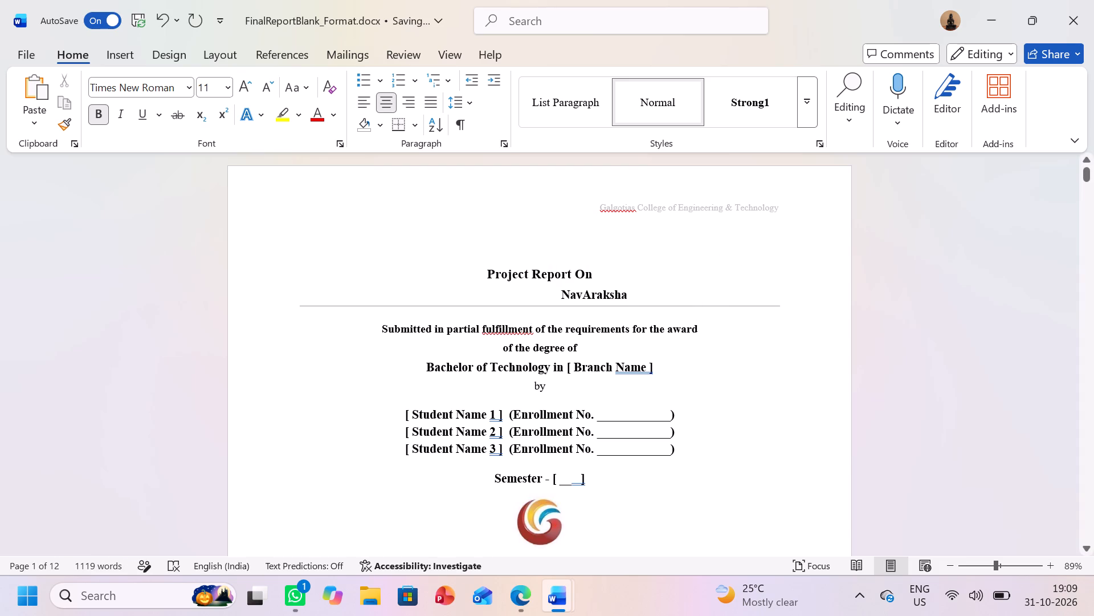
left_click(562, 293)
key("BackSpace")
key("BackSpace")
key("BackSpace")
key("BackSpace")
key("BackSpace")
key("BackSpace")
key("BackSpace")
key("BackSpace")
key("BackSpace")
key("BackSpace")
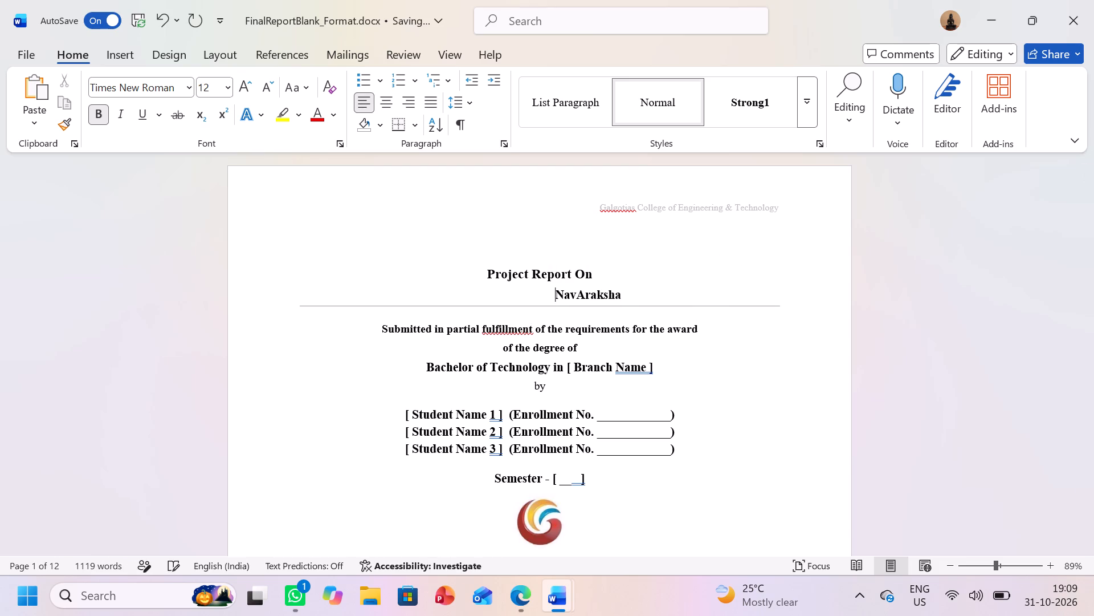
key("BackSpace")
key("BackSpace")
key("BackSpace")
key("BackSpace")
key("BackSpace")
key("BackSpace")
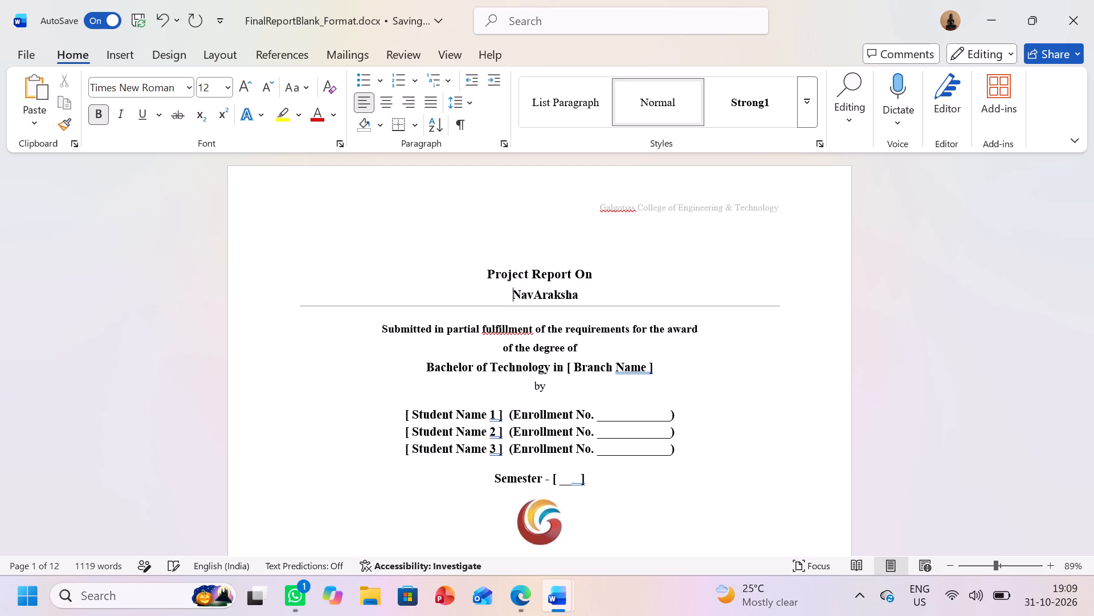
key("BackSpace")
Replace the "[ Branch Name ]" placeholder after "Bachelor of Technology in" with "Information Technology".
left_click(674, 368)
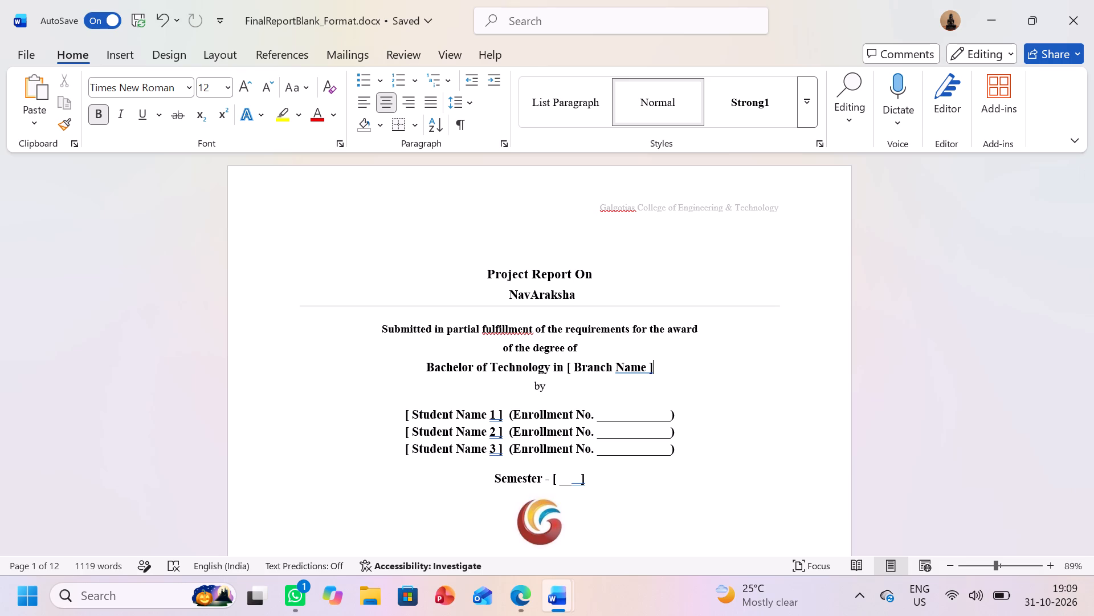
scroll(674, 368, "down", 1)
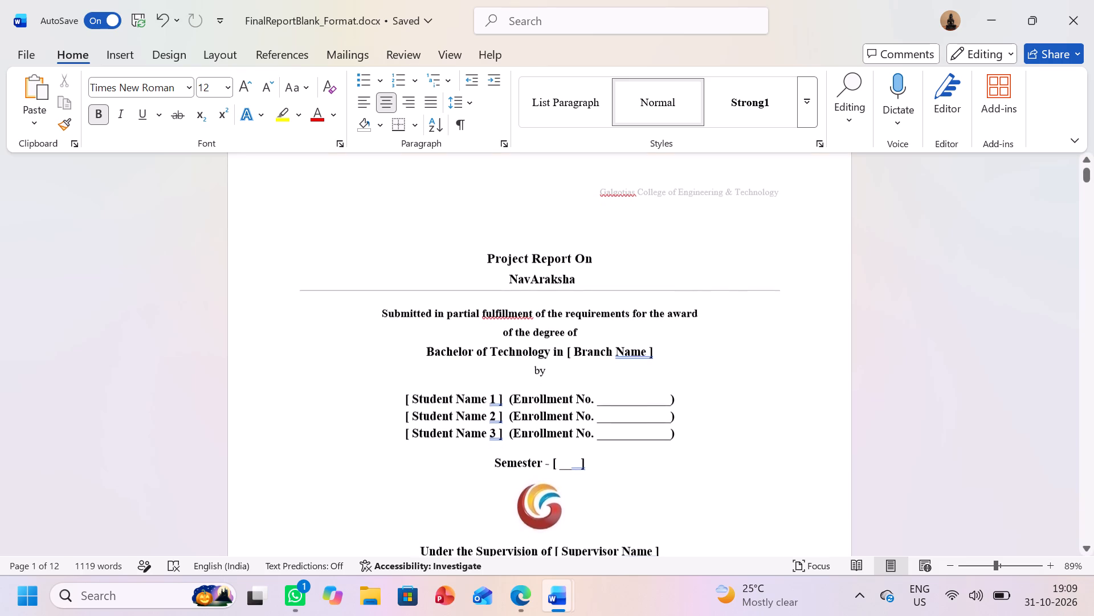
scroll(674, 368, "down", 1)
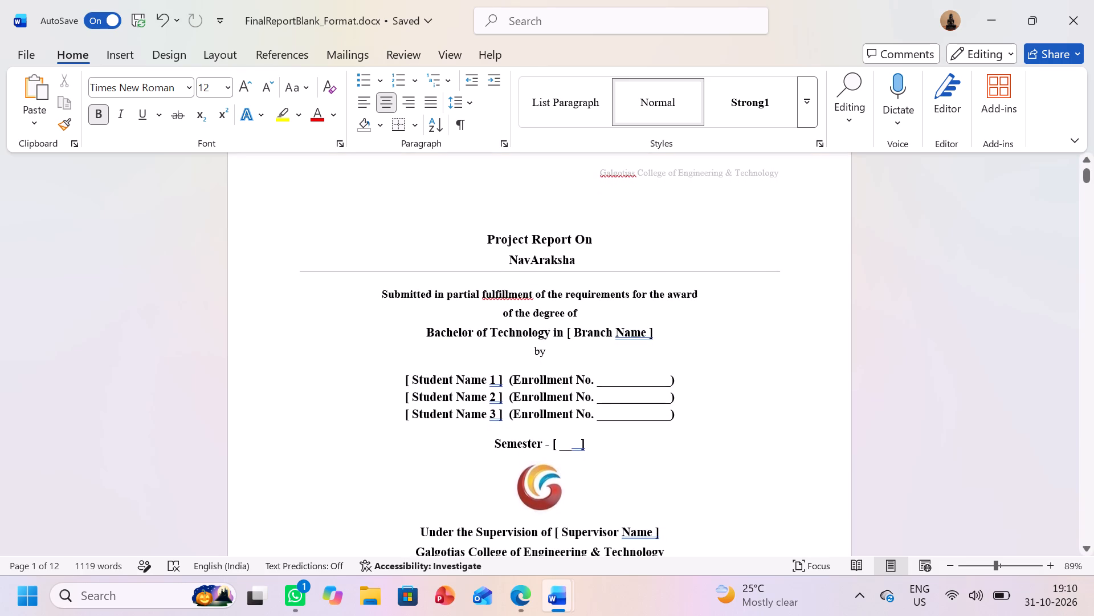
left_click(653, 319)
key("BackSpace")
key("BackSpace")
key("BackSpace")
key("BackSpace")
key("BackSpace")
key("BackSpace")
key("BackSpace")
key("BackSpace")
key("BackSpace")
key("BackSpace")
key("BackSpace")
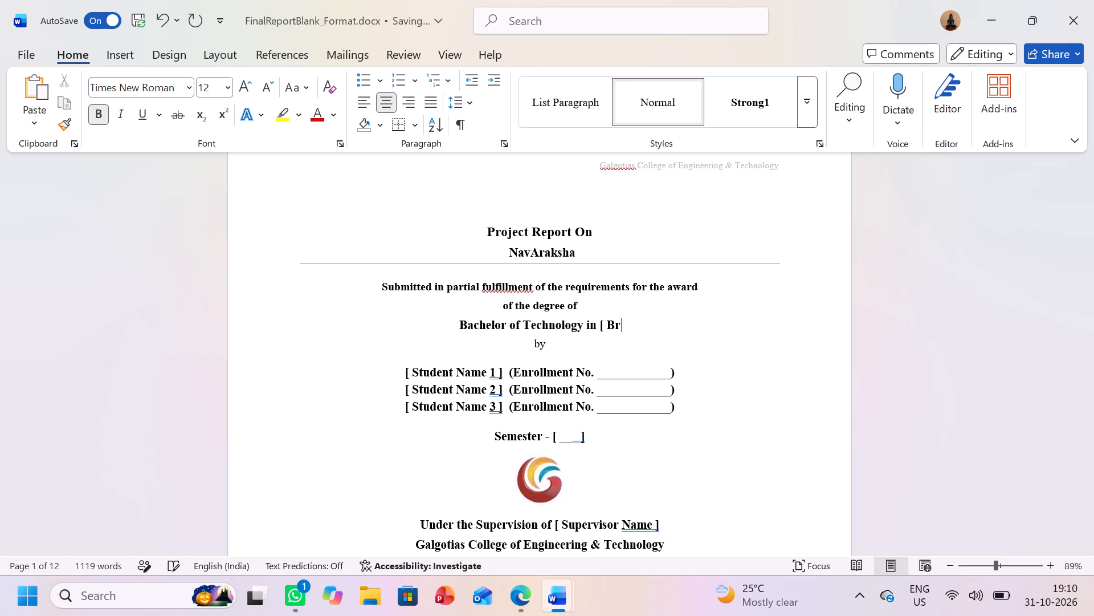
key("BackSpace")
key("BackSpace")
key("BackSpace")
key("BackSpace")
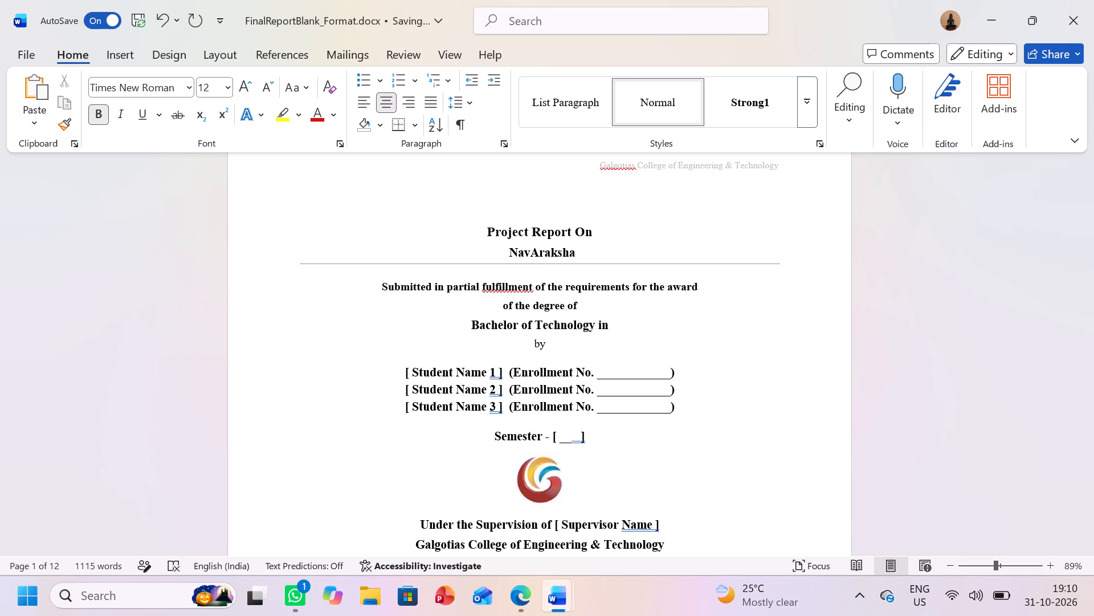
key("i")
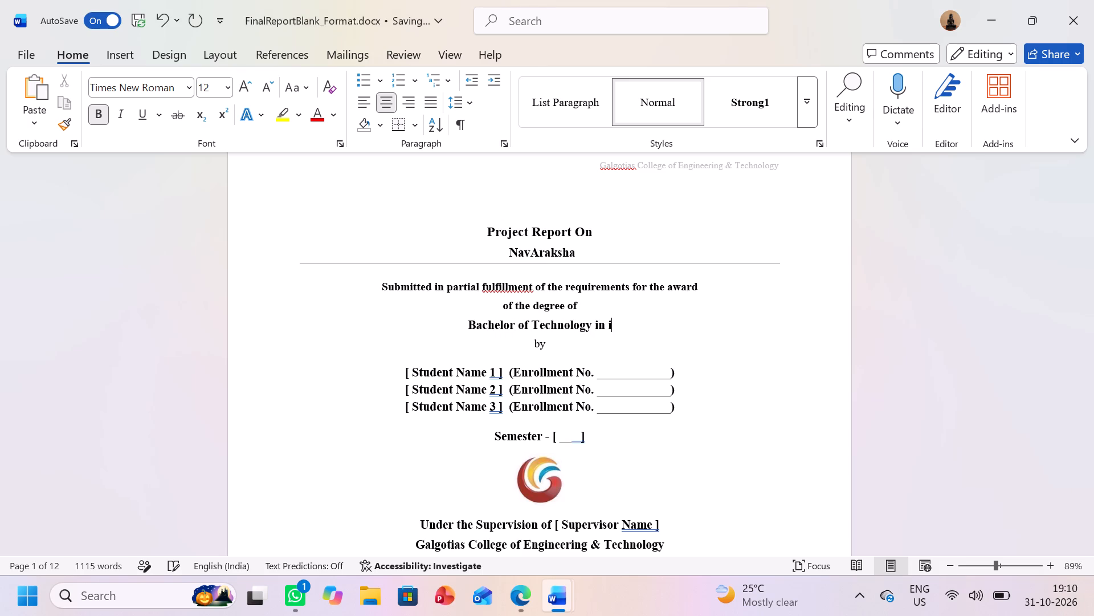
key("BackSpace")
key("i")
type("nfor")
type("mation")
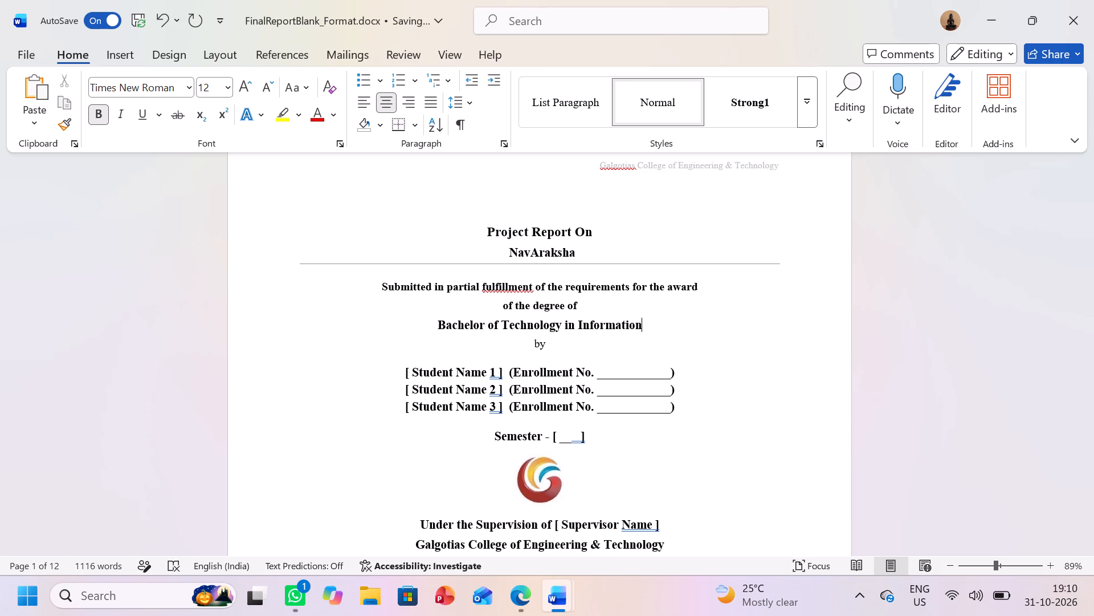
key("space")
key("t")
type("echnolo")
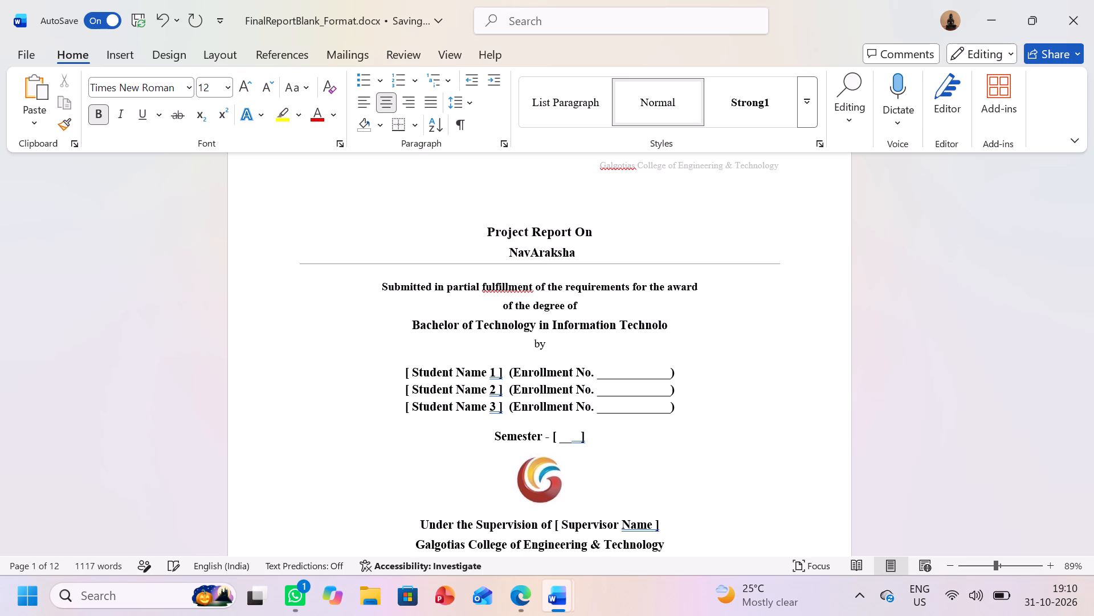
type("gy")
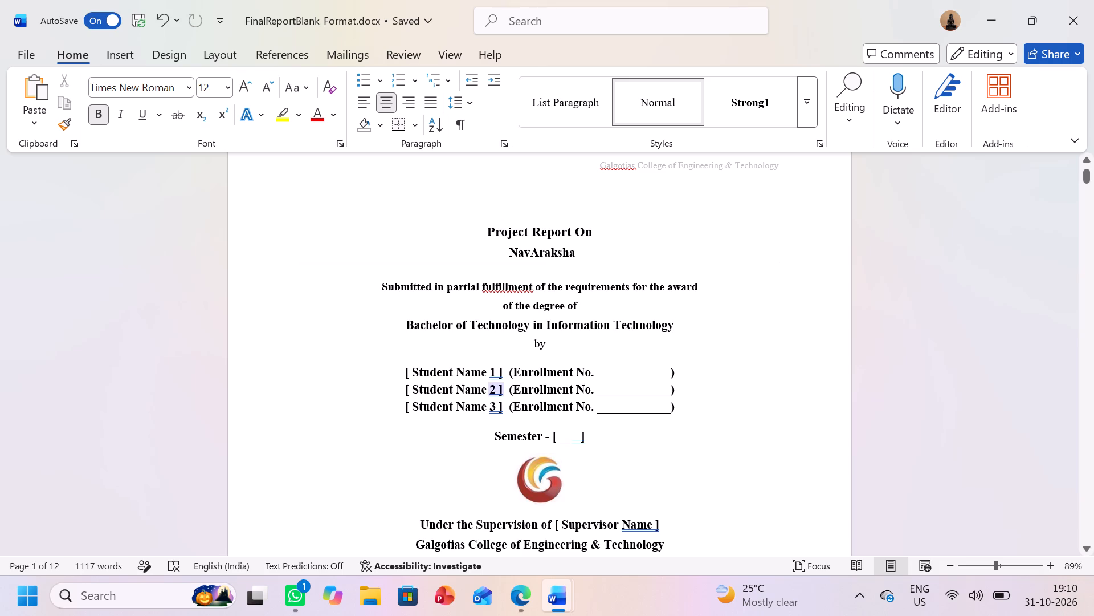
Replace the "[ Student Name 1 ]" placeholder on the cover page with the first student's full name.
left_click(501, 371)
key("BackSpace")
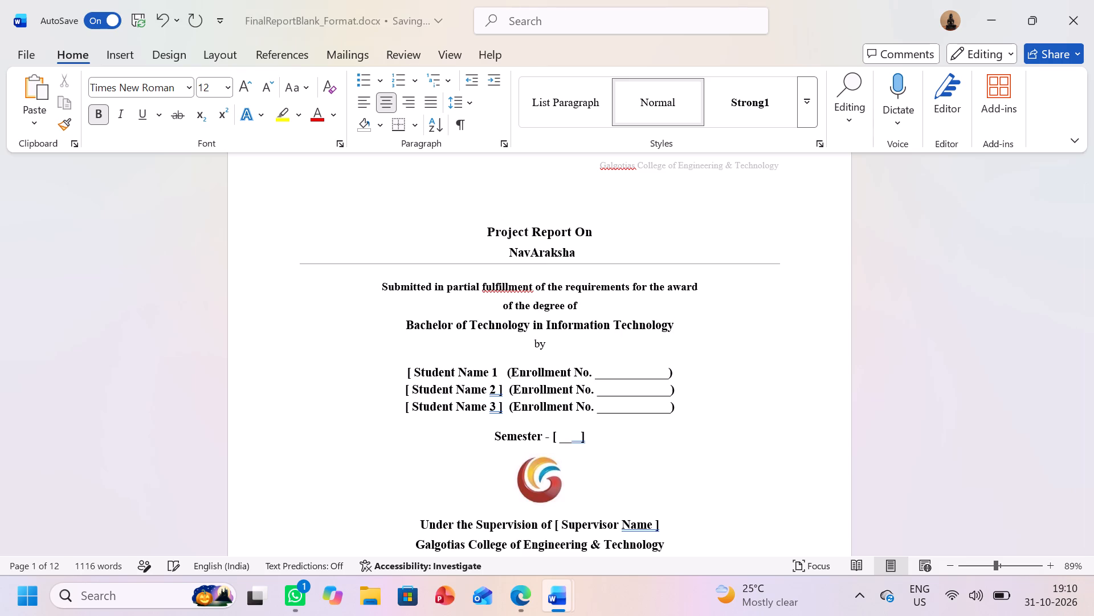
key("BackSpace")
key("BackSpace")
key("BackSpace")
key("BackSpace")
key("BackSpace")
key("BackSpace")
key("BackSpace")
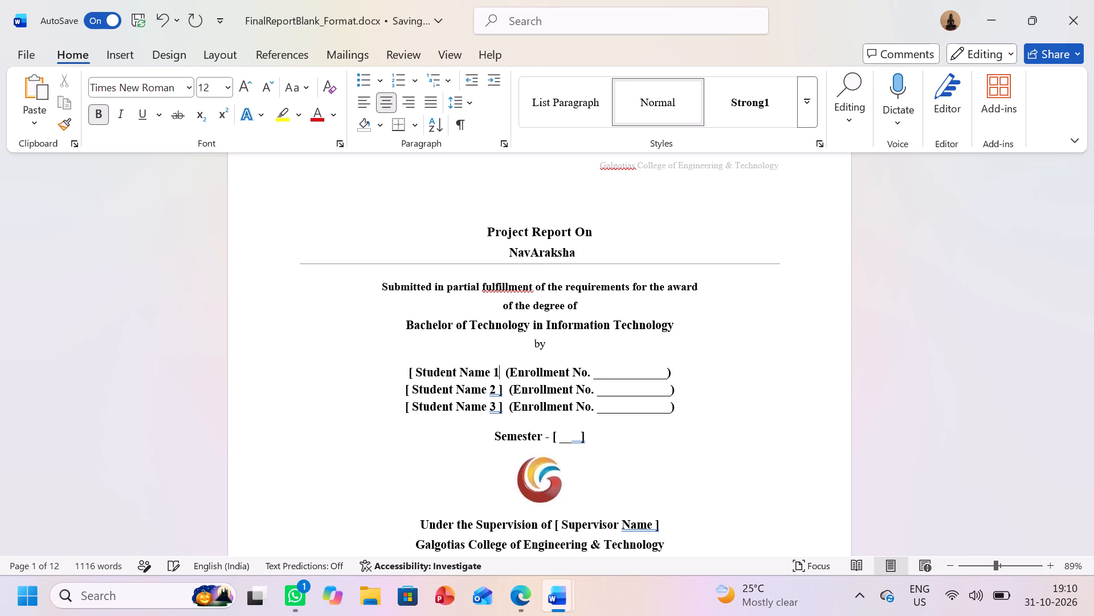
key("BackSpace")
key("BackSpace")
key("BackSpace")
key("BackSpace")
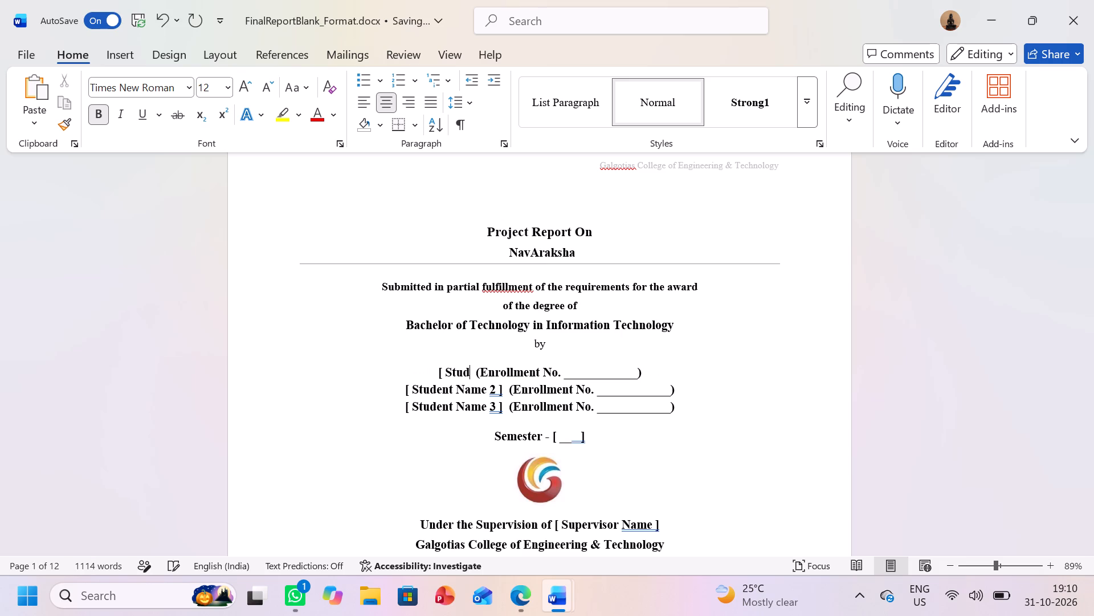
key("BackSpace")
key("BackSpace")
key("BackSpace")
key("BackSpace")
key("BackSpace")
key("BackSpace")
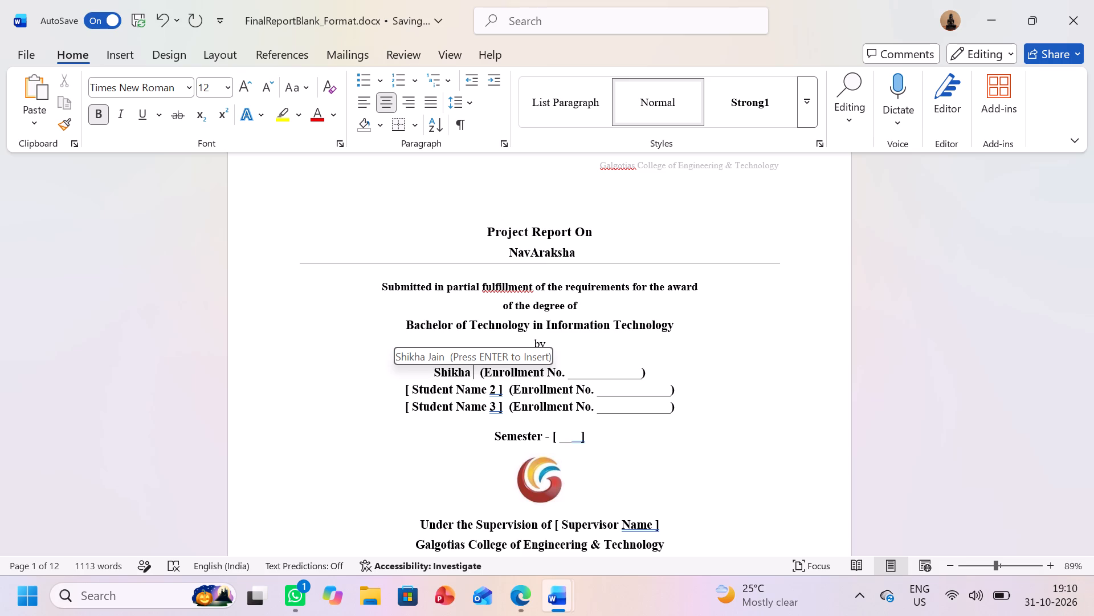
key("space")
key("BackSpace")
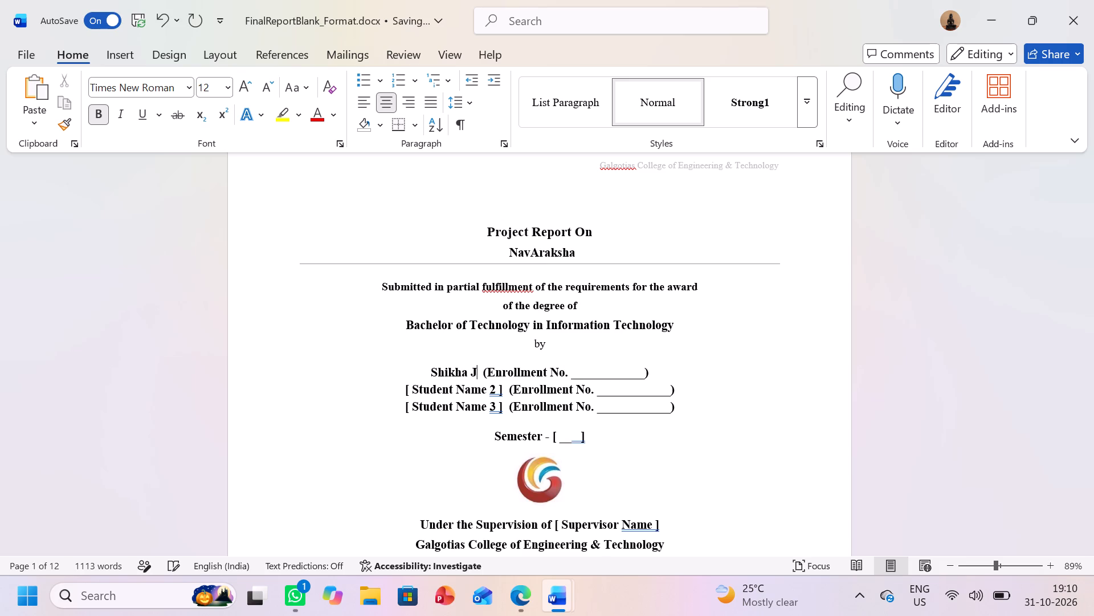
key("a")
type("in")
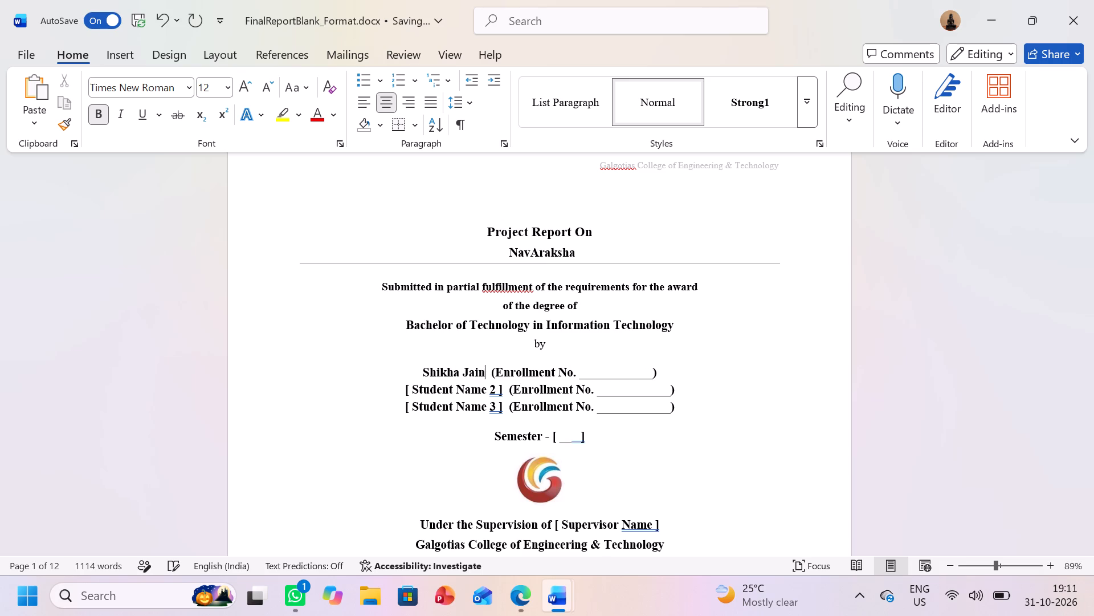
Fill in the first student's enrollment number after "Enrollment No.", removing the underscore blank before the closing parenthesis.
left_click(581, 365)
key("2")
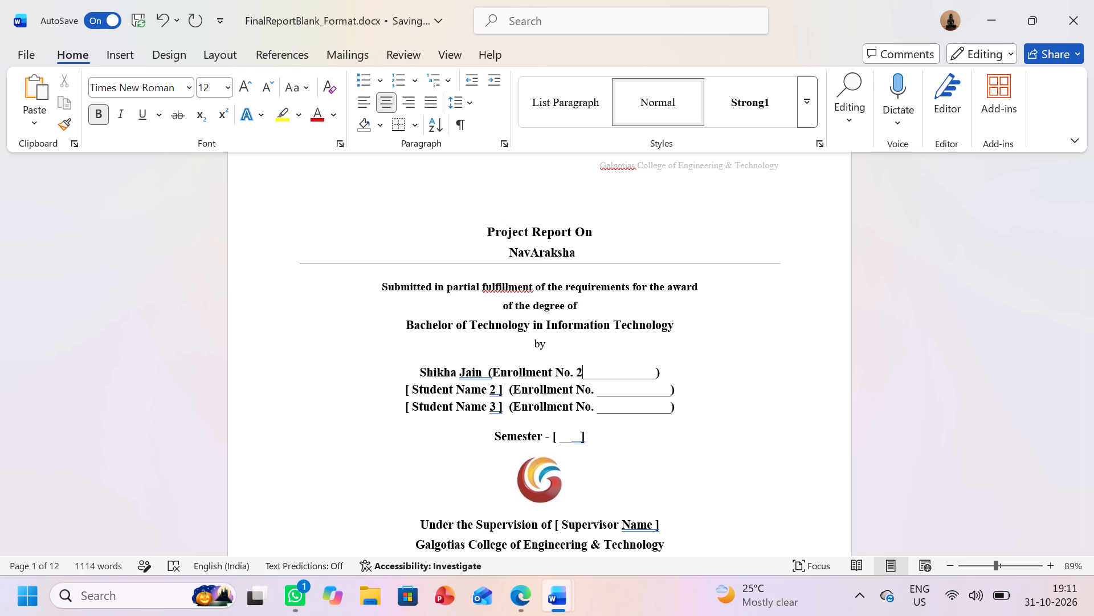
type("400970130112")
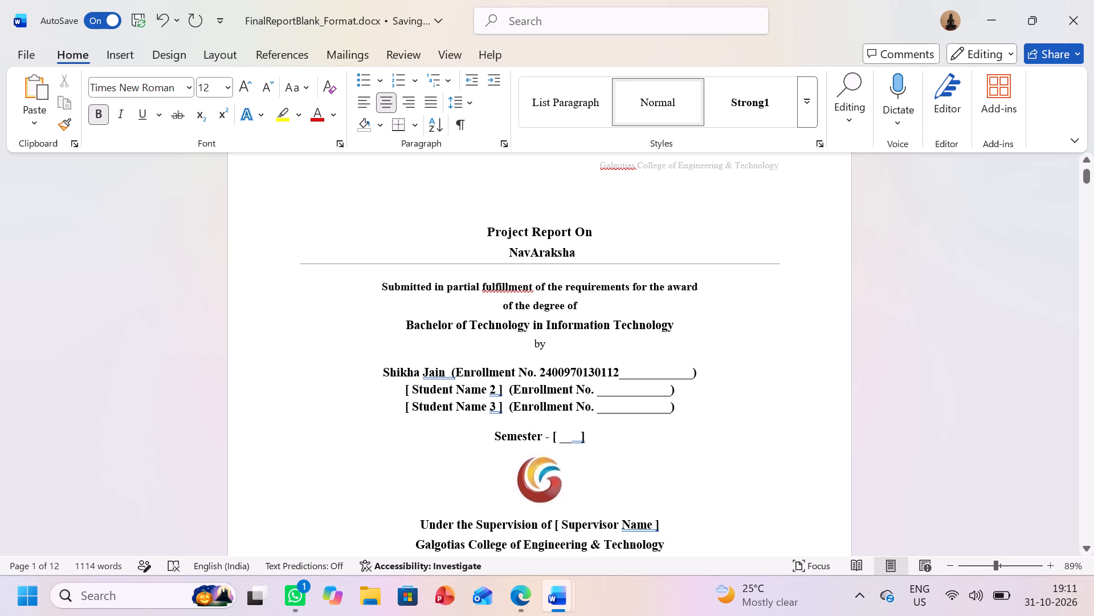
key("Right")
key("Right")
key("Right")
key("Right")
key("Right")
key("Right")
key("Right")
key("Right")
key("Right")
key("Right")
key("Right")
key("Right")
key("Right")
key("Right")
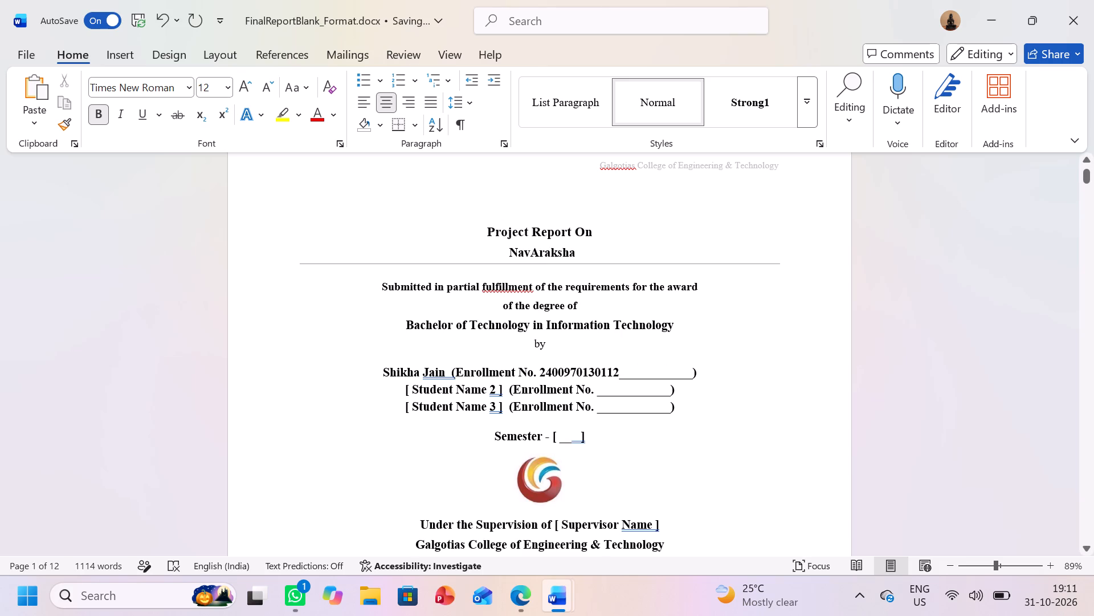
left_click(693, 374)
key("BackSpace")
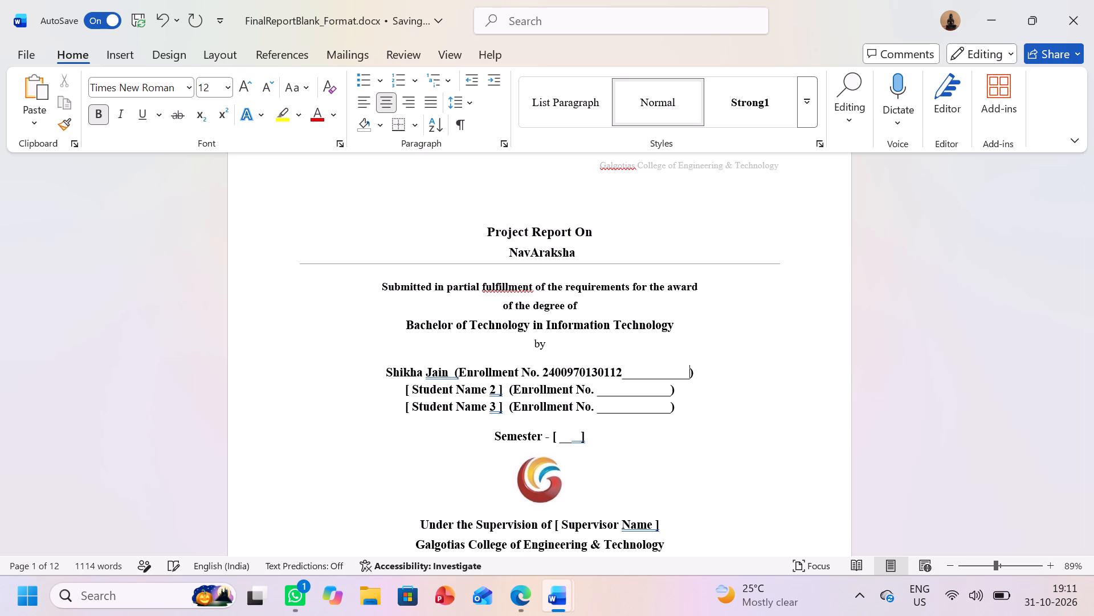
key("BackSpace")
key("BackSpace")
key("BackSpace")
key("BackSpace")
key("BackSpace")
key("BackSpace")
key("BackSpace")
key("BackSpace")
key("BackSpace")
key("BackSpace")
key("BackSpace")
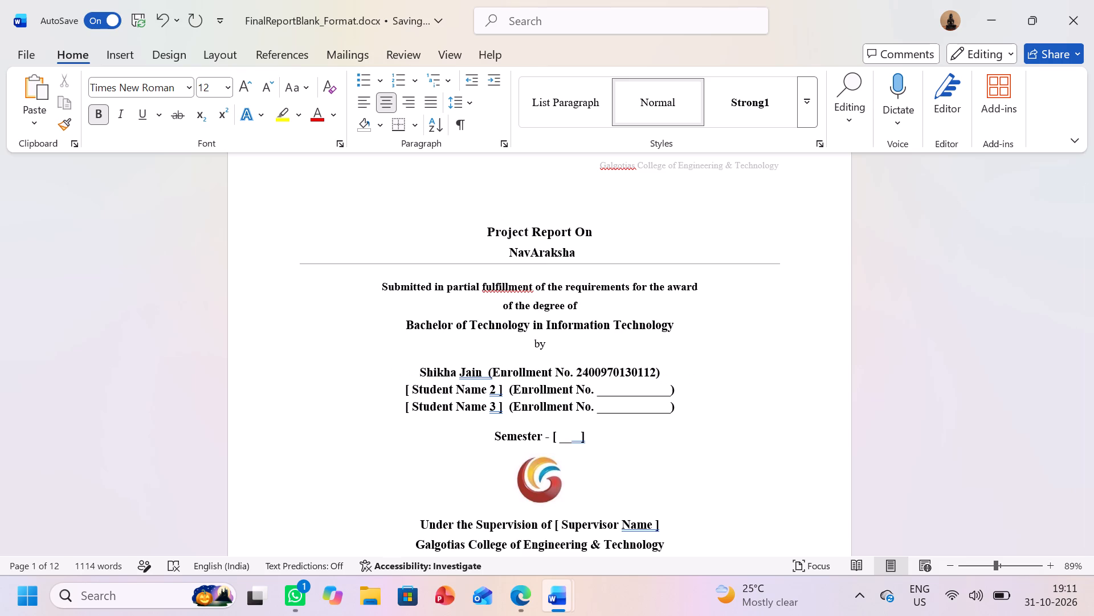
Accept the grammar suggestion that removes the extra space between the first student's name and "(Enrollment No.".
left_click(485, 372)
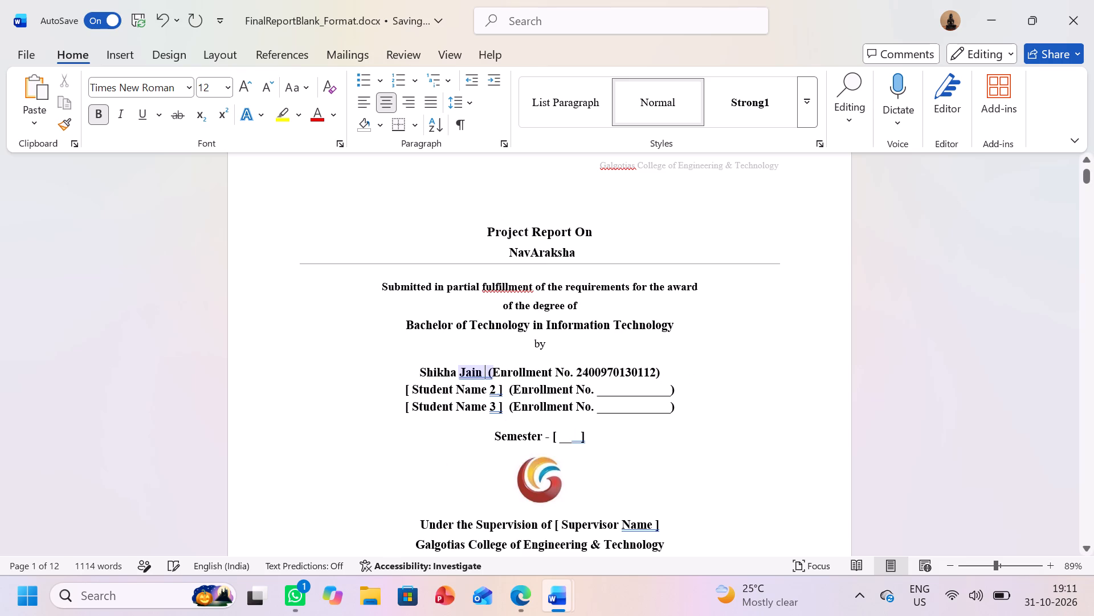
left_click(485, 372)
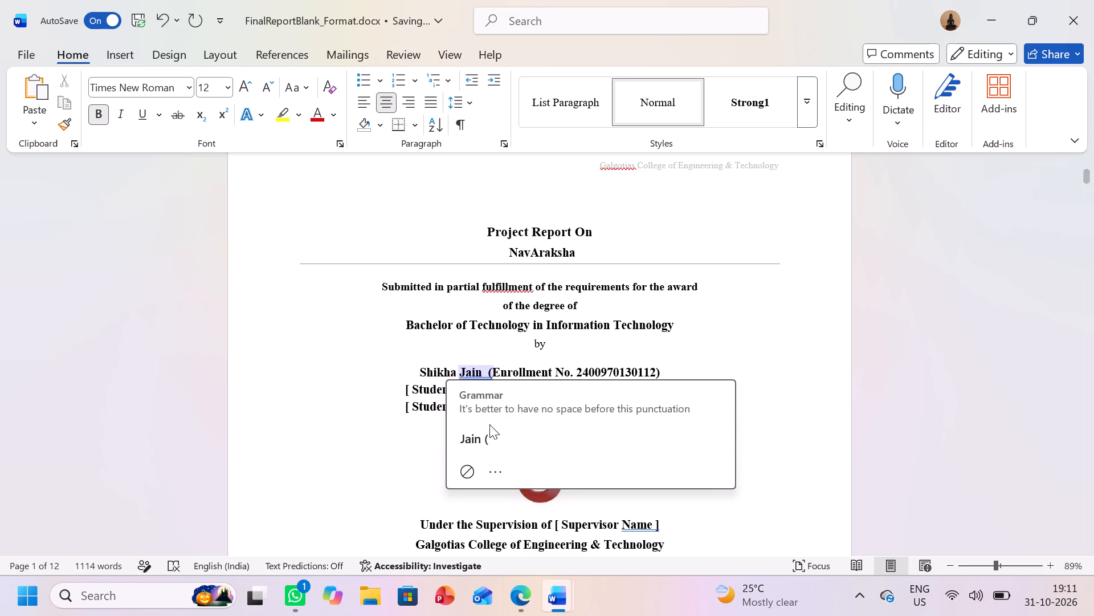
left_click(489, 433)
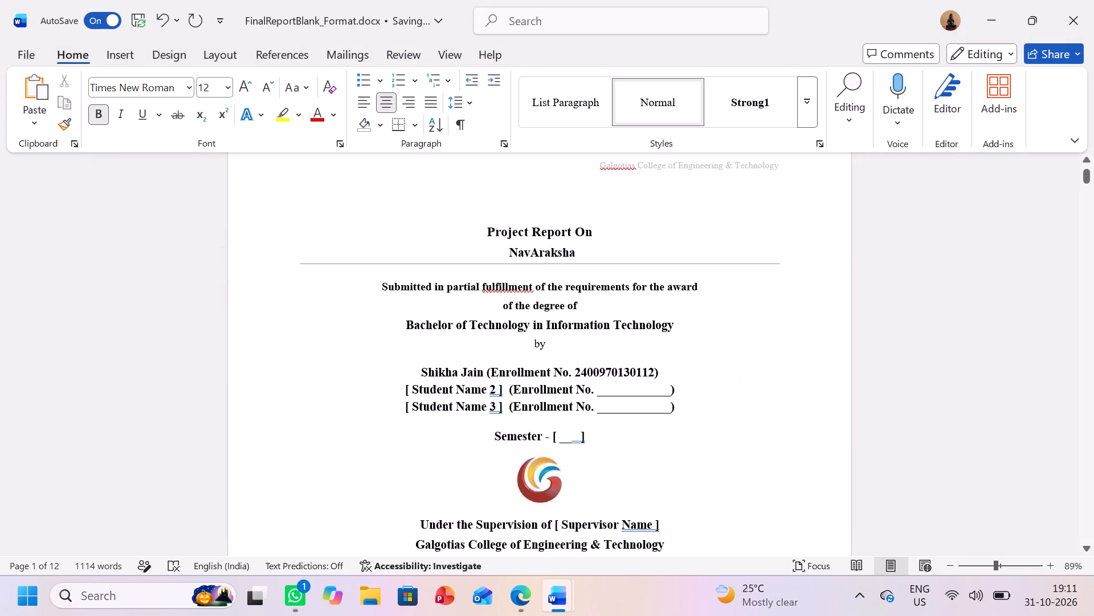
Replace the "[ Student Name 2 ]" placeholder on the cover page with the second student's full name.
left_click(505, 391)
key("Left")
key("BackSpace")
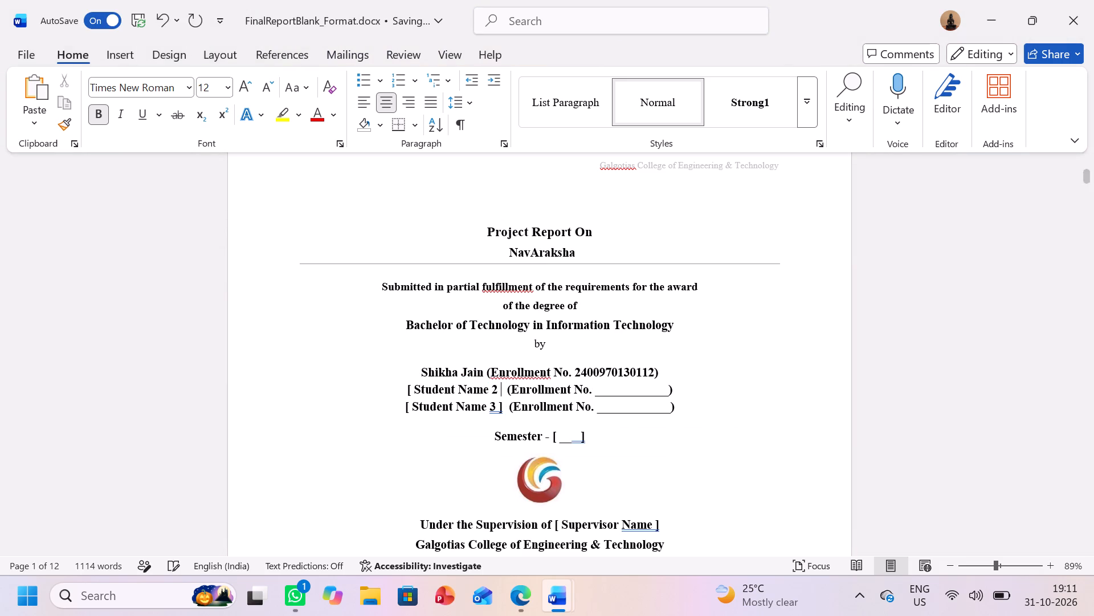
key("BackSpace")
key("BackSpace")
key("BackSpace")
key("BackSpace")
key("BackSpace")
key("BackSpace")
key("BackSpace")
key("BackSpace")
key("BackSpace")
key("BackSpace")
key("BackSpace")
key("BackSpace")
key("BackSpace")
key("BackSpace")
key("BackSpace")
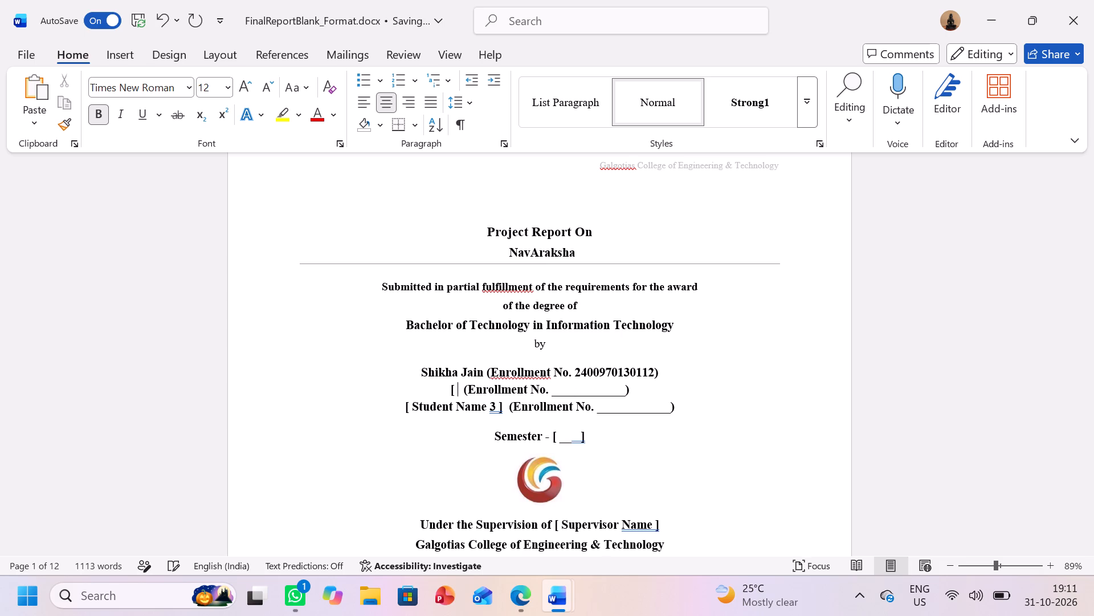
key("BackSpace")
key("BackSpace")
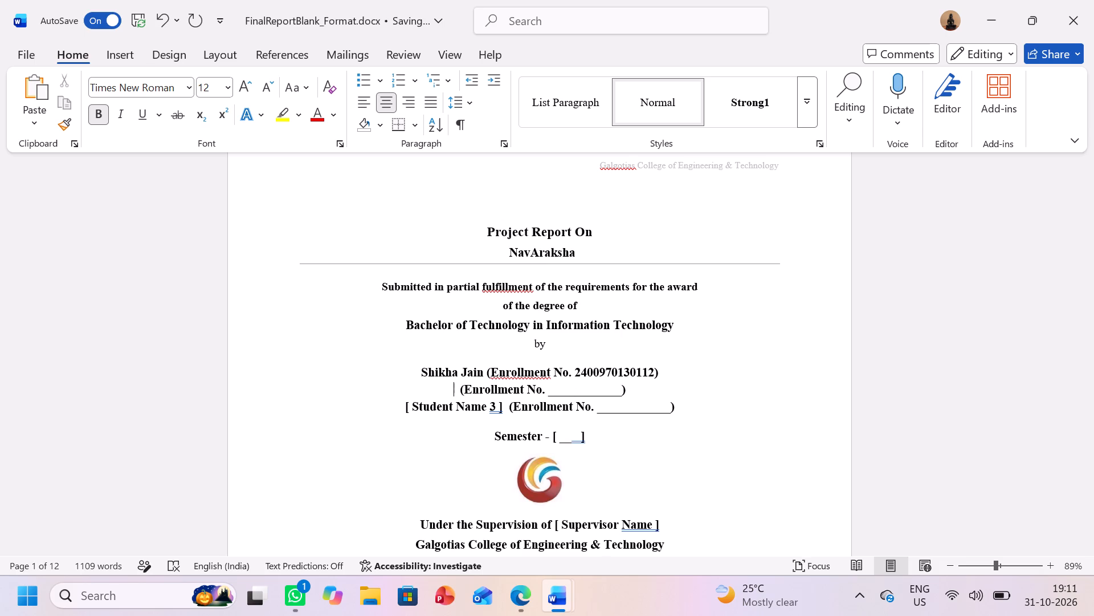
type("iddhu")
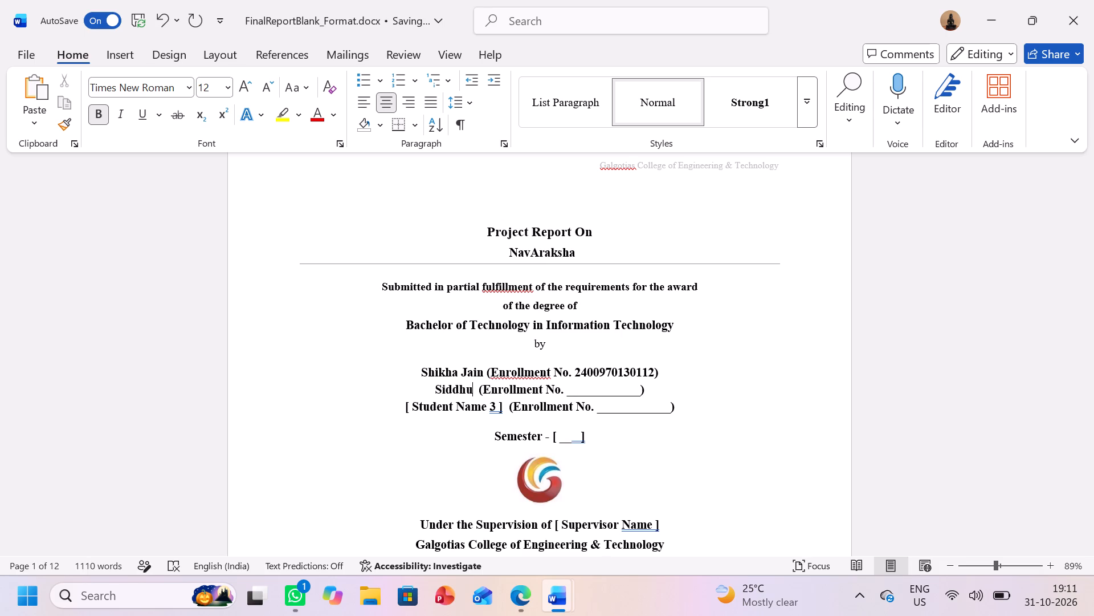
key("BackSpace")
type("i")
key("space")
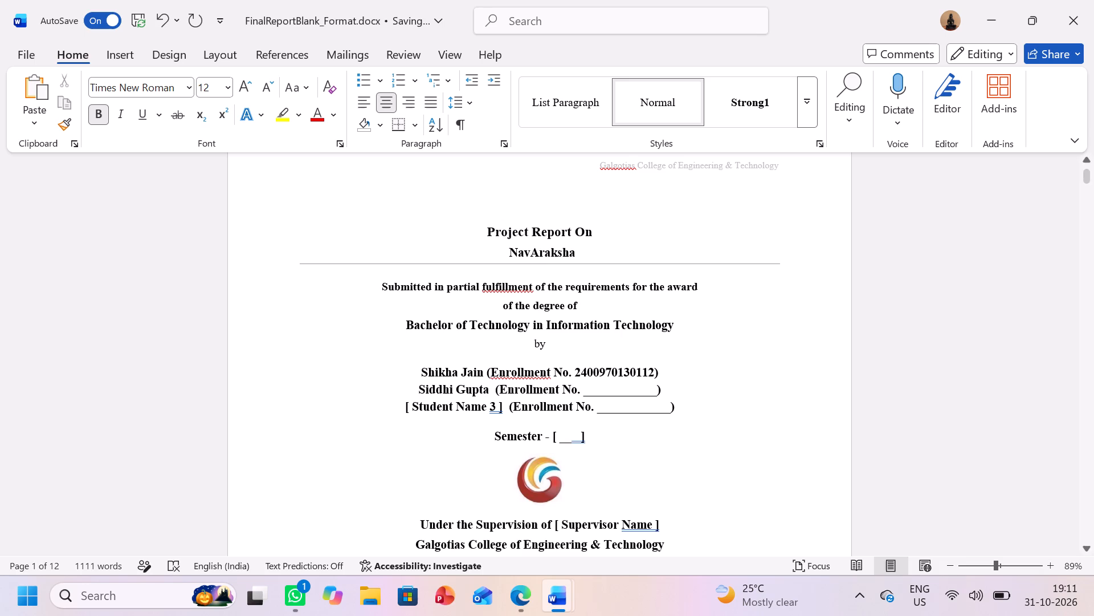
Fill in the second student's enrollment number directly after "Enrollment No.", removing the underscore blank before the closing parenthesis.
left_click(588, 388)
key("Right")
key("Right")
key("Right")
key("Right")
key("Right")
key("Right")
key("Right")
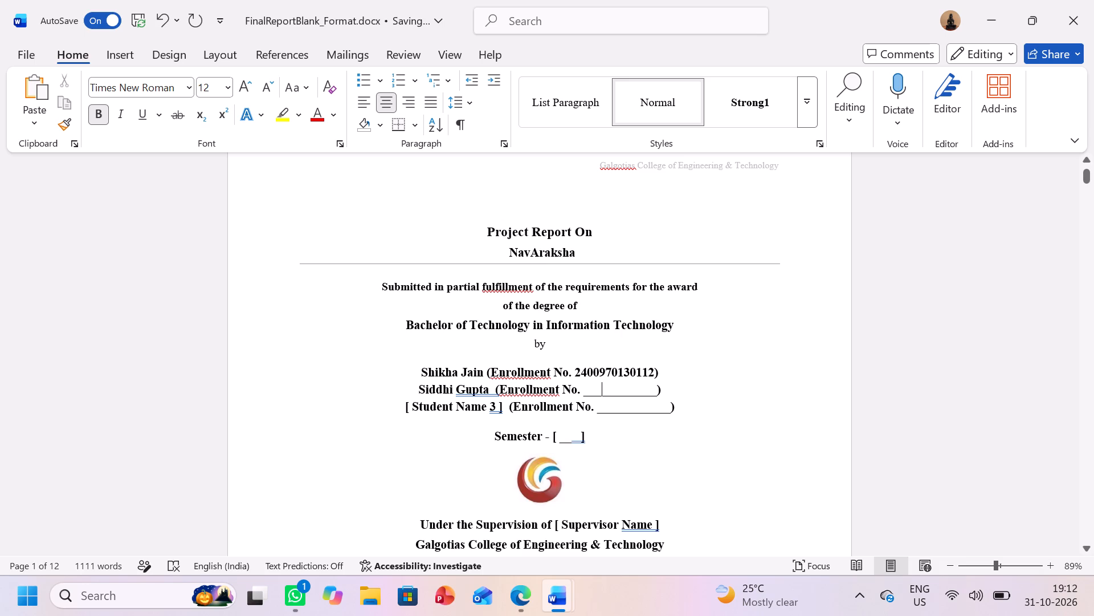
key("Right")
key("Right")
key("Right")
key("Right")
key("BackSpace")
key("BackSpace")
key("BackSpace")
key("BackSpace")
key("BackSpace")
key("BackSpace")
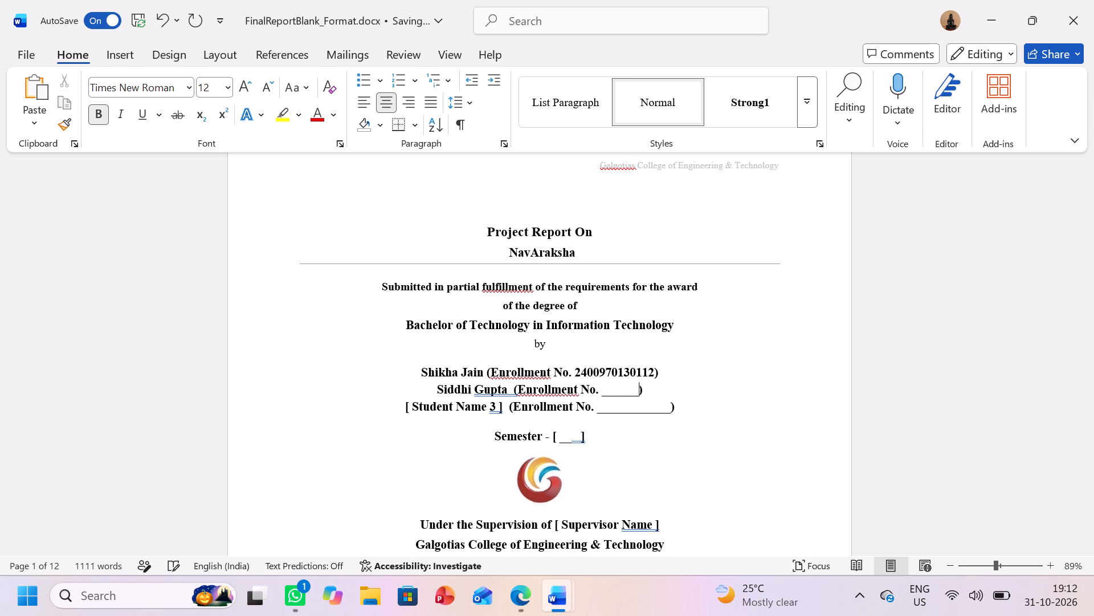
key("BackSpace")
key("BackSpace")
key("BackSpace")
key("BackSpace")
key("BackSpace")
key("BackSpace")
key("BackSpace")
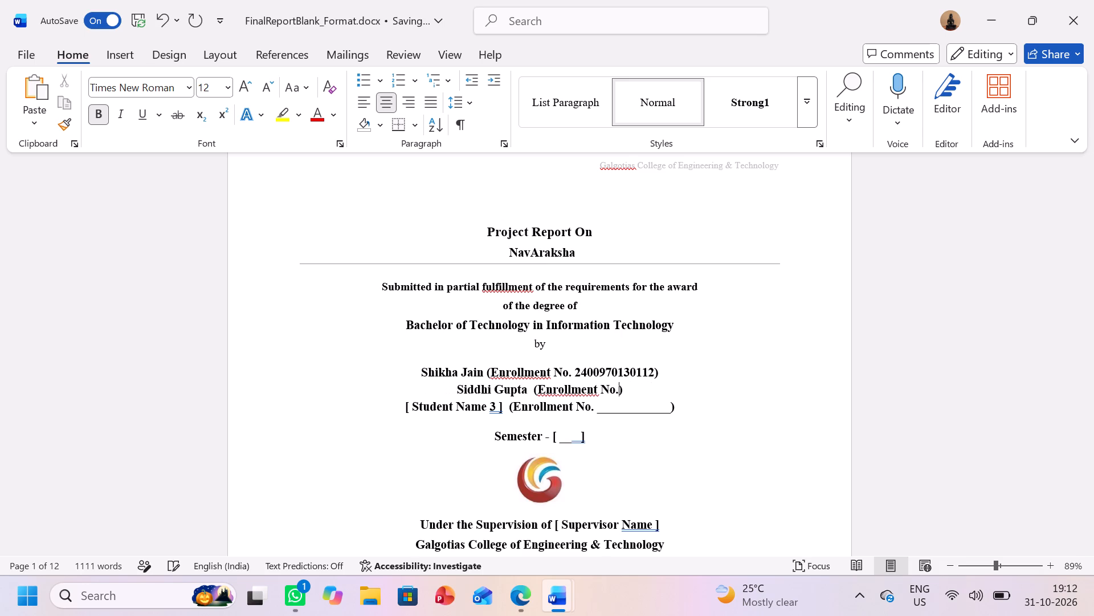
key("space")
key("BackSpace")
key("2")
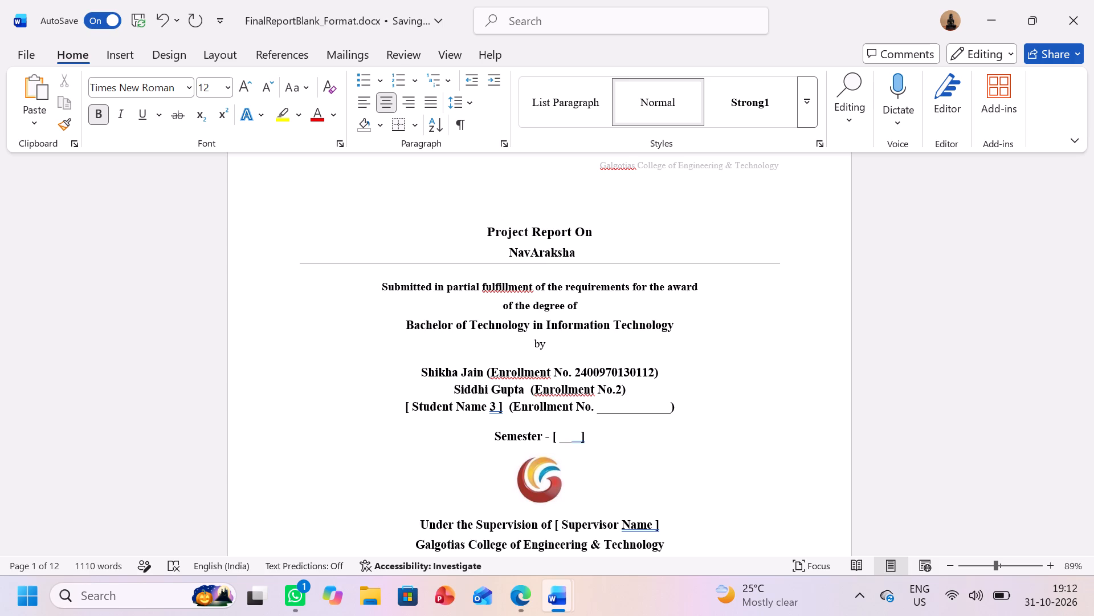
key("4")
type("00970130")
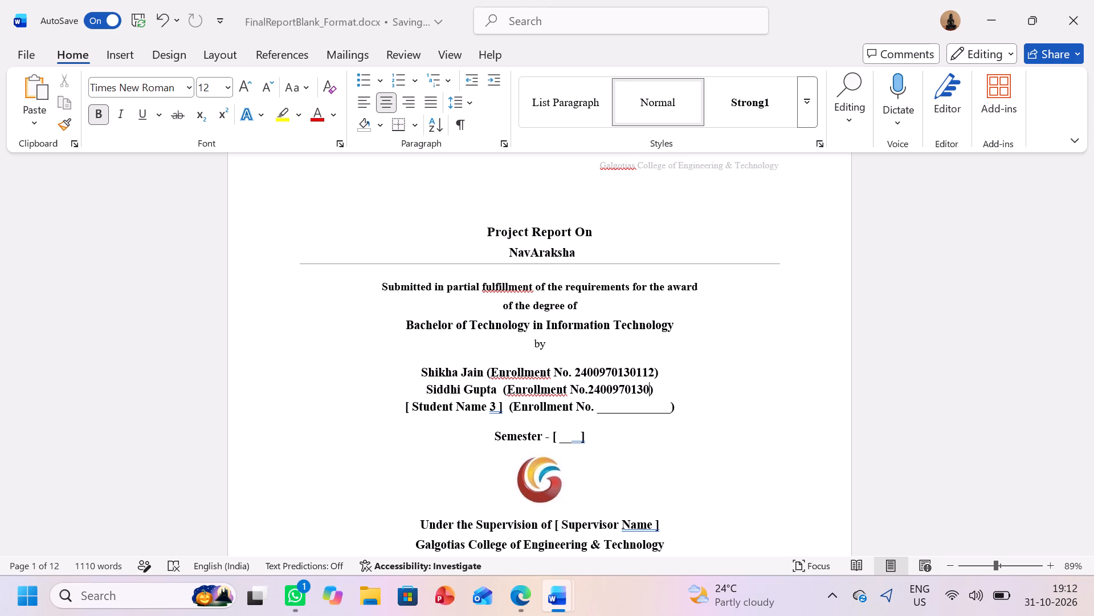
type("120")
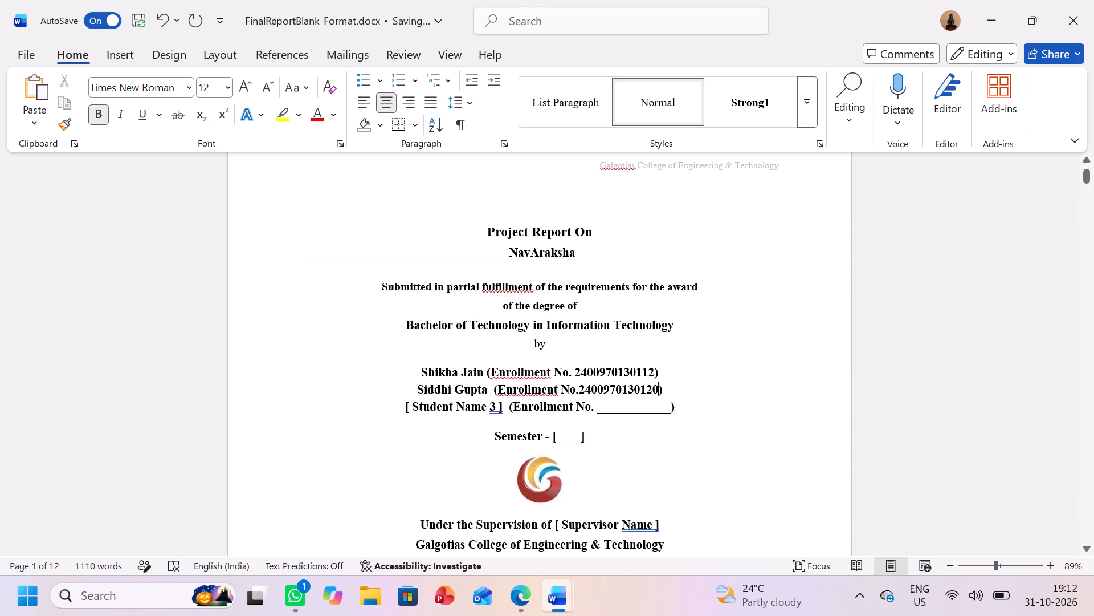
Replace the "[ Student Name 3 ]" placeholder with the third student's full name, undoing the excess deletion that reaches into the second student's line.
left_click(505, 407)
key("Left")
key("BackSpace")
key("BackSpace")
key("BackSpace")
key("BackSpace")
key("BackSpace")
key("BackSpace")
key("BackSpace")
key("BackSpace")
key("BackSpace")
key("BackSpace")
key("BackSpace")
key("BackSpace")
key("BackSpace")
key("BackSpace")
key("BackSpace")
key("BackSpace")
key("BackSpace")
key("BackSpace")
key("BackSpace")
key("BackSpace")
key("BackSpace")
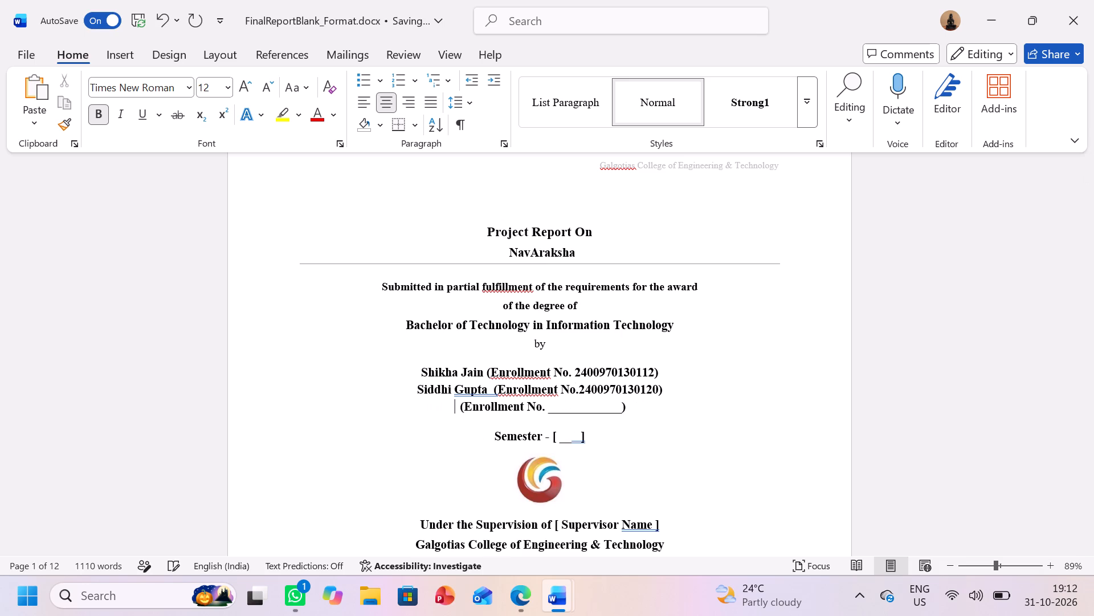
key("ctrl+z")
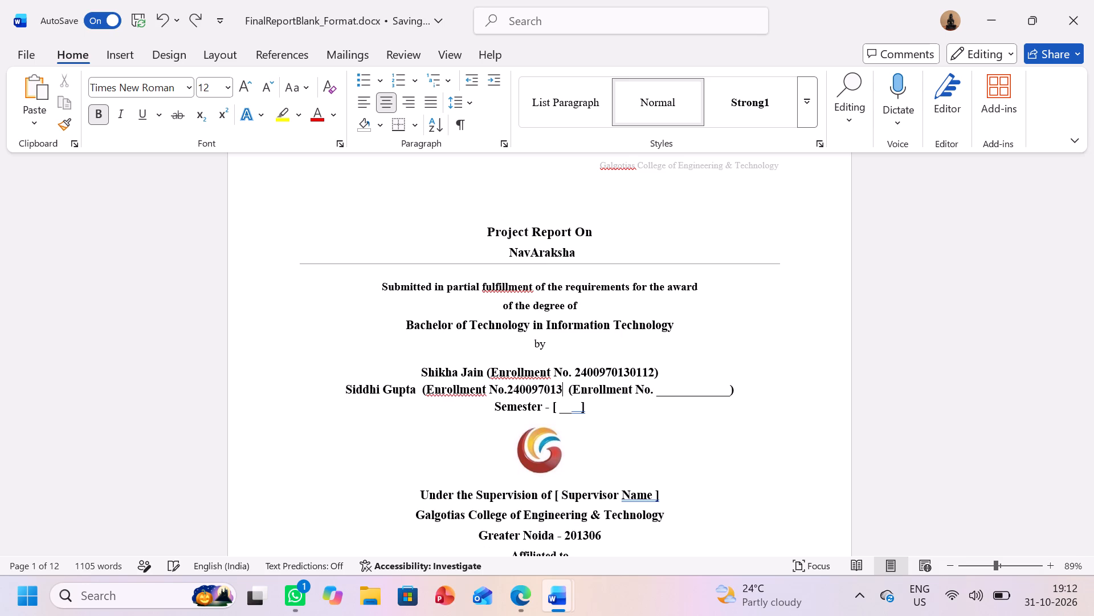
key("ctrl+z")
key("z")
key("BackSpace")
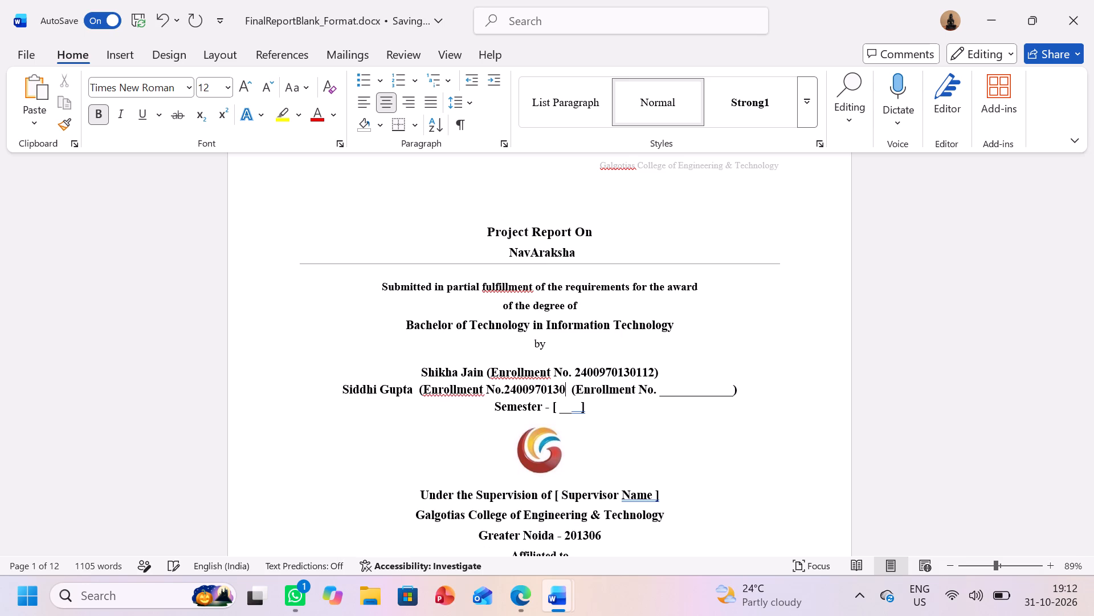
key("ctrl+z")
key("ctrl+z")
key("ctrl+z")
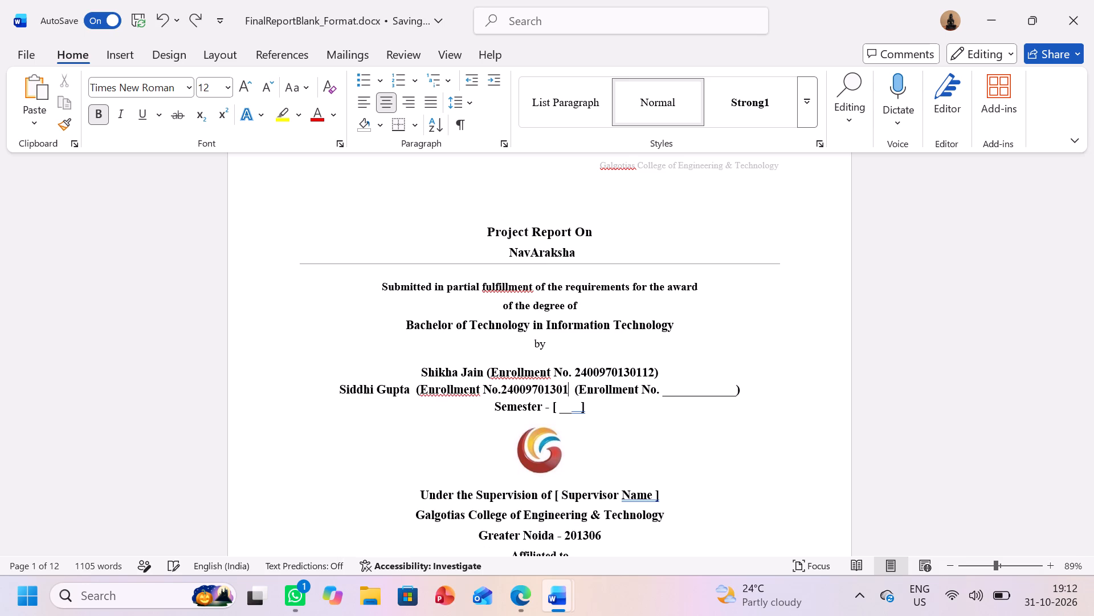
key("ctrl+z")
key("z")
key("BackSpace")
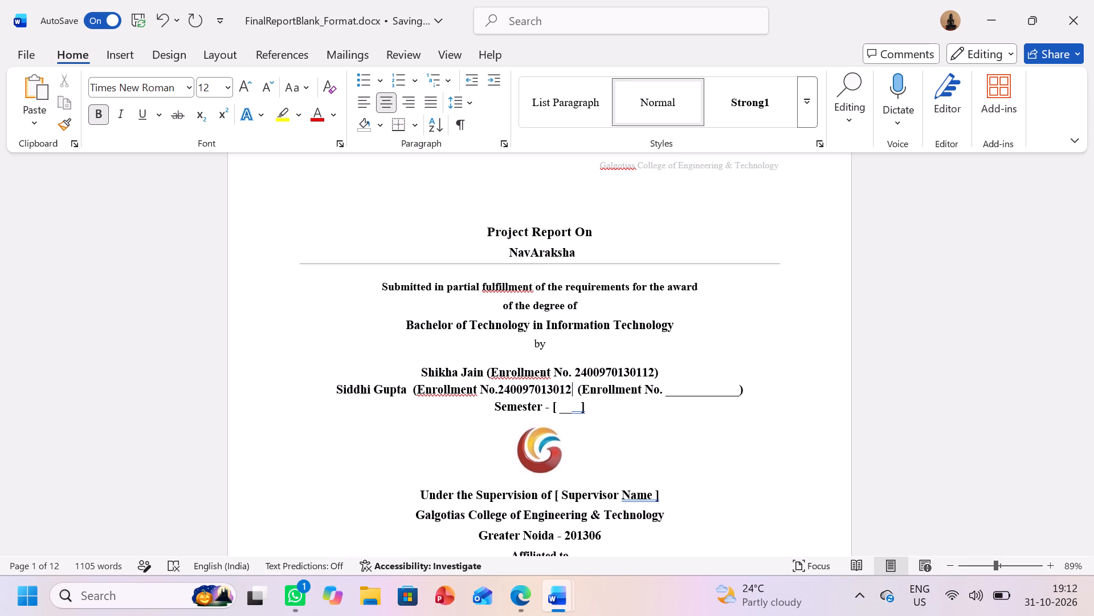
key("ctrl+z")
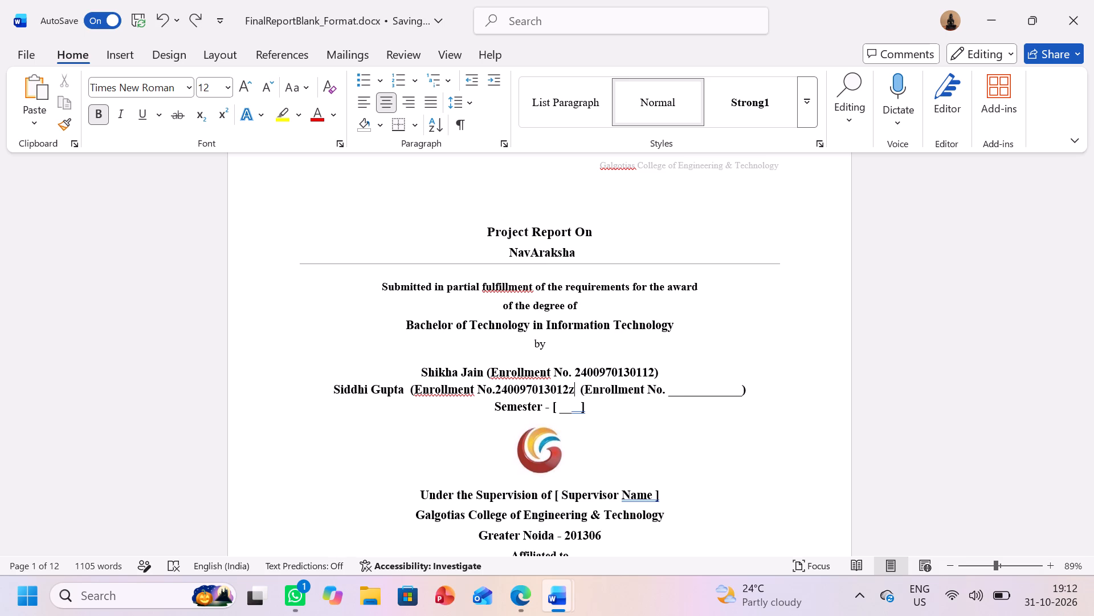
key("BackSpace")
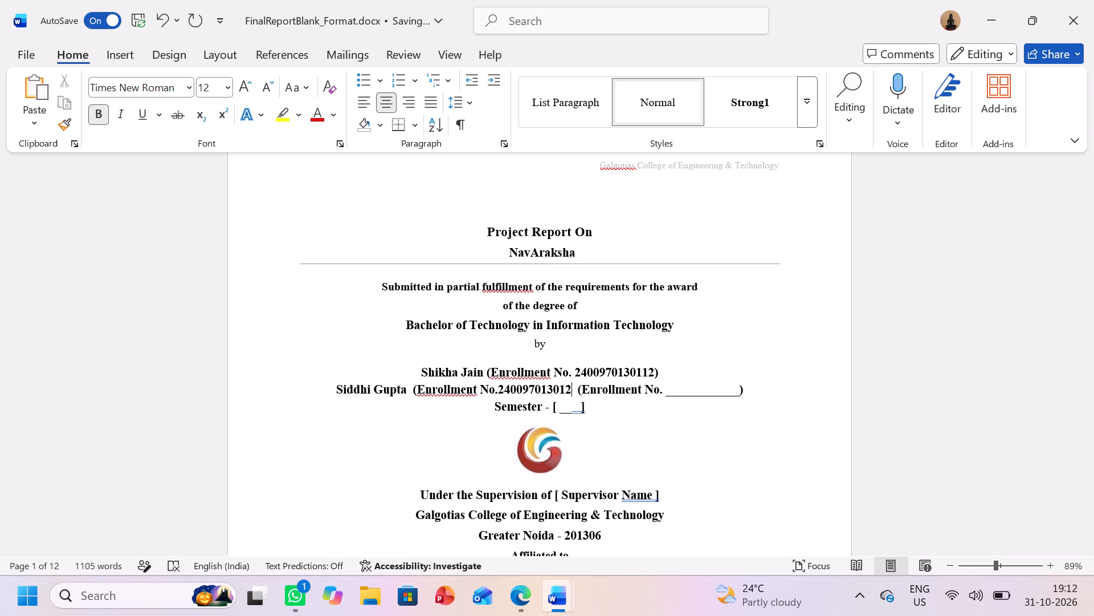
key("ctrl+z")
key("ctrl+z")
key("ctrl+z")
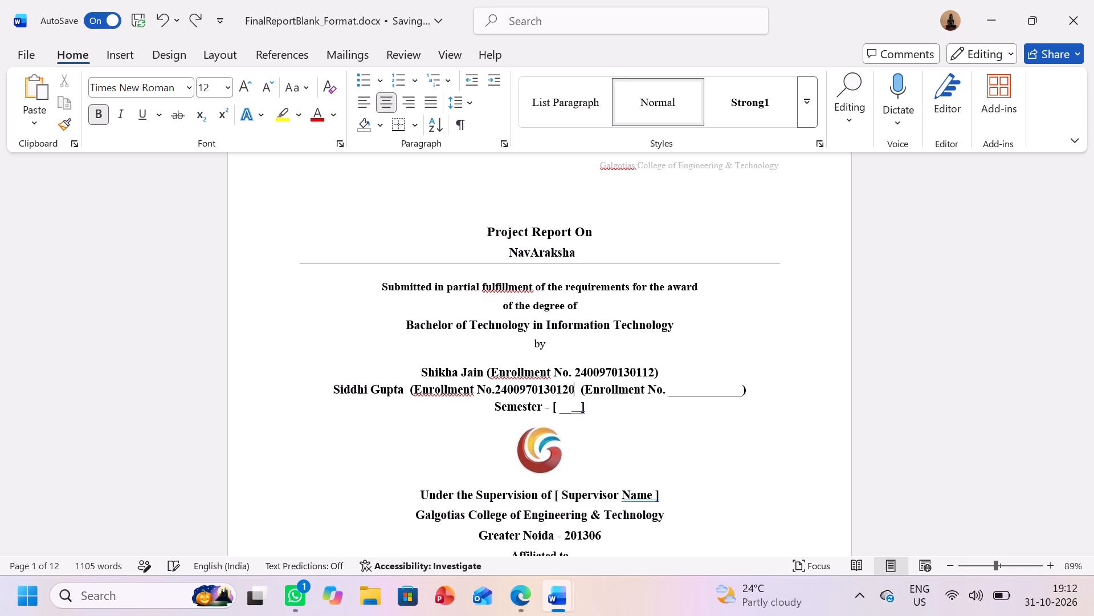
key("ctrl+z")
key("ctrl+z")
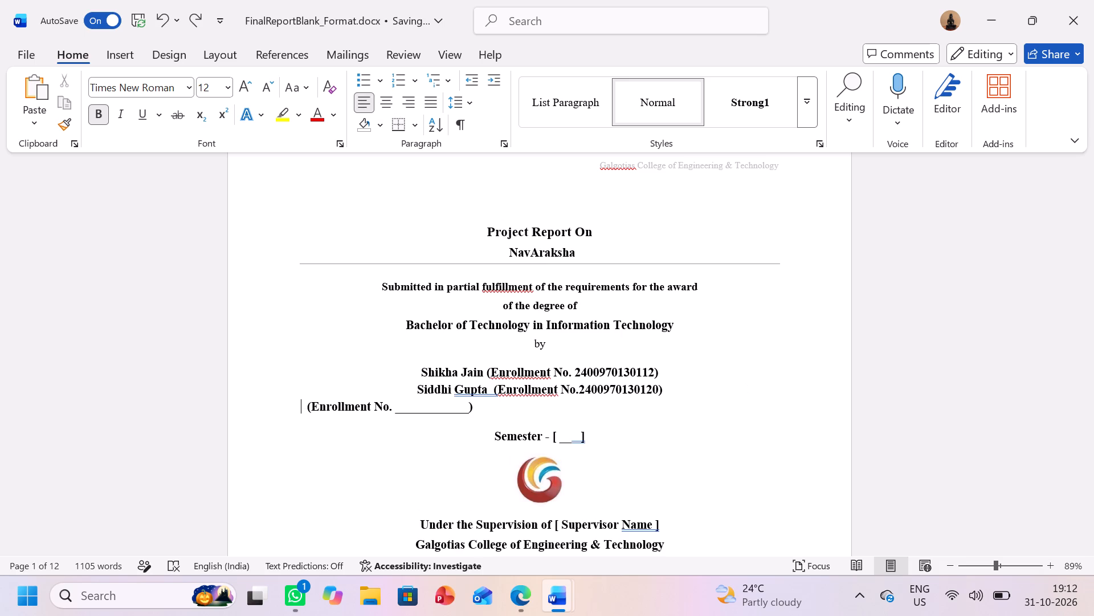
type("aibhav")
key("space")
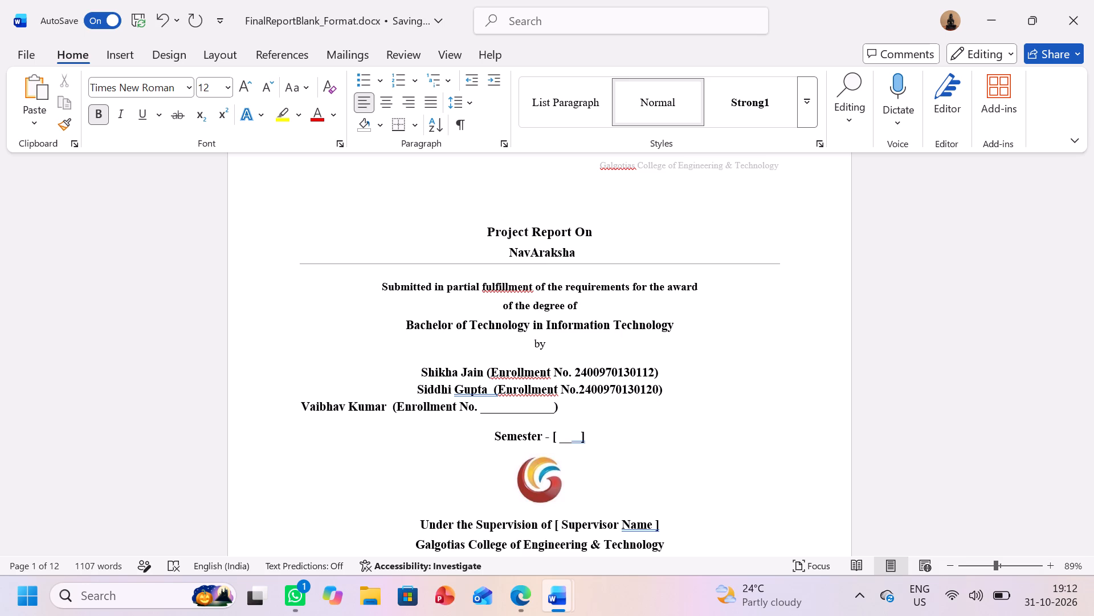
Insert leading spaces before the third student's name until the line sits roughly centred beneath the second student's line.
left_click(296, 406)
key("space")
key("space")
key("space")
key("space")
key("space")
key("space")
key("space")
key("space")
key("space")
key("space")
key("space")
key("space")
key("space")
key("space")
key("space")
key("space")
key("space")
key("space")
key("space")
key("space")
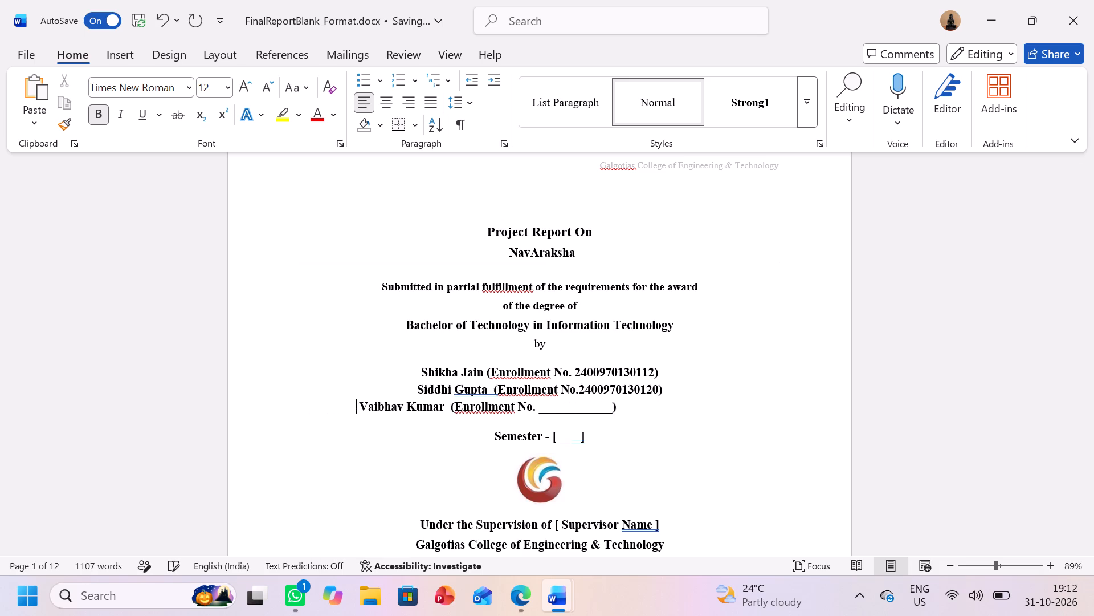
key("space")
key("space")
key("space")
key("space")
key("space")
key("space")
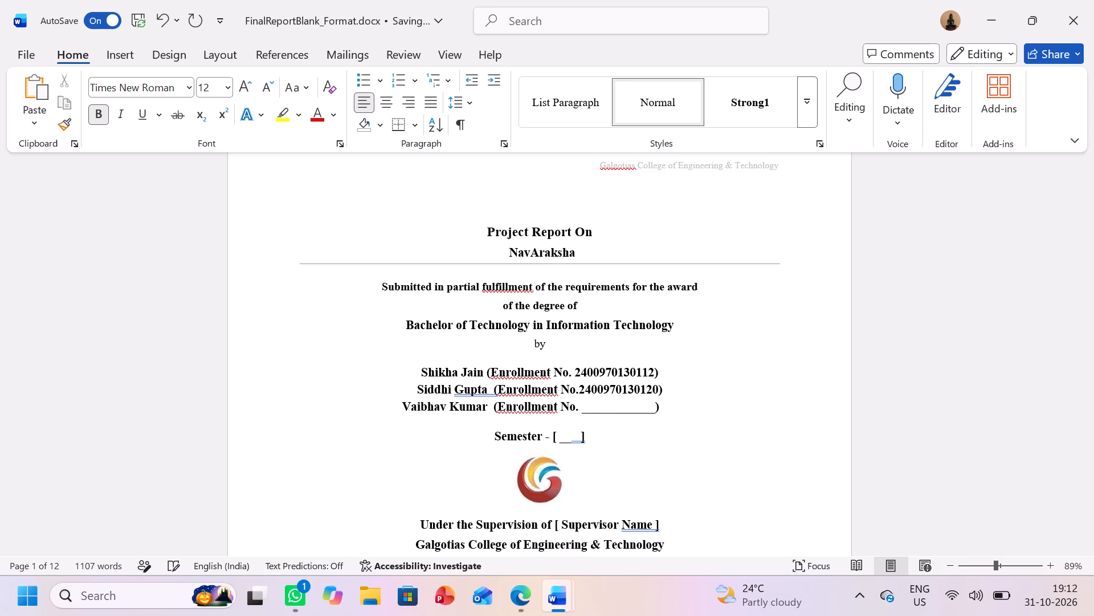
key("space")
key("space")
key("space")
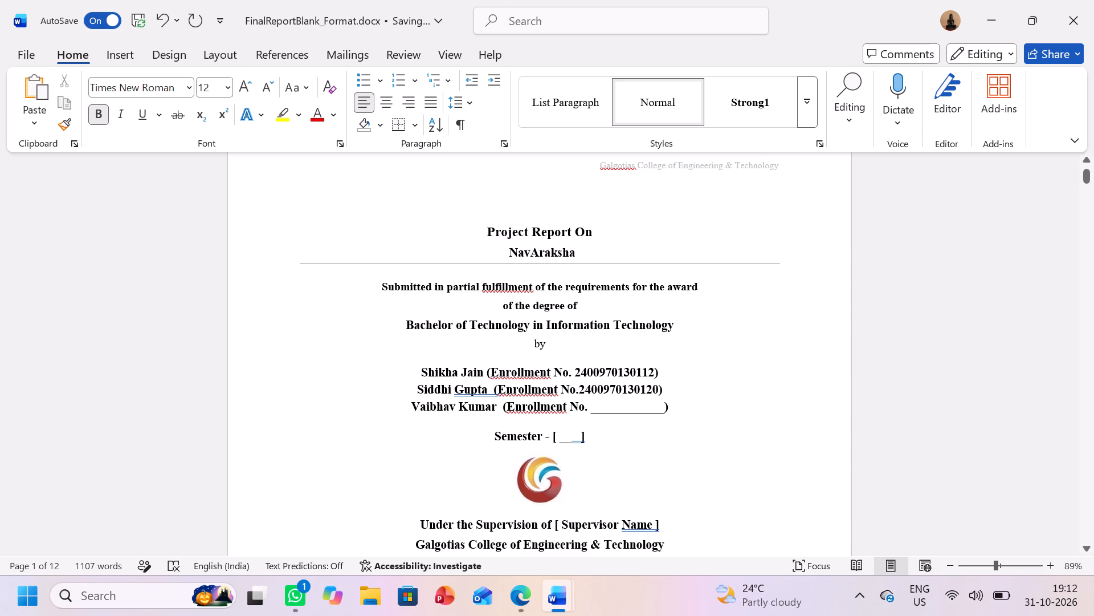
Fill in the third student's enrollment number directly after "Enrollment No.", replacing the underscore blank before the closing parenthesis.
left_click(662, 404)
key("Right")
key("Left")
key("BackSpace")
key("BackSpace")
key("BackSpace")
key("BackSpace")
key("BackSpace")
key("BackSpace")
key("BackSpace")
key("BackSpace")
key("BackSpace")
key("BackSpace")
key("BackSpace")
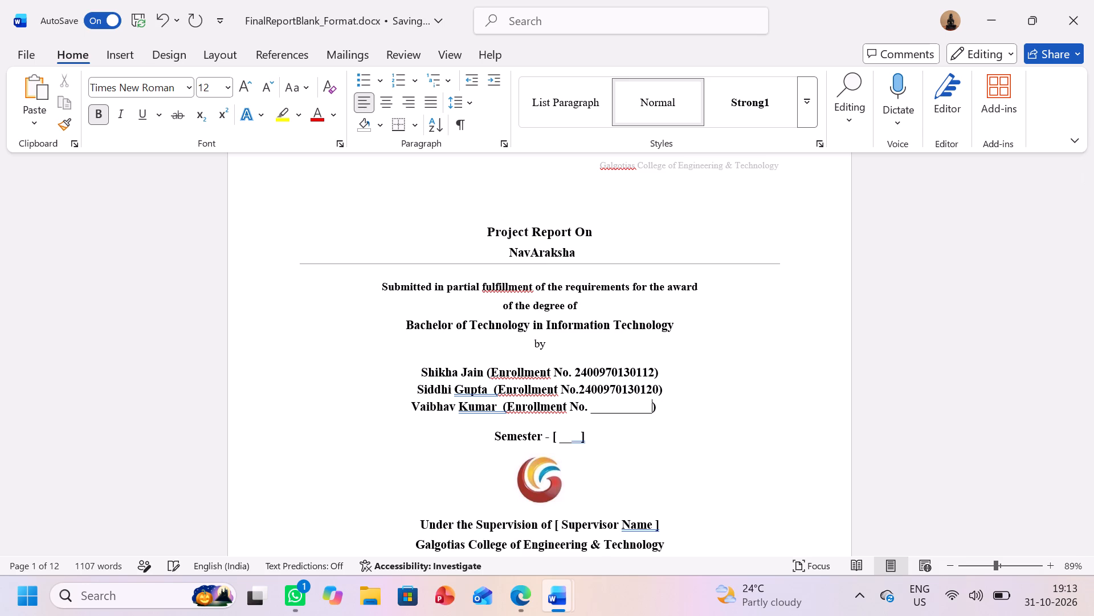
key("BackSpace")
key("BackSpace")
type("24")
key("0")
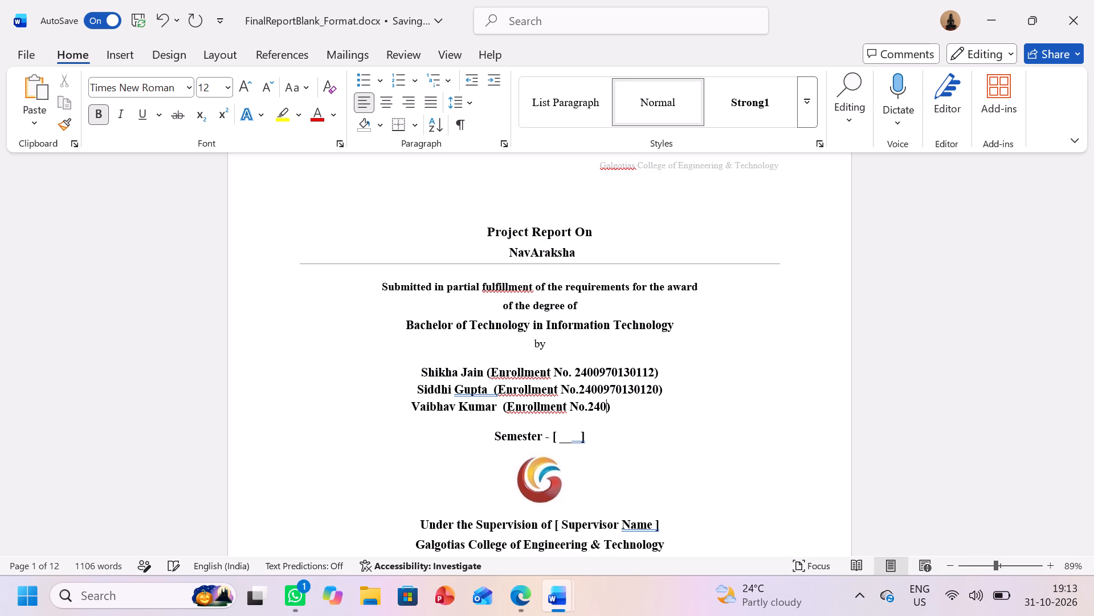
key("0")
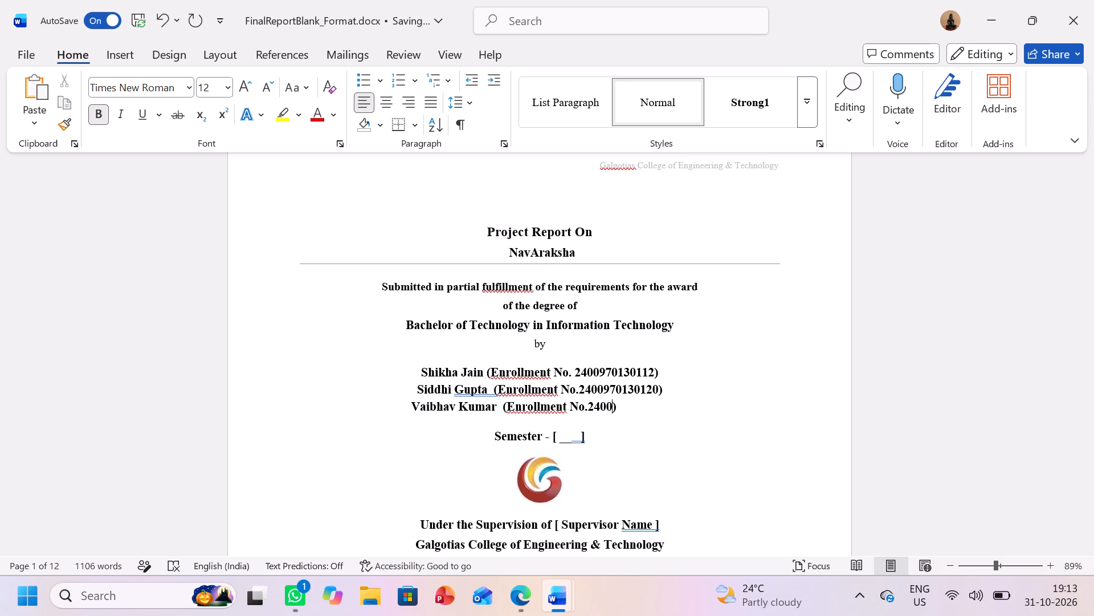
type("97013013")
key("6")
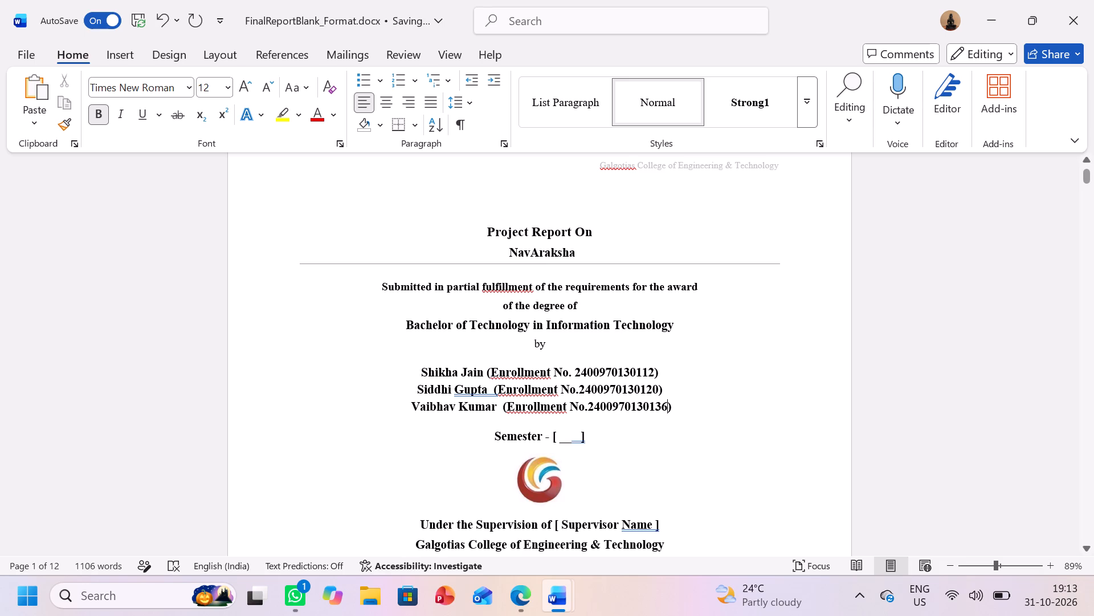
Accept the grammar suggestions that remove the extra space before "(Enrollment" in the second and third students' lines.
left_click(478, 387)
left_click(481, 454)
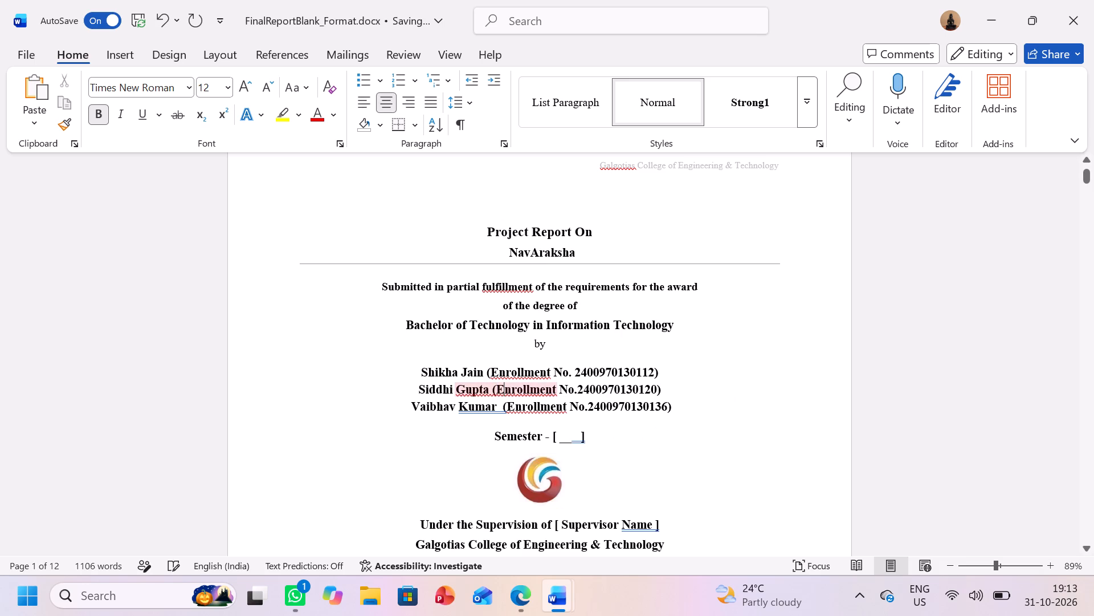
left_click(485, 408)
left_click(481, 468)
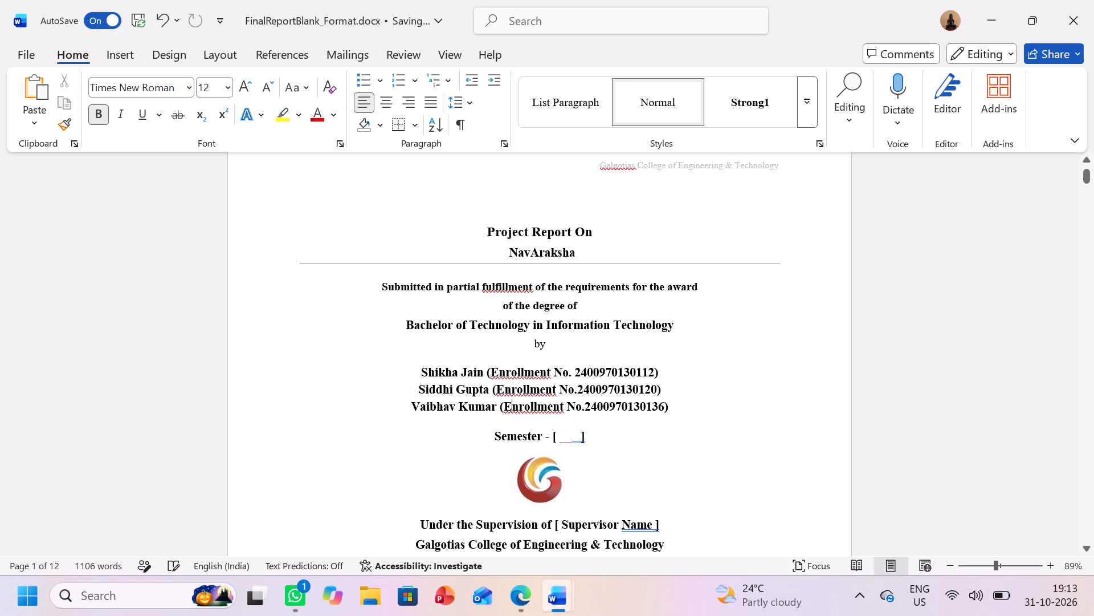
Centre-align the three student name and enrollment lines on the cover page.
left_click_drag(418, 370, 817, 405)
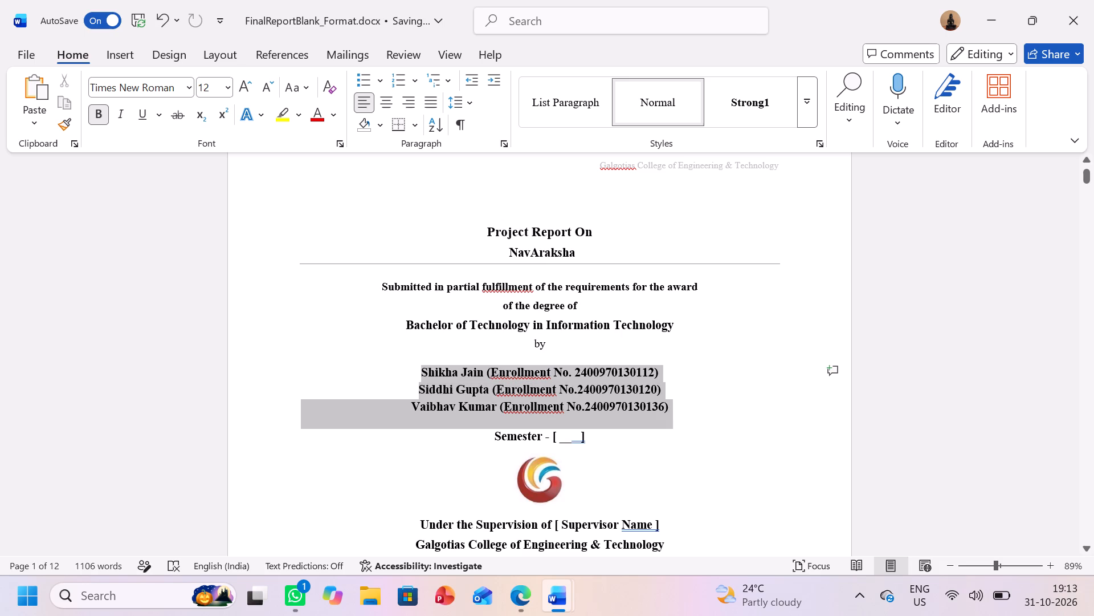
left_click_drag(817, 405, 864, 399)
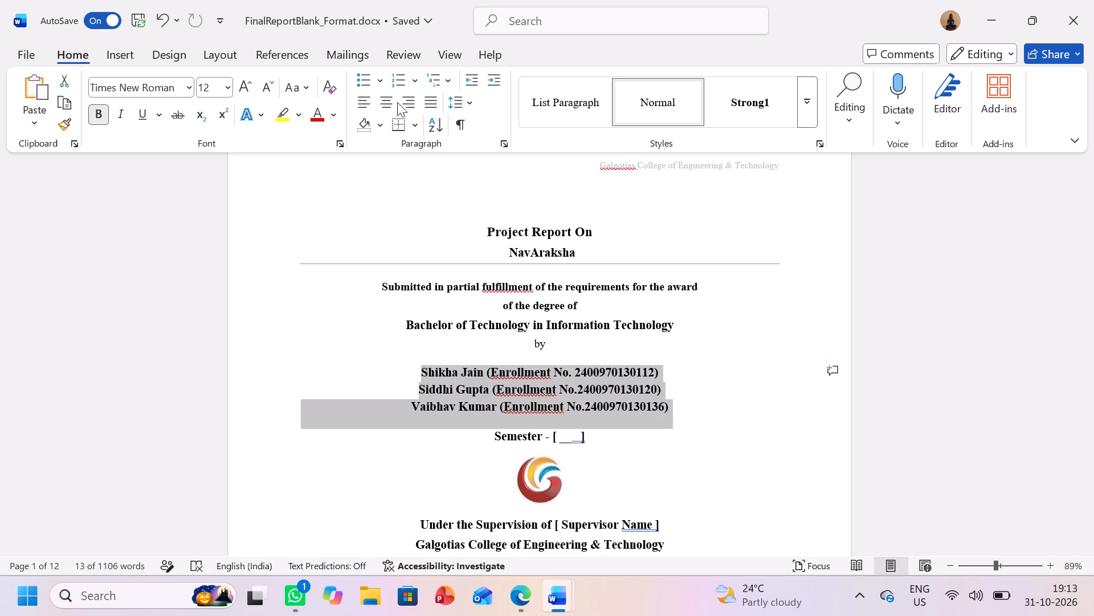
left_click(390, 102)
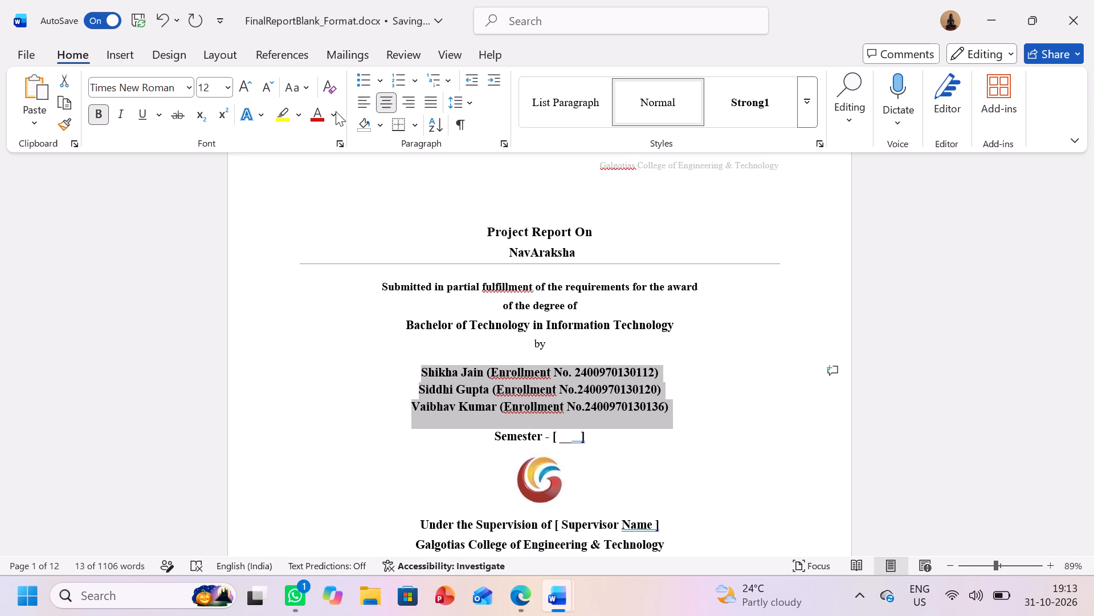
left_click(293, 278)
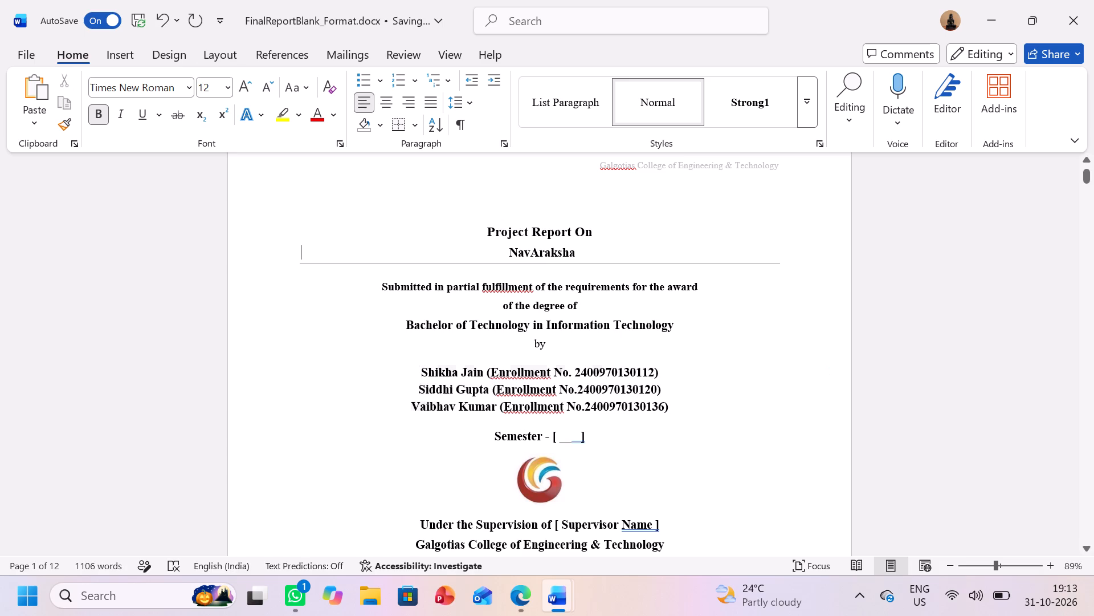
Correct "fulfillment" to the suggested spelling "fulfilment" in the cover page's submission statement.
left_click(489, 292)
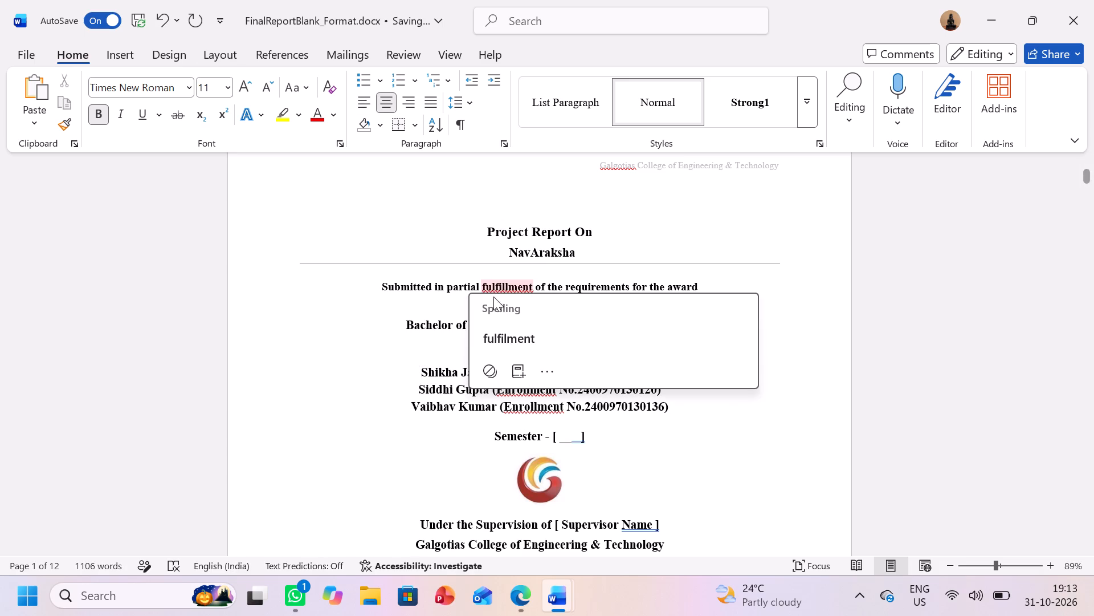
left_click(498, 337)
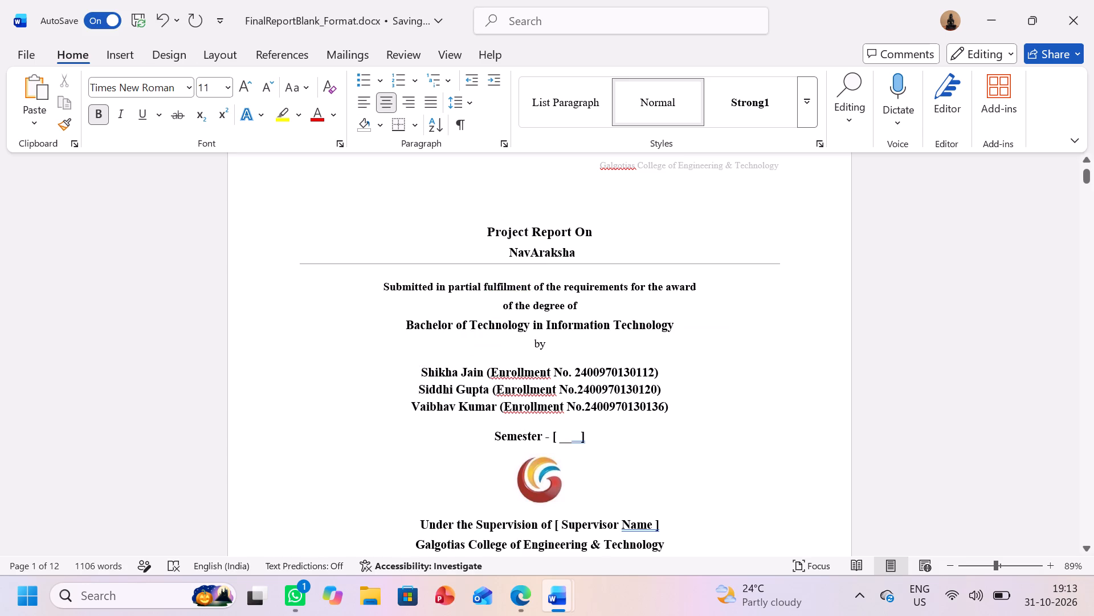
left_click(734, 350)
Set the font size of the "Project Report On" line to 12.
left_click_drag(484, 230, 595, 223)
left_click_drag(595, 230, 506, 213)
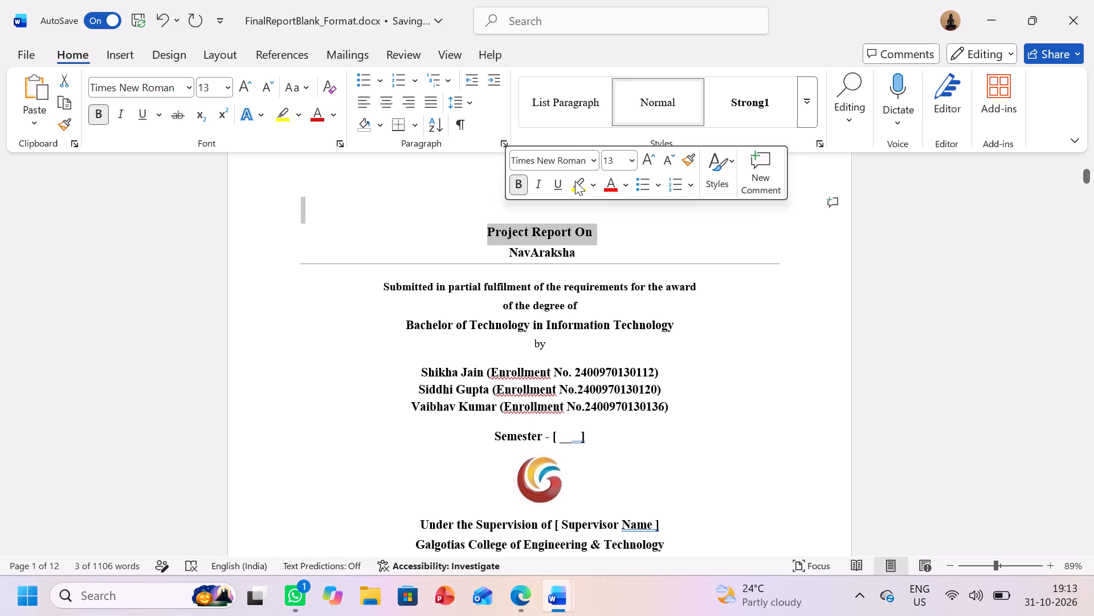
left_click(631, 163)
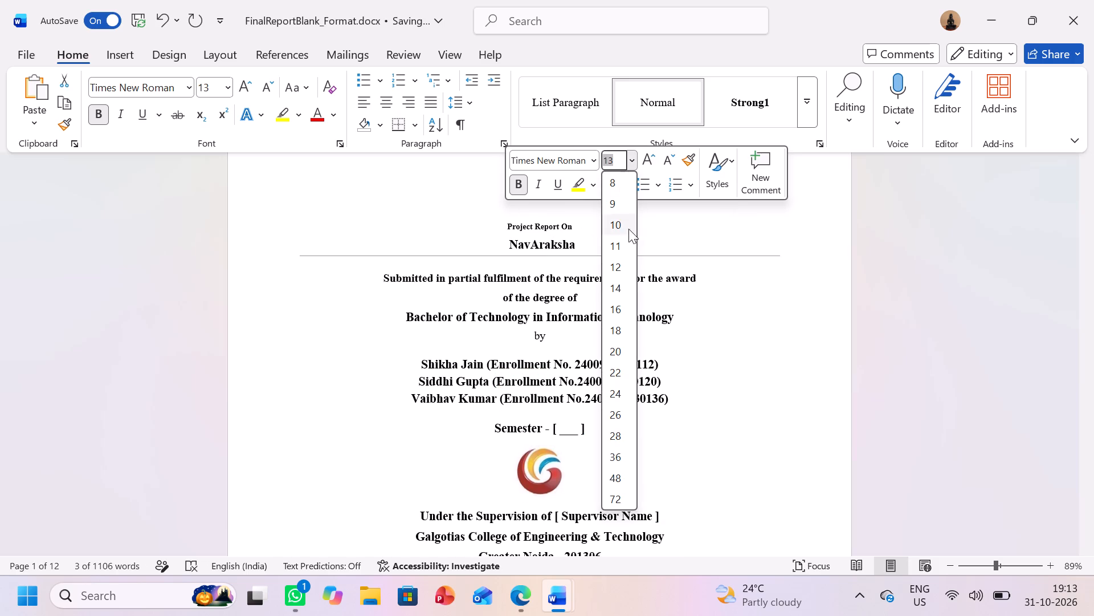
left_click(618, 262)
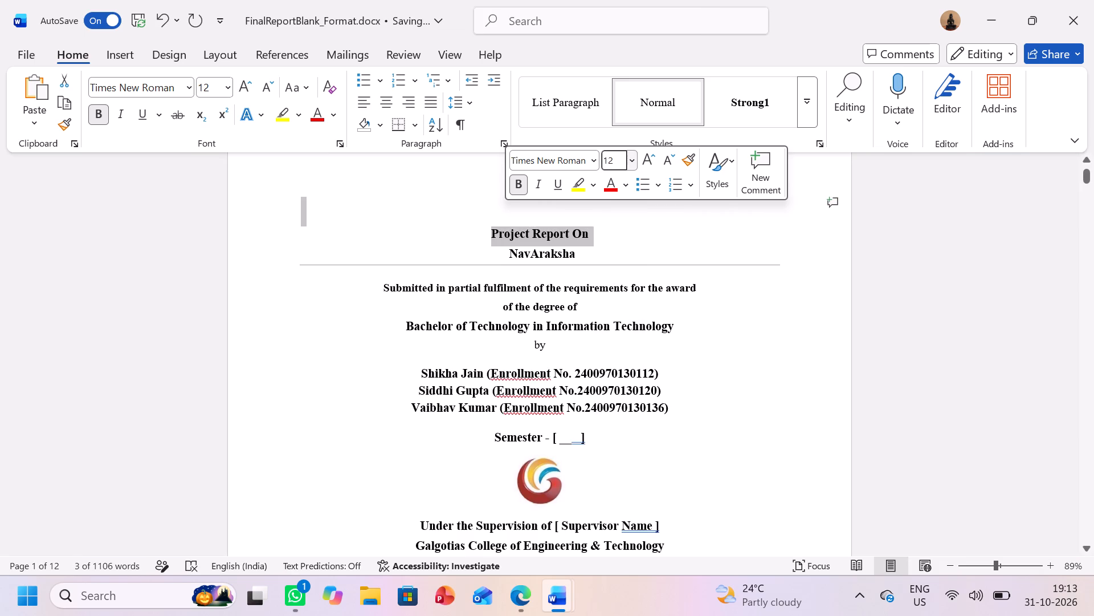
left_click(693, 301)
Set the two-line statement from "Submitted in partial fulfilment" to "of the degree of" to font size 12.
left_click_drag(380, 287, 670, 302)
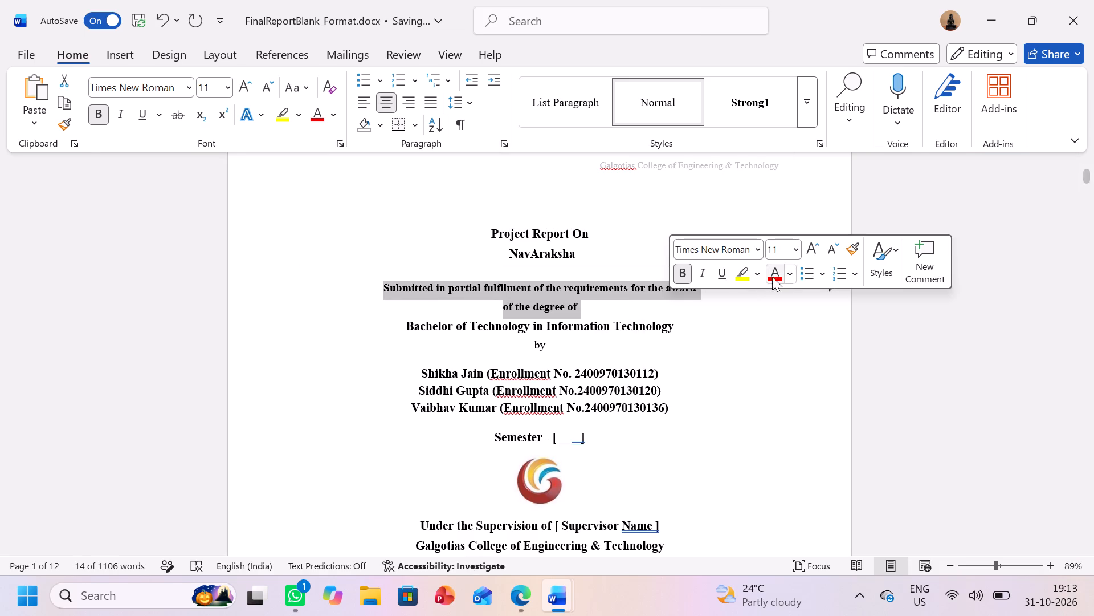
left_click(795, 246)
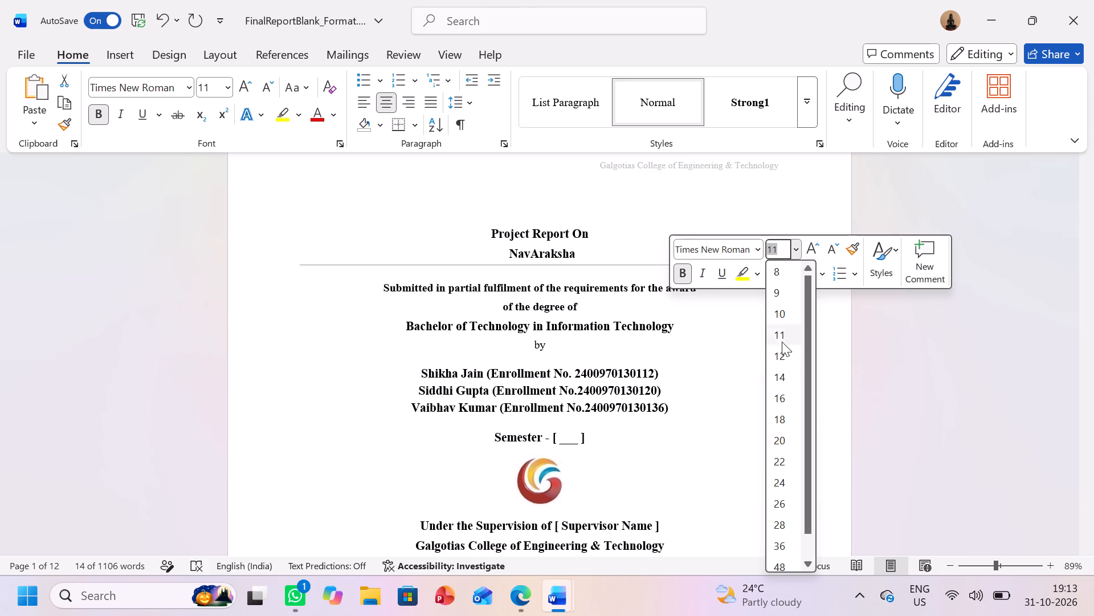
left_click(782, 350)
left_click(758, 345)
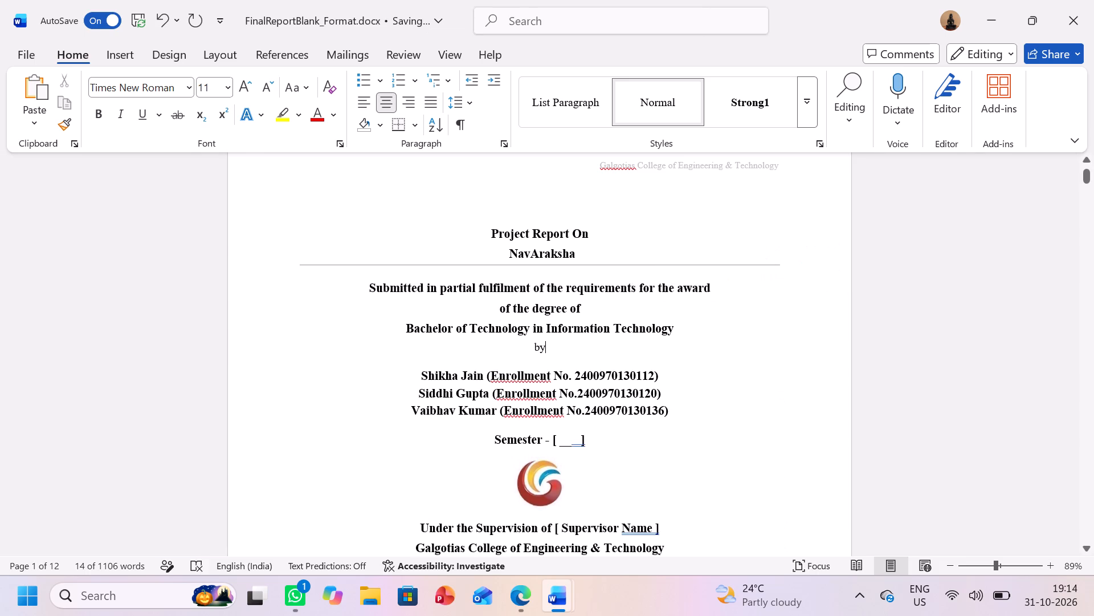
Set the font size of the word "by" above the student names to 12.
left_click_drag(529, 343, 574, 345)
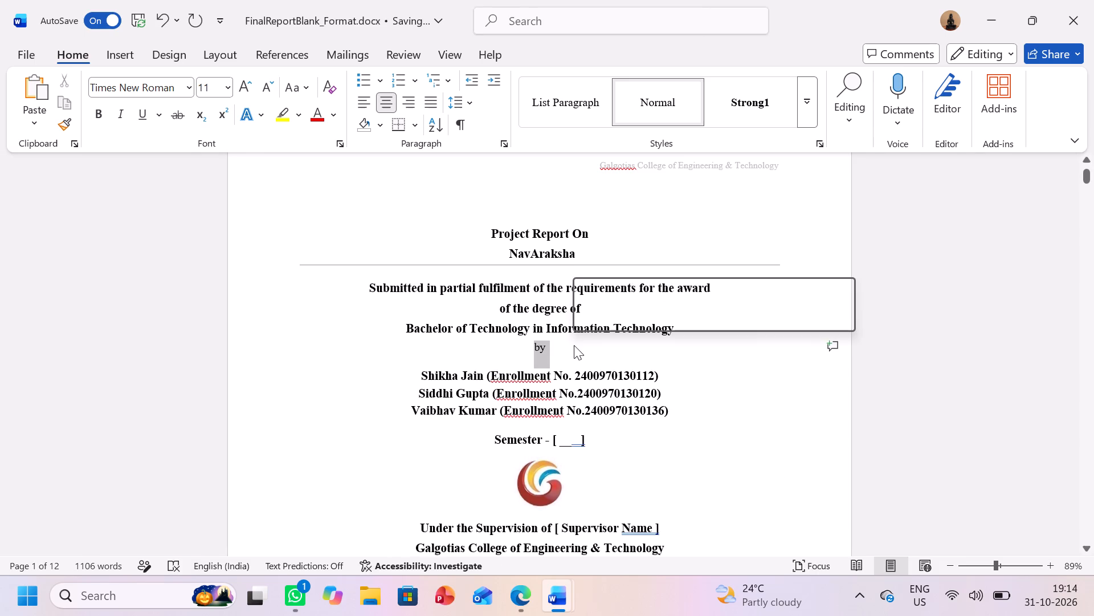
left_click(700, 293)
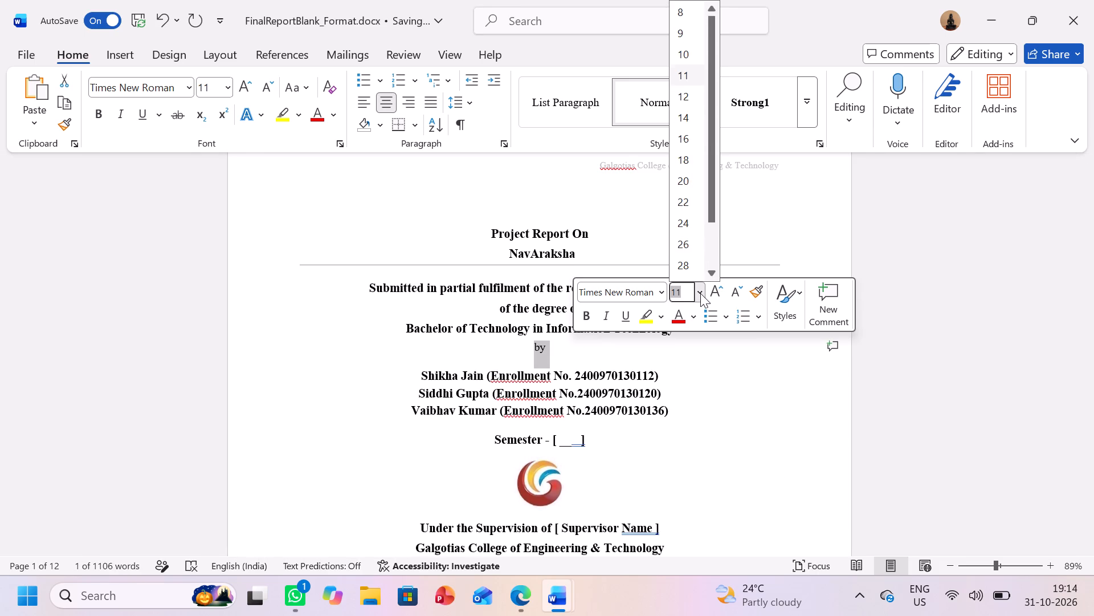
left_click(694, 90)
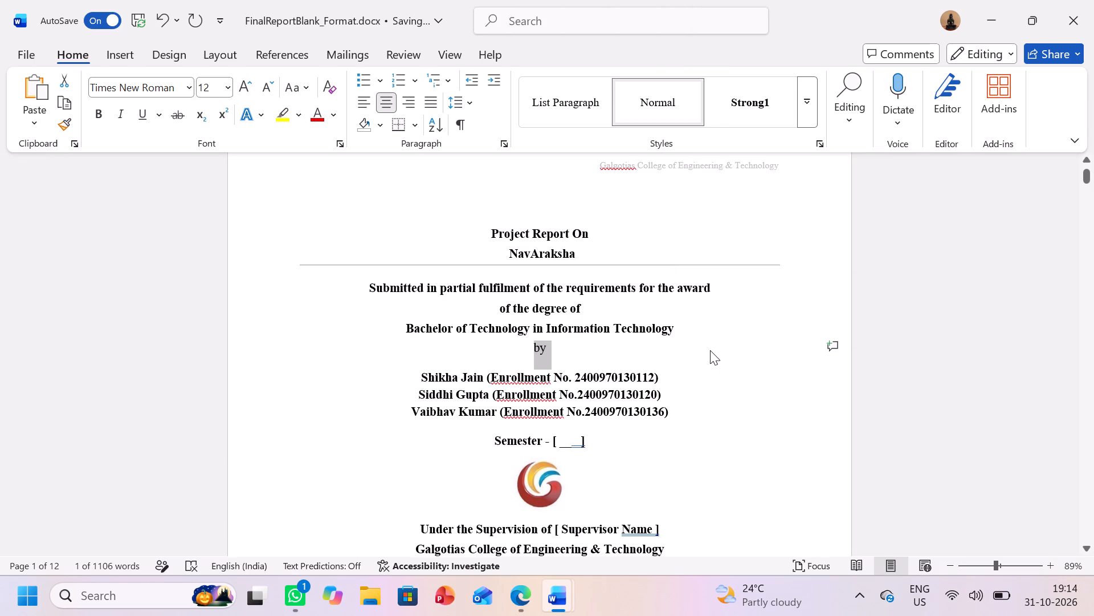
left_click(710, 350)
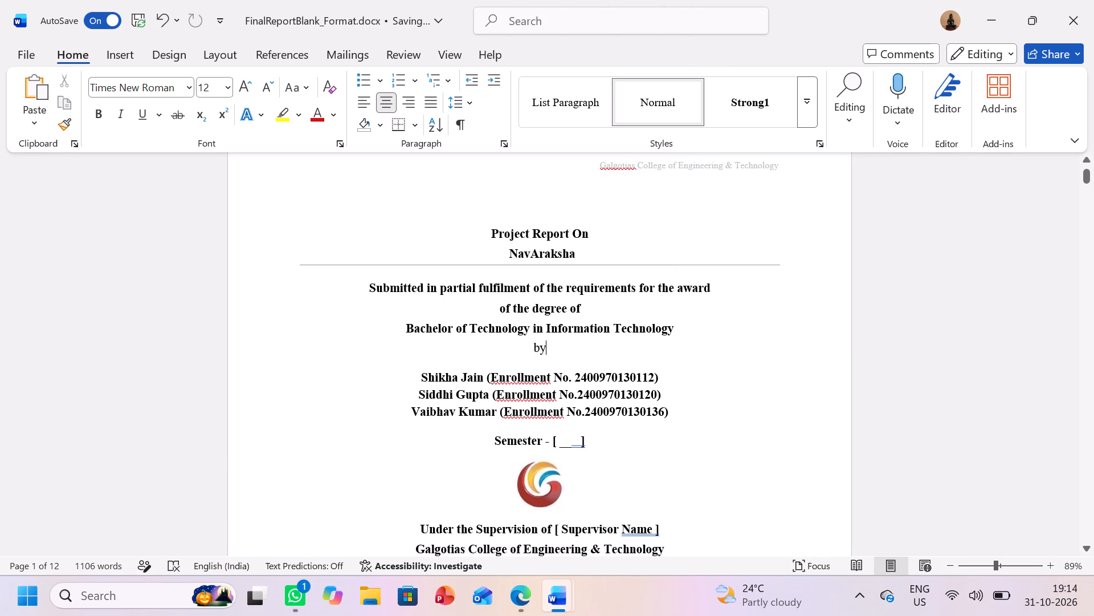
Replace the bracketed blank after "Semester -" on the cover page with V.
scroll(672, 424, "down", 2)
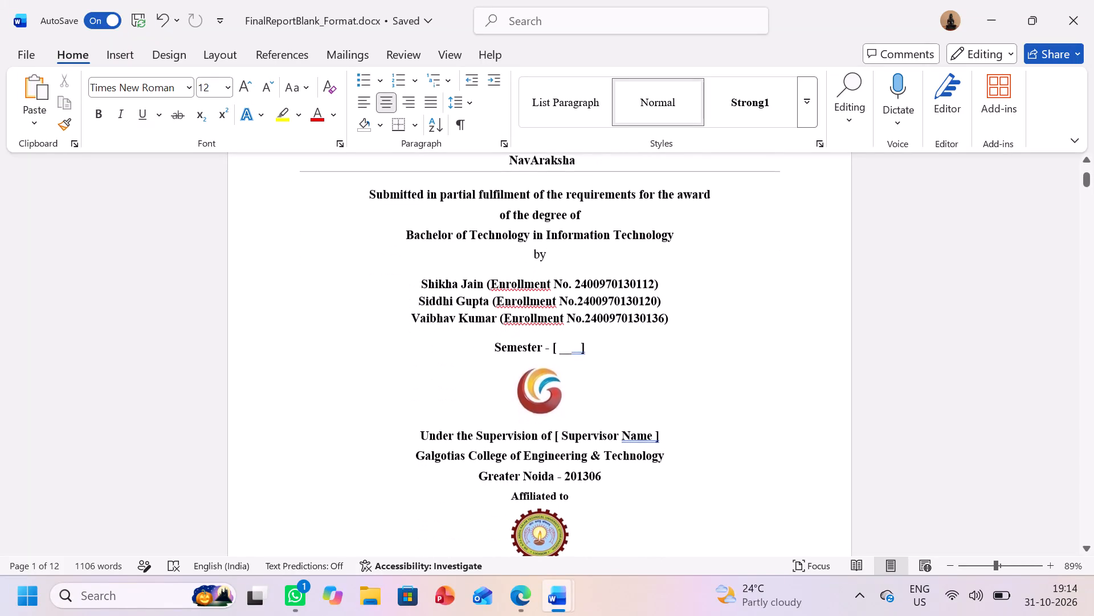
left_click(582, 352)
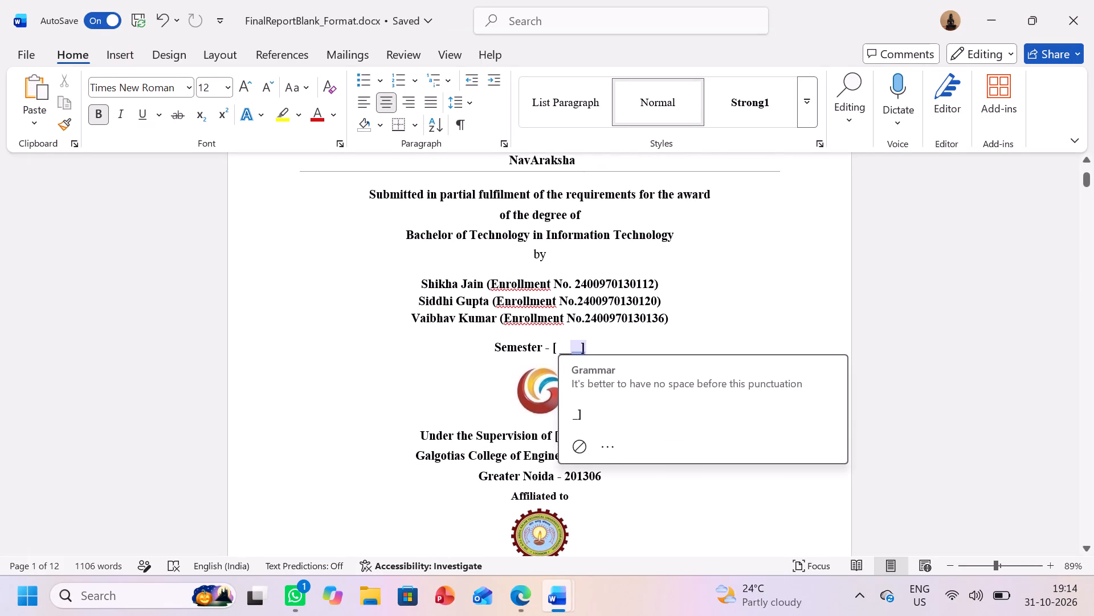
left_click(607, 347)
key("BackSpace")
key("BackSpace")
key("BackSpace")
key("BackSpace")
key("BackSpace")
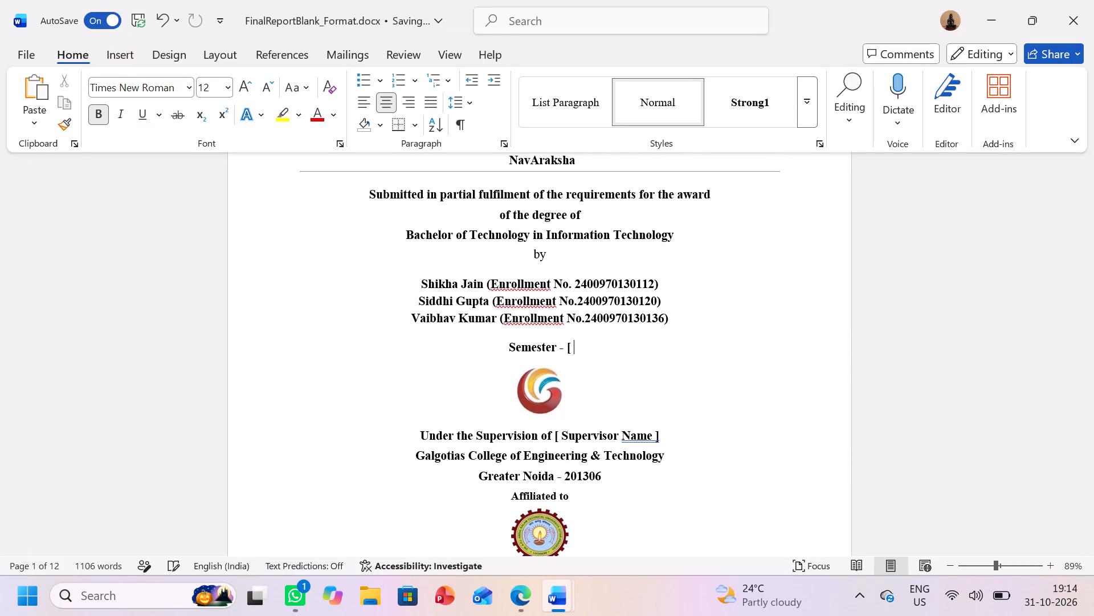
key("BackSpace")
key("BackSpace")
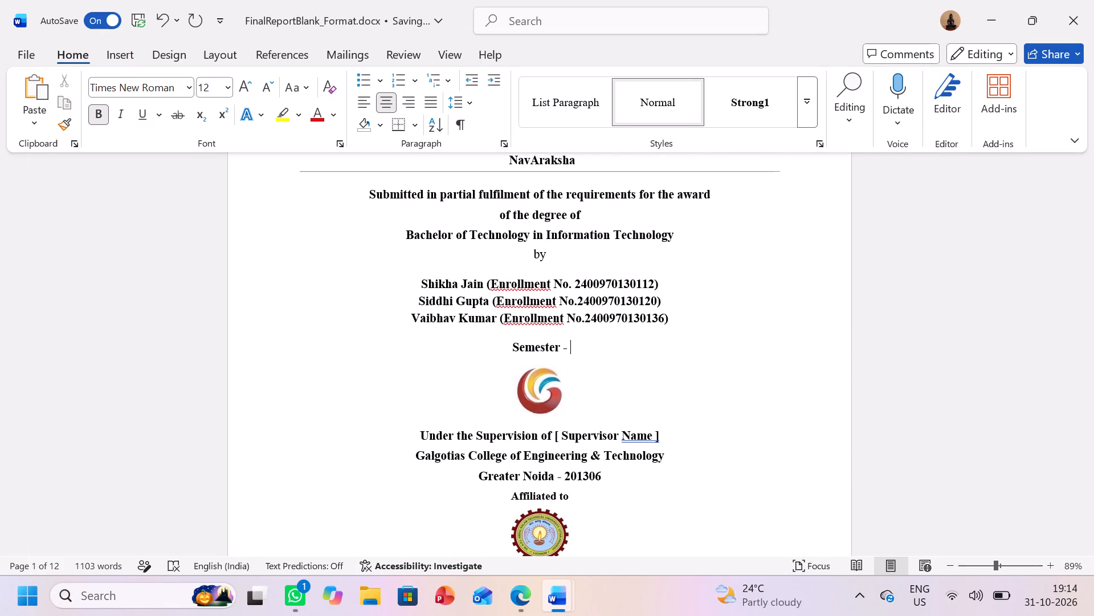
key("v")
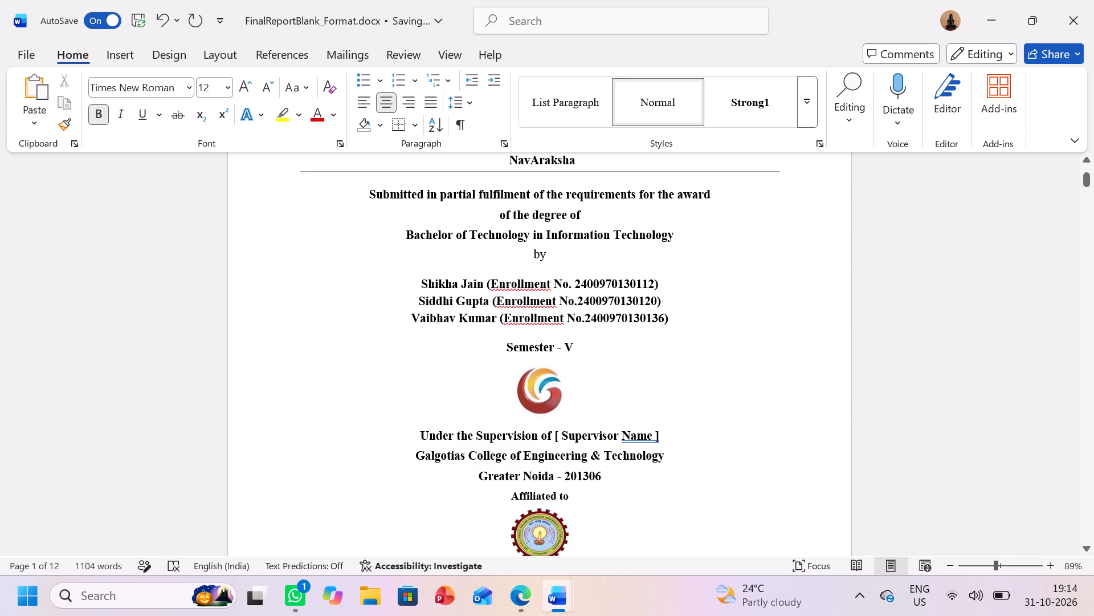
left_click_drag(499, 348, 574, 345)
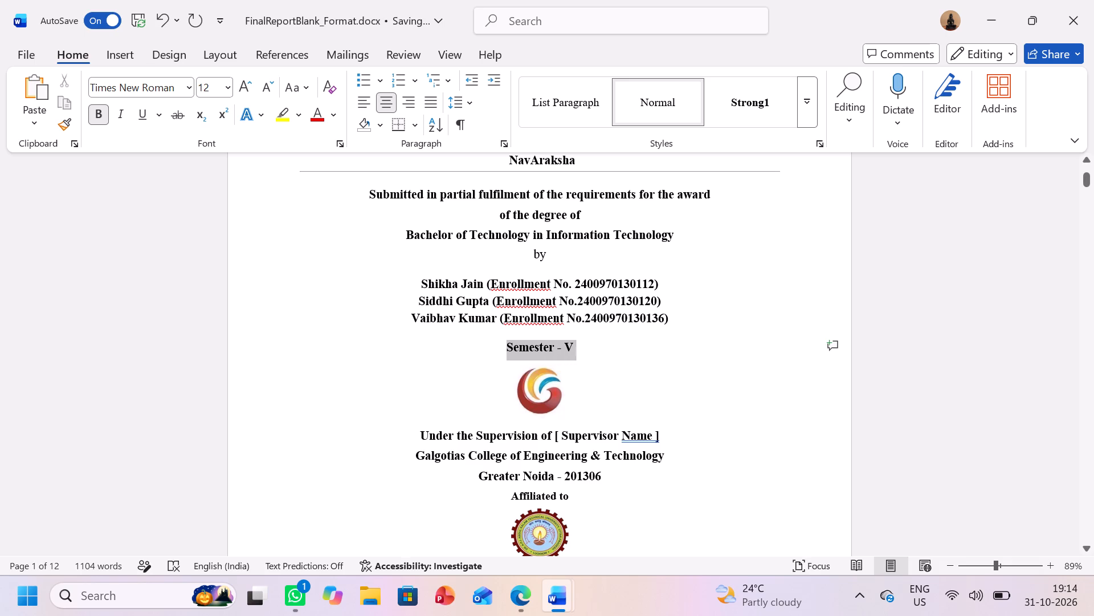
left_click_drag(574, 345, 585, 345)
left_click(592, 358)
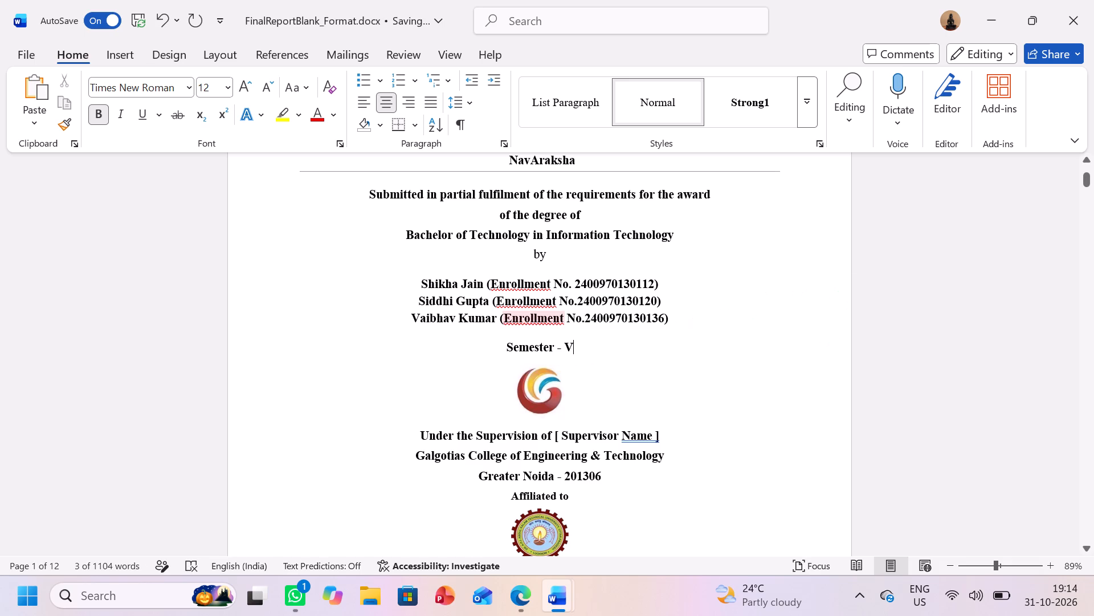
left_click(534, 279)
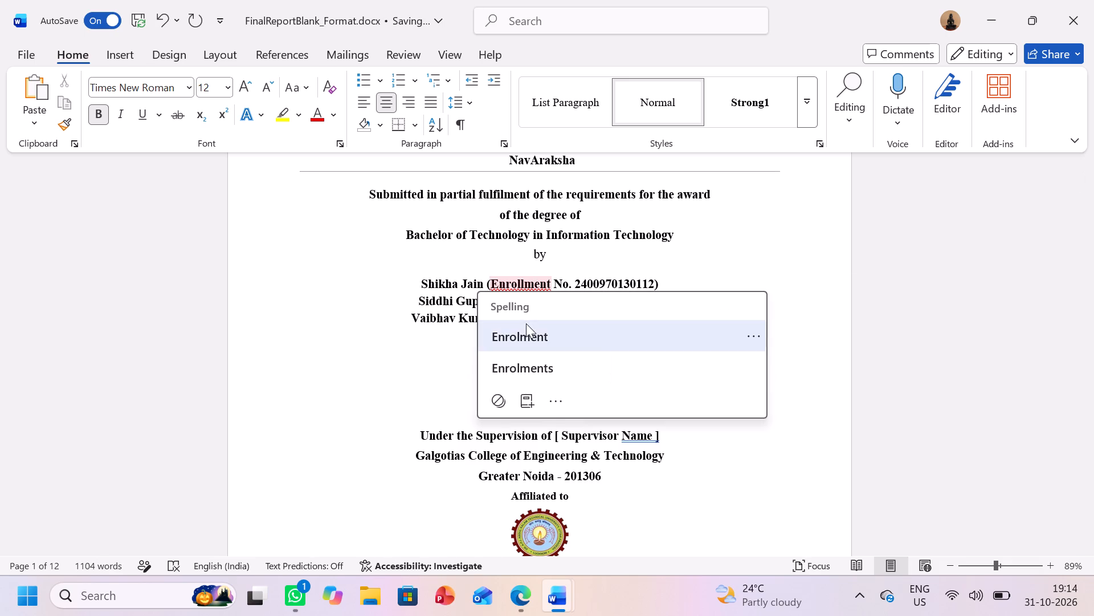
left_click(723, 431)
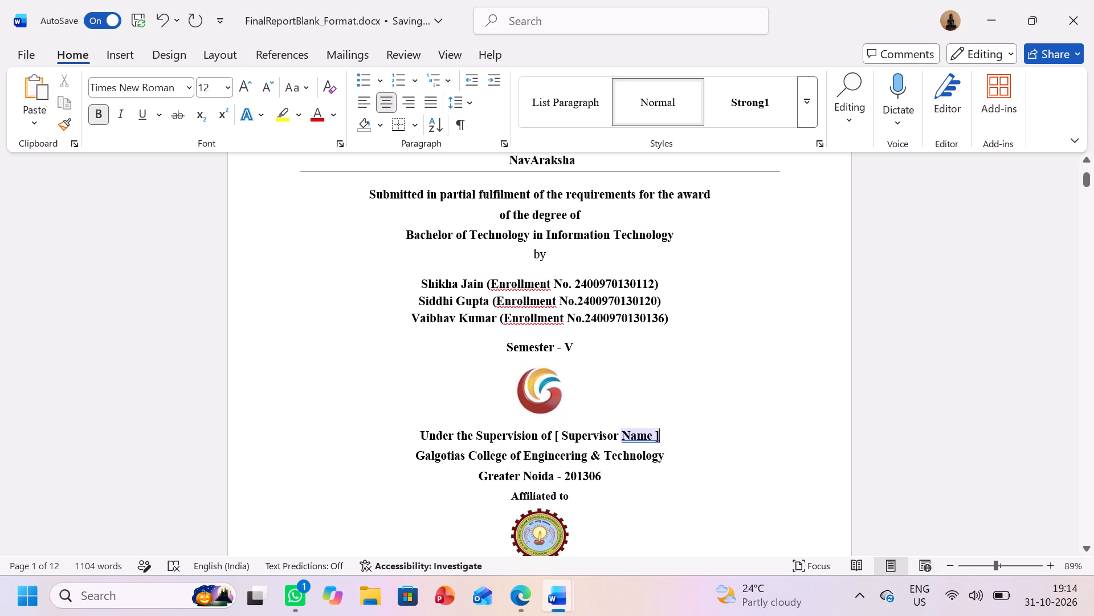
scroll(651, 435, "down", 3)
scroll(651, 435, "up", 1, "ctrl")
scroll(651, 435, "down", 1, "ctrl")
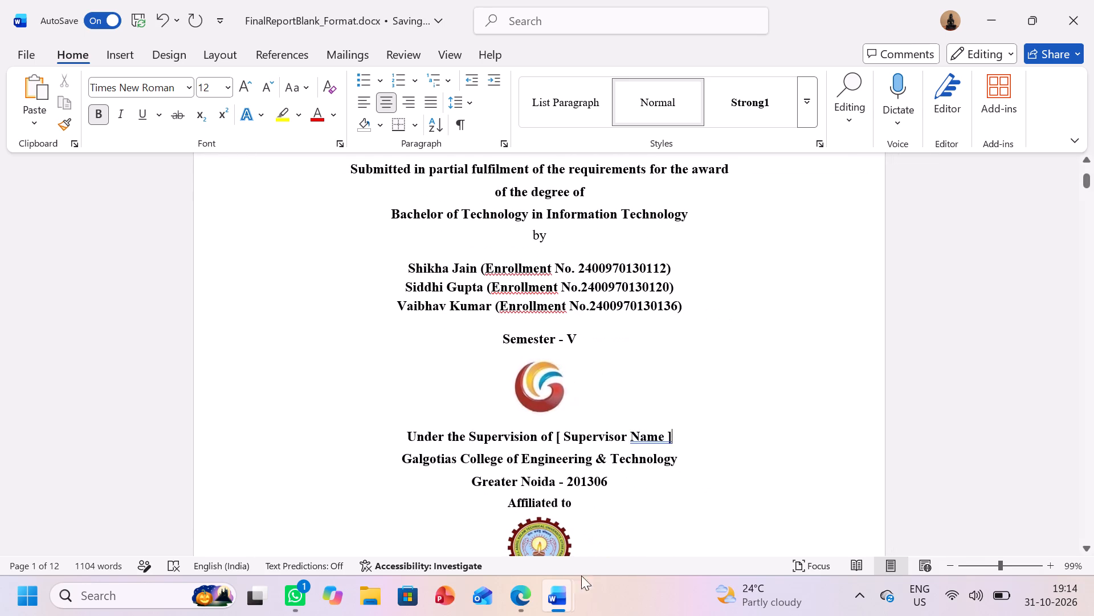
Switch to FINAL REPORT.pdf in Edge to check the supervisor entry on its cover page.
left_click(515, 590)
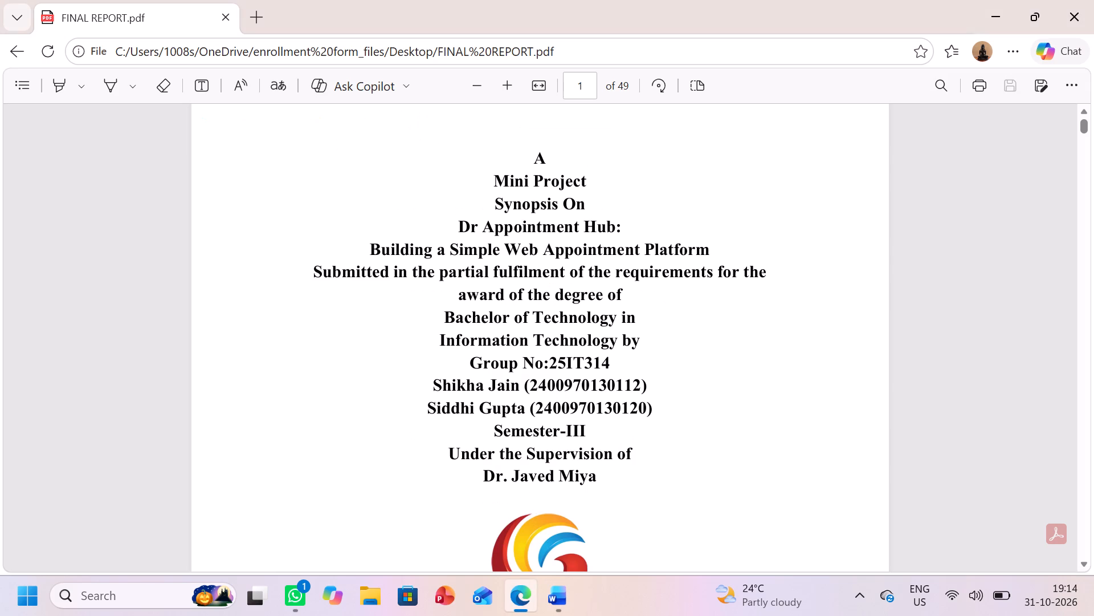
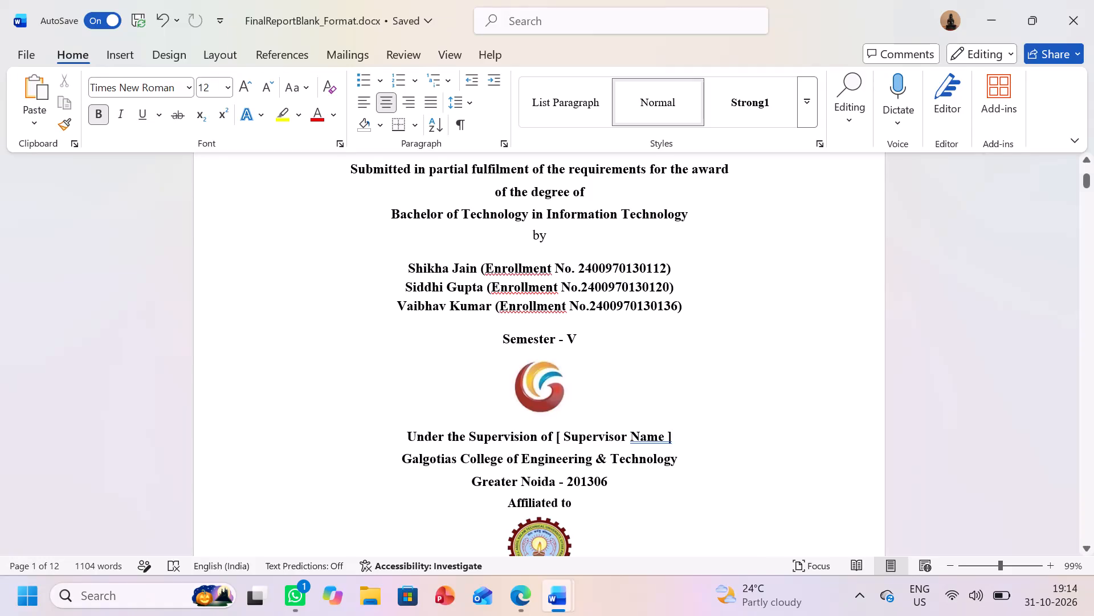
Delete the bracketed "Supervisor Name" placeholder after "Under the Supervision of" on the cover page.
key("BackSpace")
key("BackSpace")
key("BackSpace")
key("BackSpace")
key("BackSpace")
key("BackSpace")
key("BackSpace")
key("BackSpace")
key("BackSpace")
key("BackSpace")
key("BackSpace")
key("BackSpace")
key("BackSpace")
key("BackSpace")
key("BackSpace")
key("BackSpace")
key("BackSpace")
key("BackSpace")
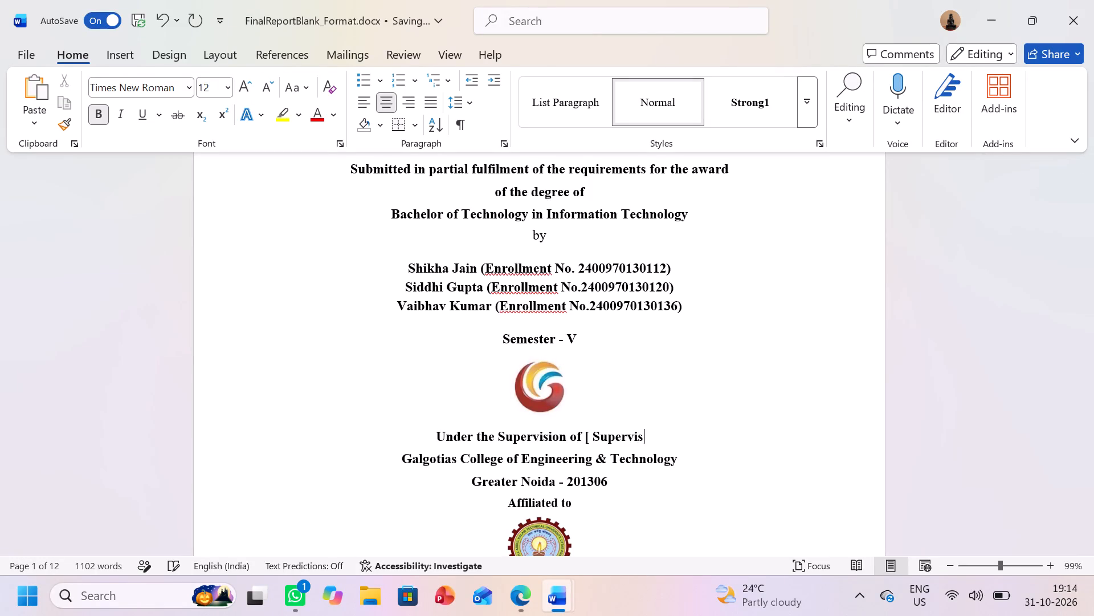
key("BackSpace")
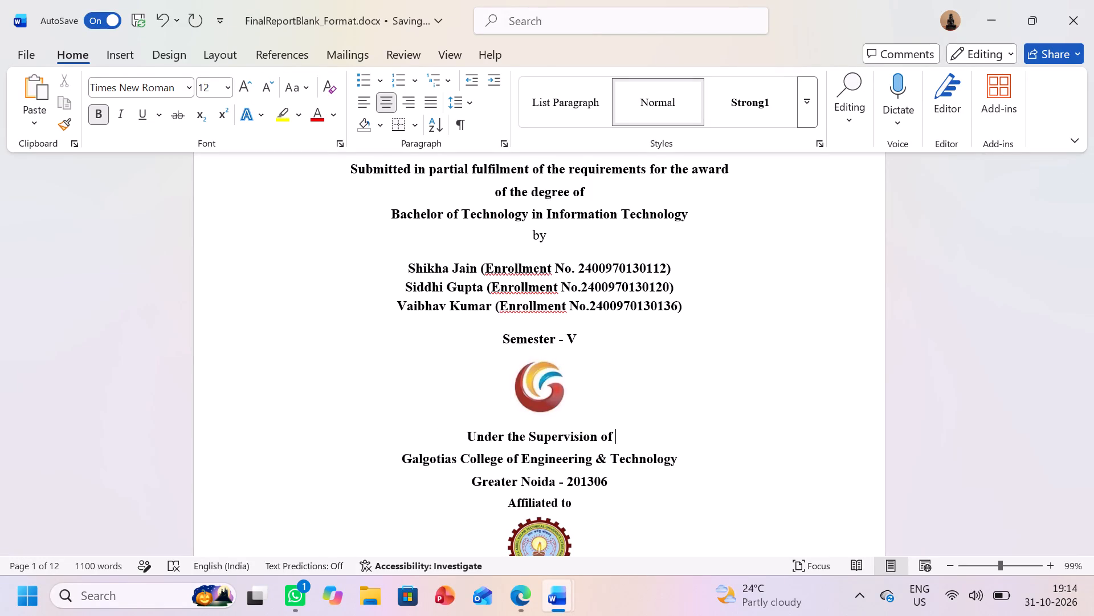
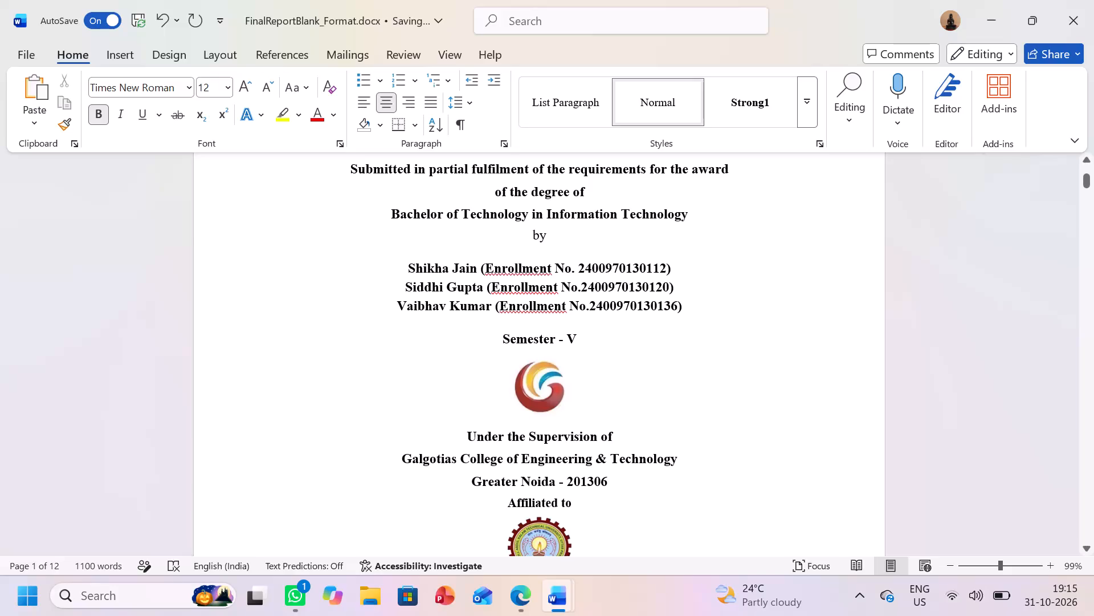
Paste the supervisor's name, with title, after "Under the Supervision of" on the cover page.
key("ctrl+v")
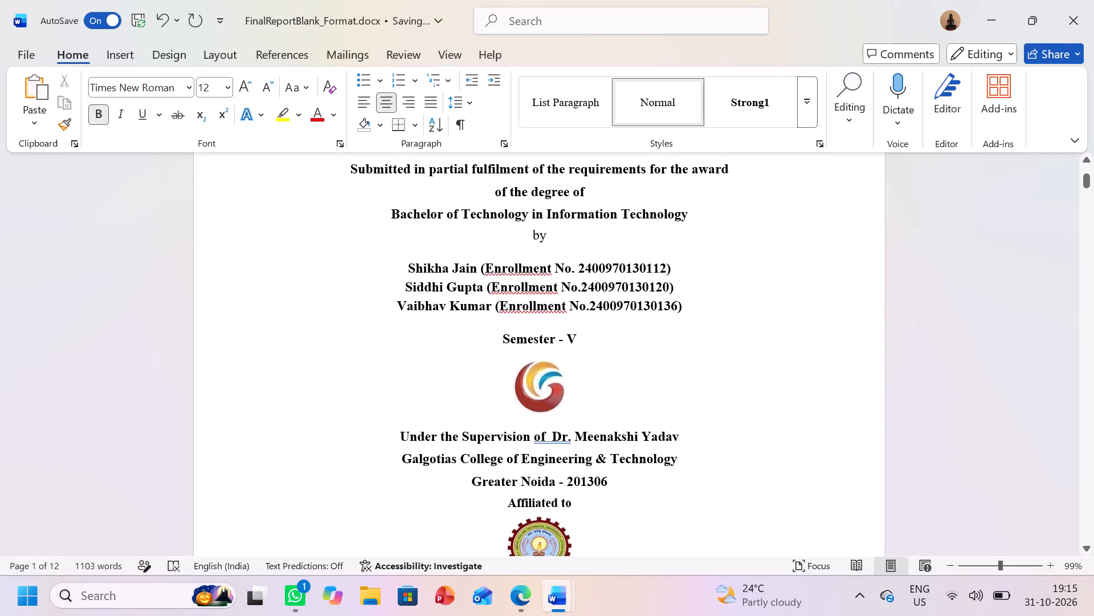
Set the four cover-page lines from "Under the Supervision of" to "Affiliated to" to font size 12.
left_click_drag(393, 435, 614, 499)
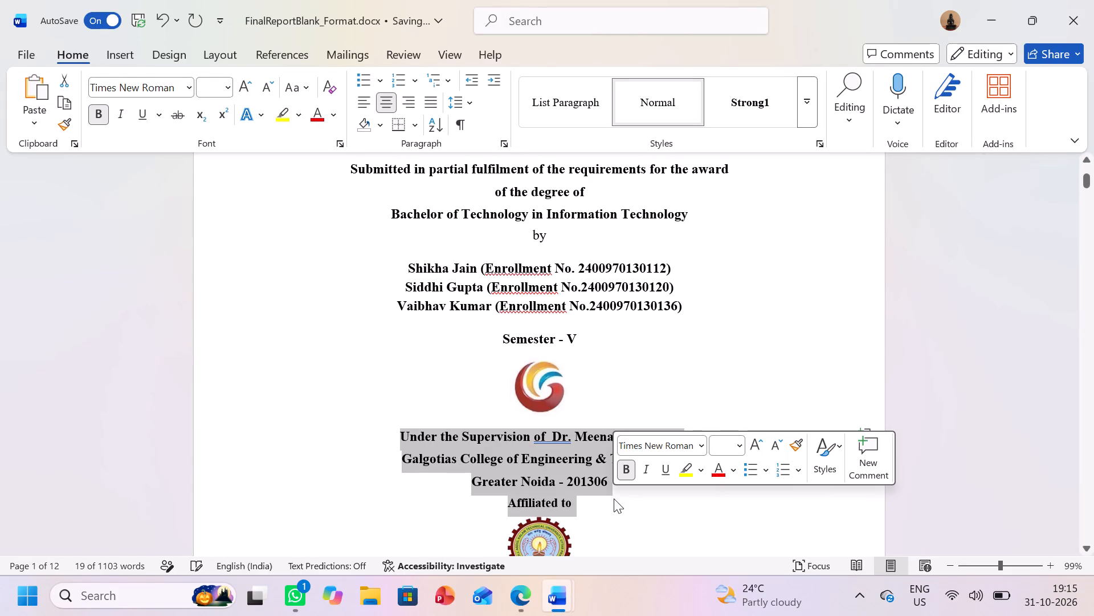
left_click(742, 445)
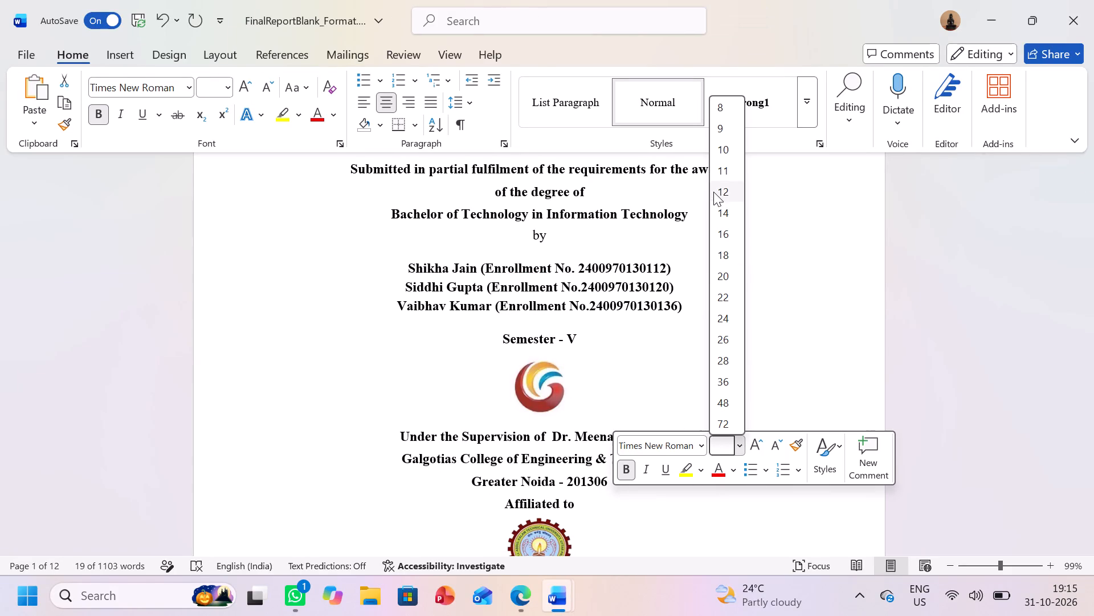
Set the cover page block from "Under the Supervision of" to "Affiliated to" to font size 12.
left_click(713, 191)
left_click(749, 305)
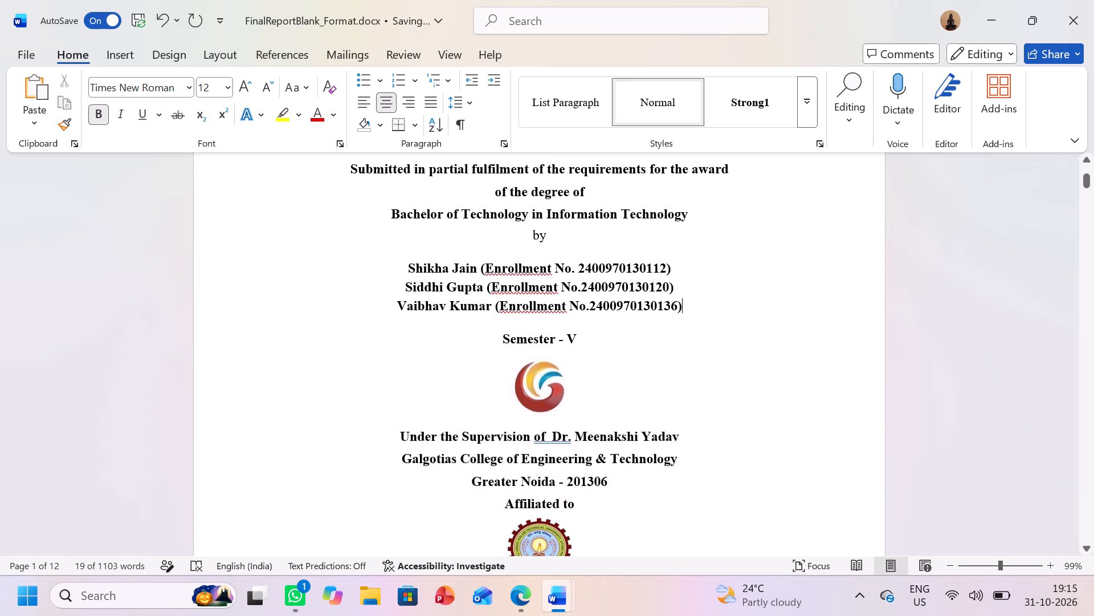
Fill in the blank years in the cover page's Session line so it reads 2026 - 2027.
scroll(749, 305, "down", 2)
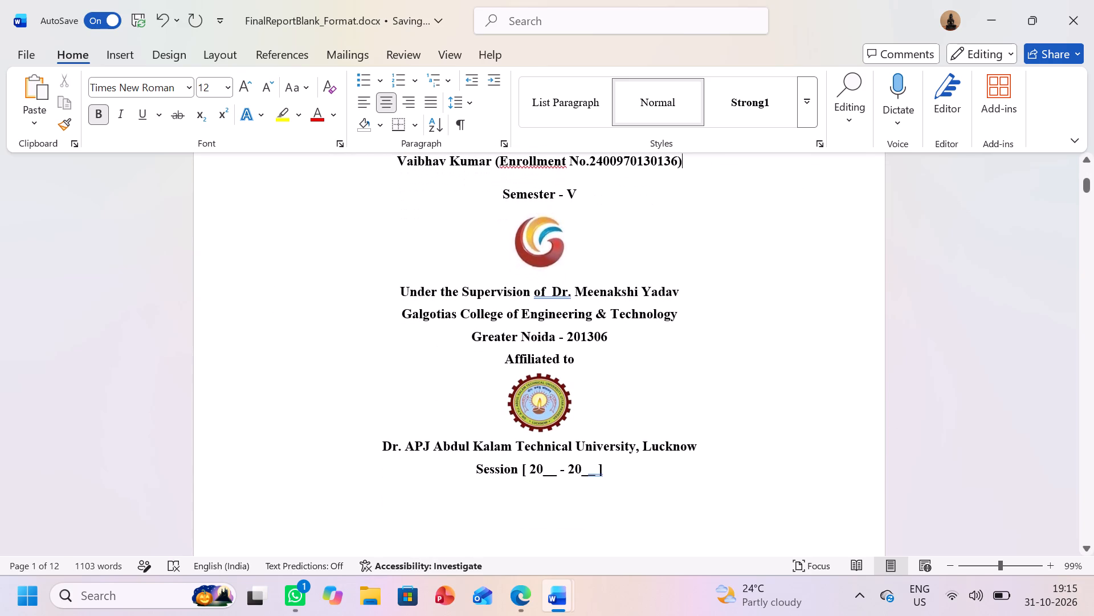
scroll(749, 305, "down", 1)
scroll(749, 305, "up", 1, "ctrl")
scroll(749, 305, "down", 1, "ctrl")
scroll(749, 305, "down", 1)
scroll(749, 305, "down", 1, "ctrl")
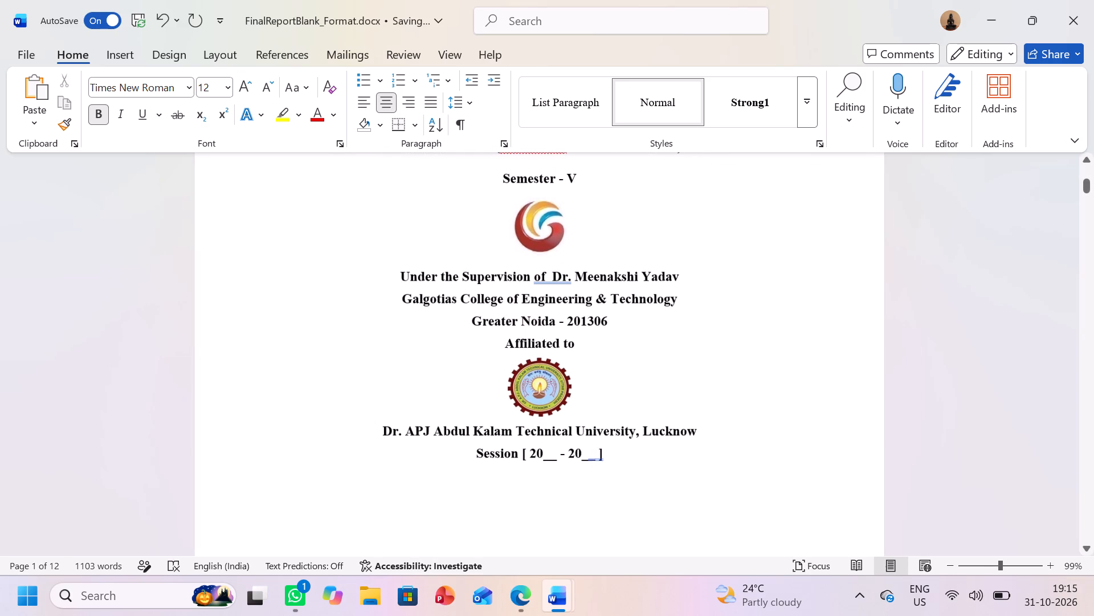
scroll(748, 306, "down", 2, "ctrl")
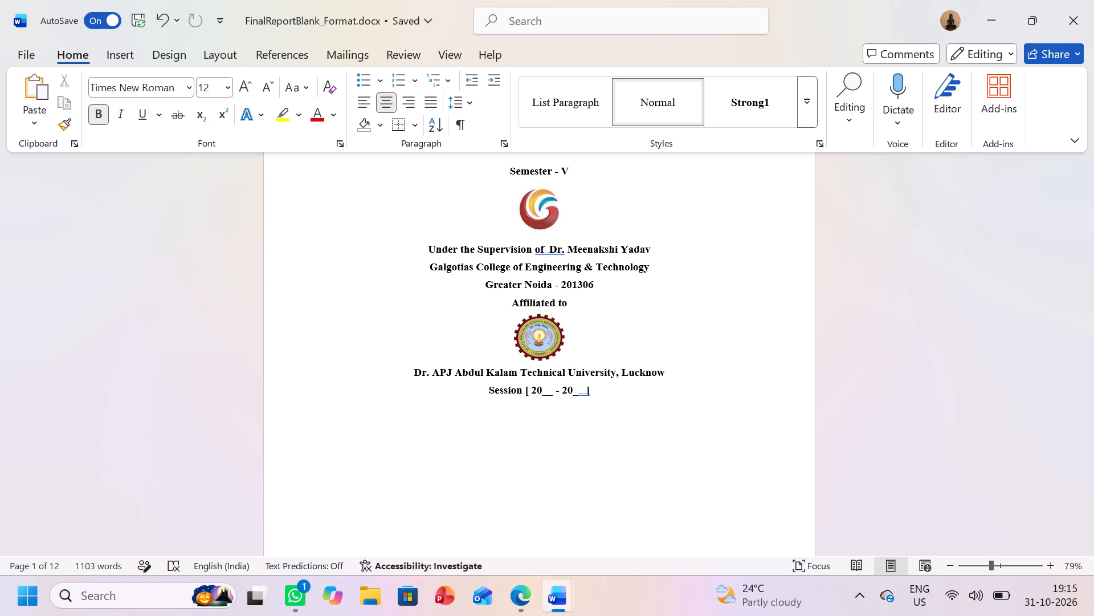
left_click(589, 391)
key("Left")
key("BackSpace")
key("BackSpace")
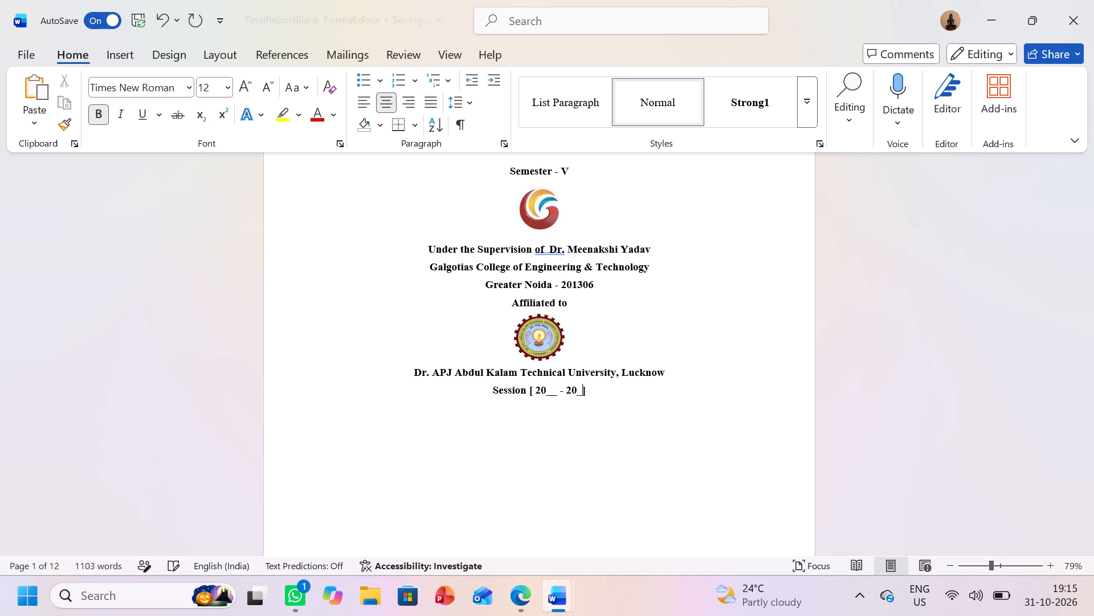
key("BackSpace")
type("27")
key("Left")
key("Left")
key("Left")
key("Left")
key("Left")
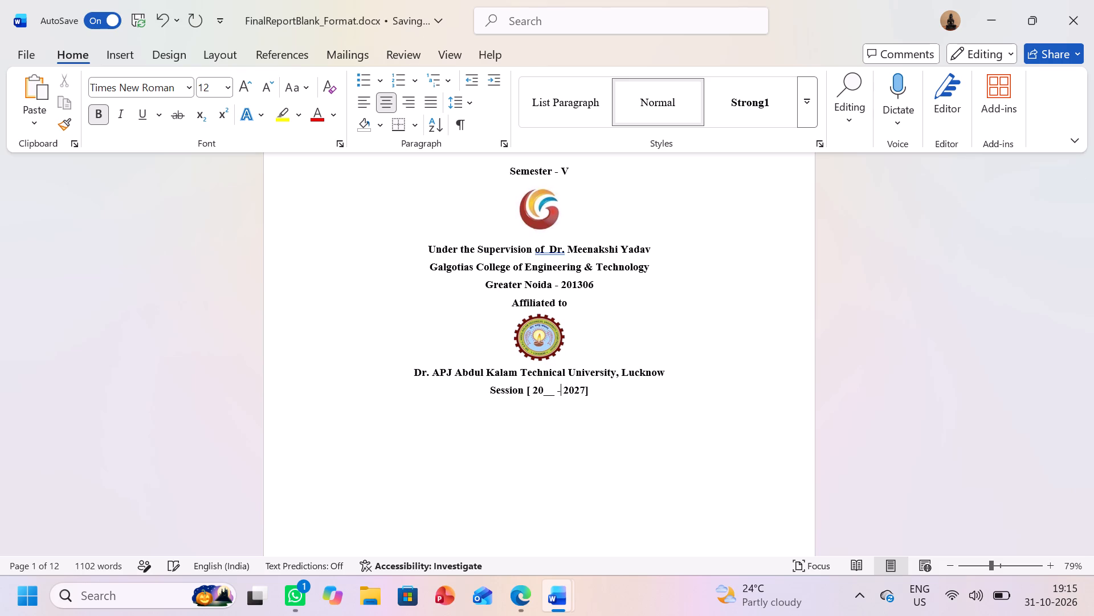
key("Left")
key("Left")
key("BackSpace")
key("BackSpace")
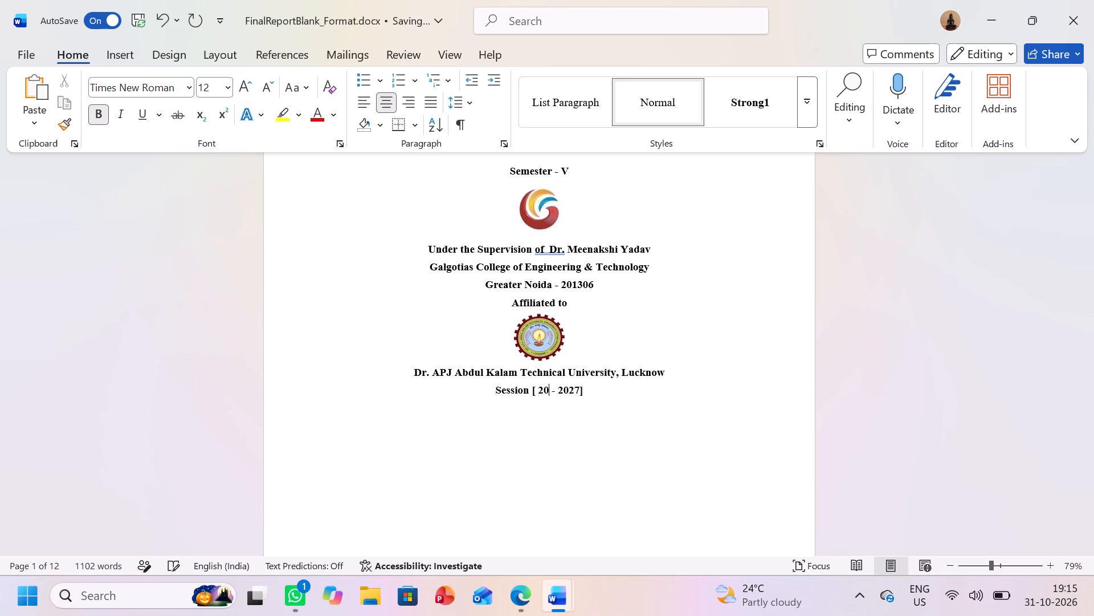
type("26")
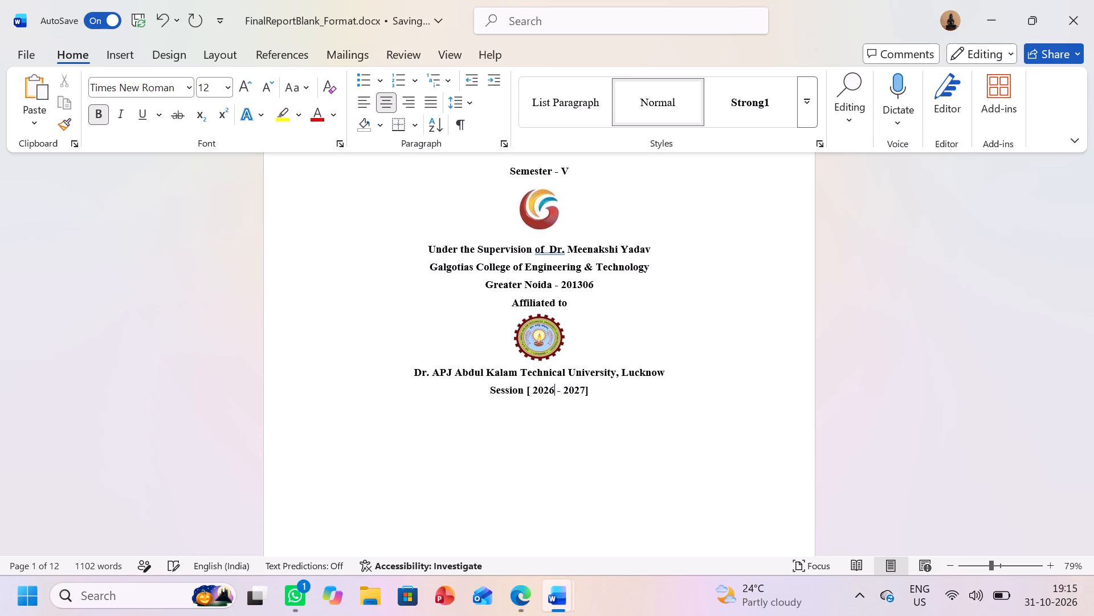
left_click(616, 404)
Place the text cursor just before 2026 in the cover page's Session line.
scroll(616, 404, "down", 1)
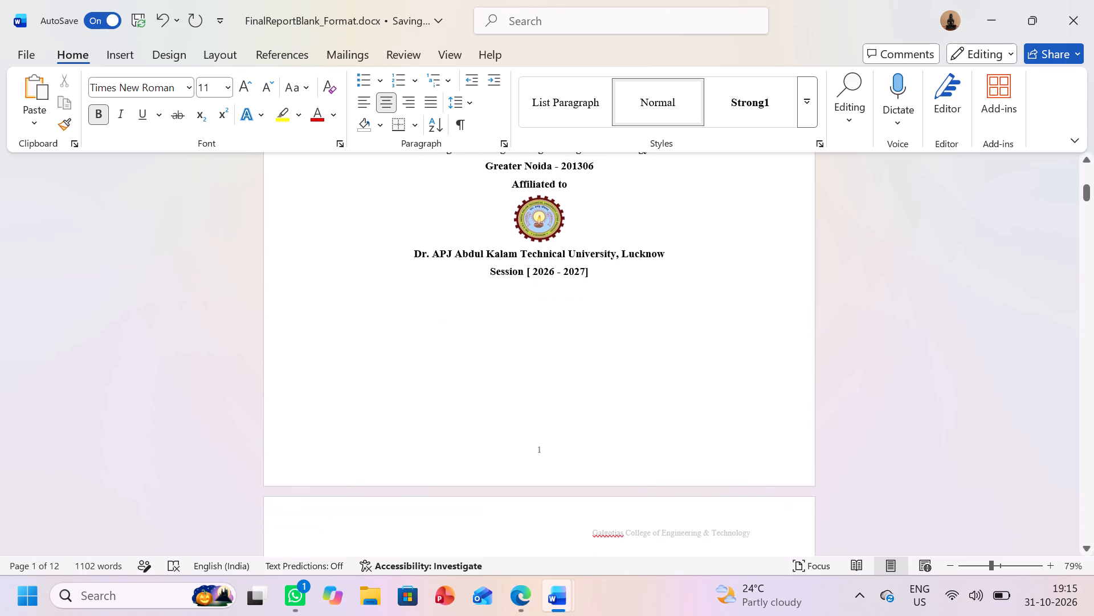
left_click(534, 269)
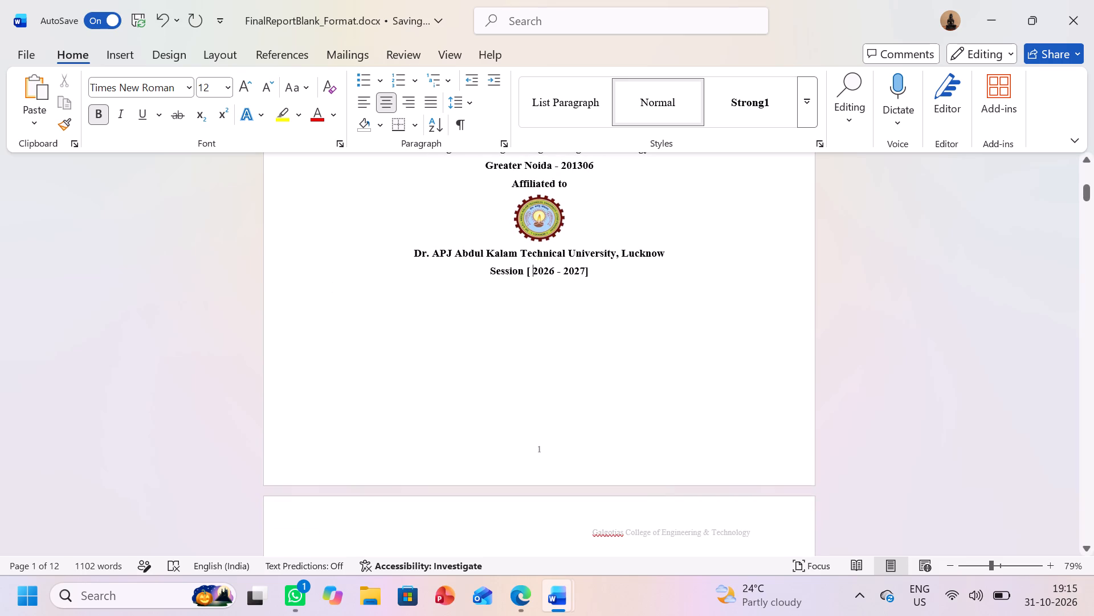
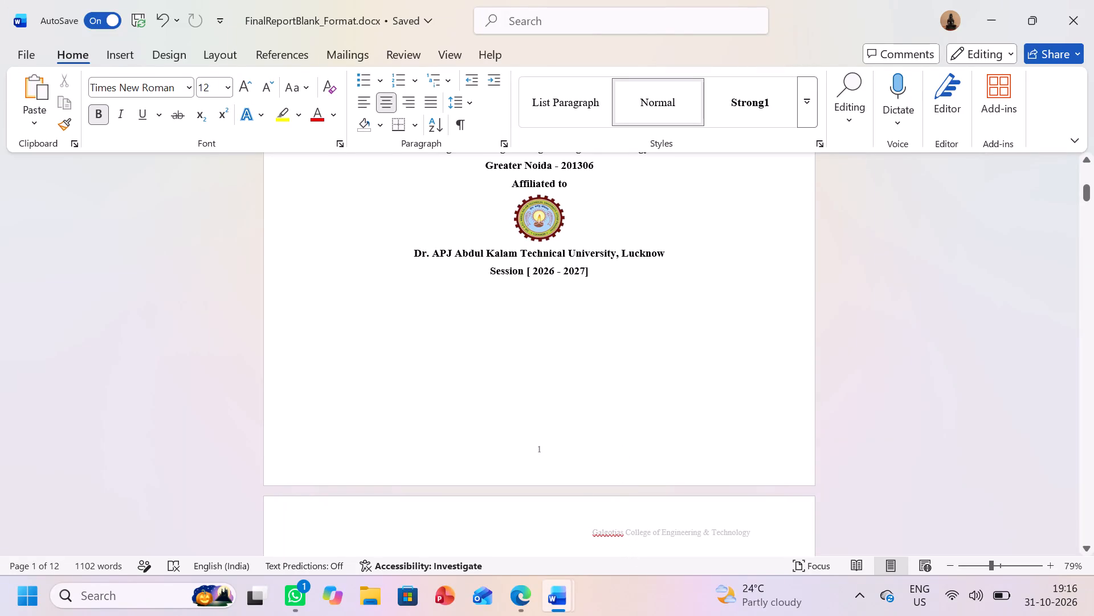
Replace the opening bracket with a hyphen and remove the closing bracket so the cover page line reads "Session - 2026 - 2027".
left_click(597, 264)
key("BackSpace")
key("Left")
key("Left")
key("Left")
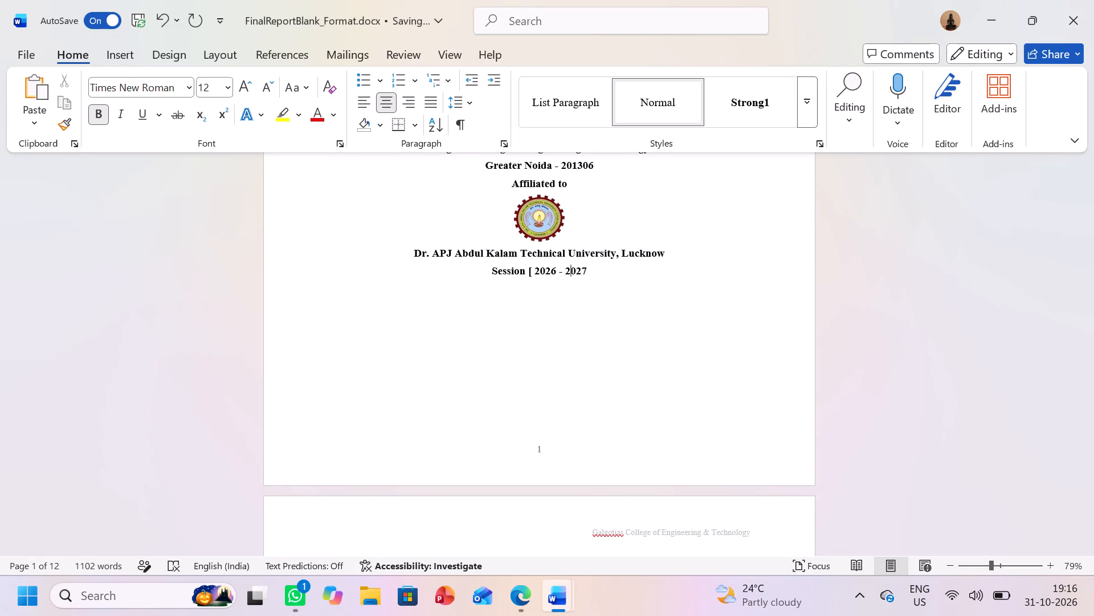
key("Left")
key("Left")
key("Left")
key("Left")
key("Left")
key("Left")
key("Left")
key("Left")
key("Left")
key("BackSpace")
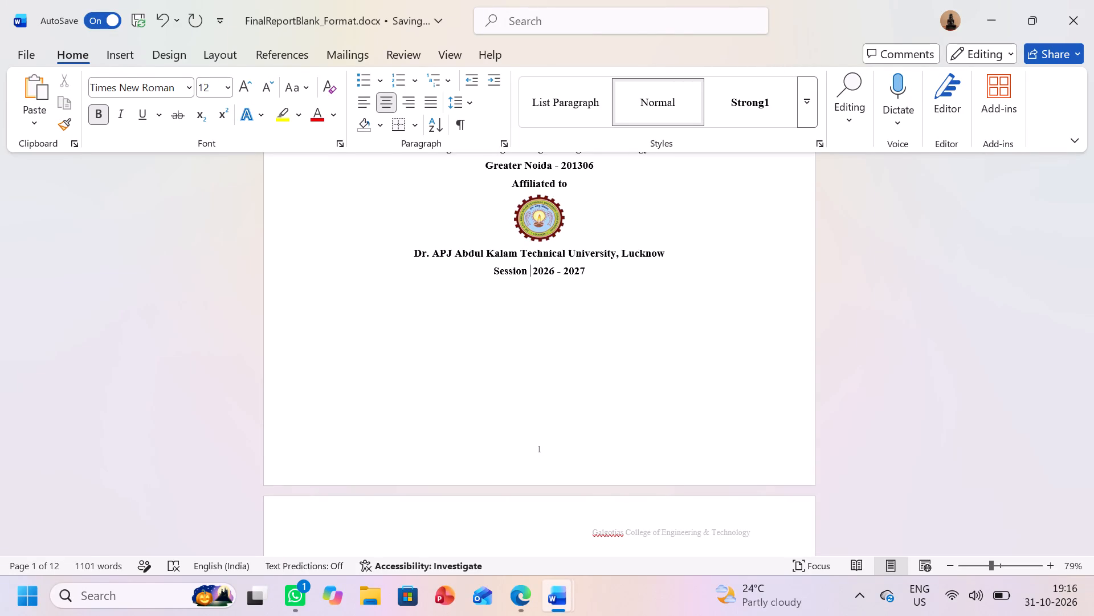
key("minus")
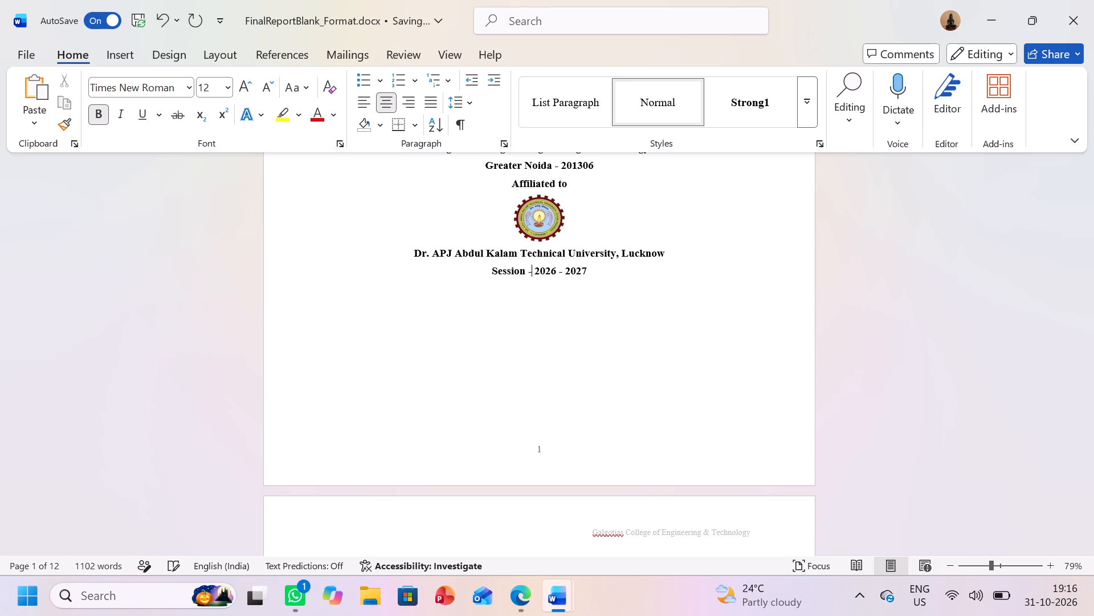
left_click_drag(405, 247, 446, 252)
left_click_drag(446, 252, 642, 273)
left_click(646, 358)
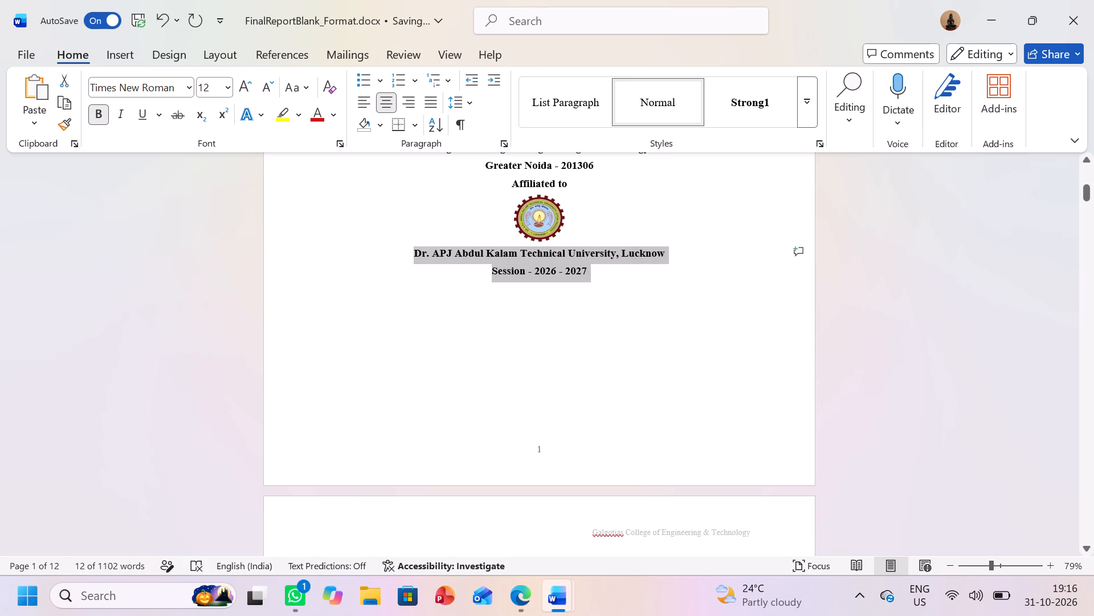
Apply the grammar suggestion "of Dr." to fix the double space in the cover page's "Under the Supervision of" line.
scroll(646, 358, "up", 7)
scroll(646, 358, "down", 1)
scroll(646, 358, "up", 1, "ctrl")
scroll(646, 358, "down", 1, "ctrl")
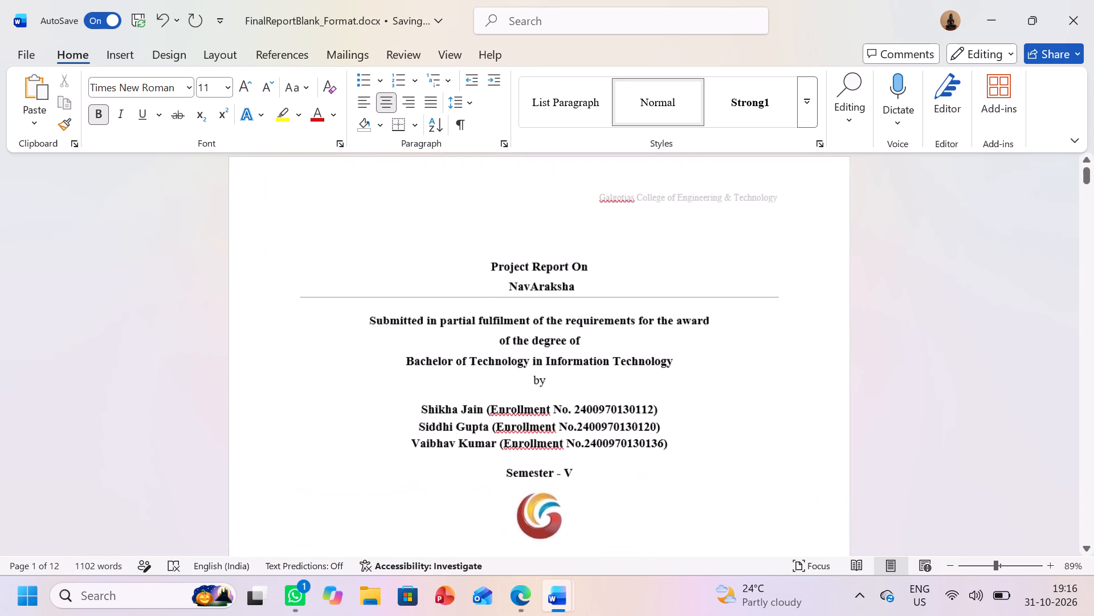
scroll(646, 358, "down", 2)
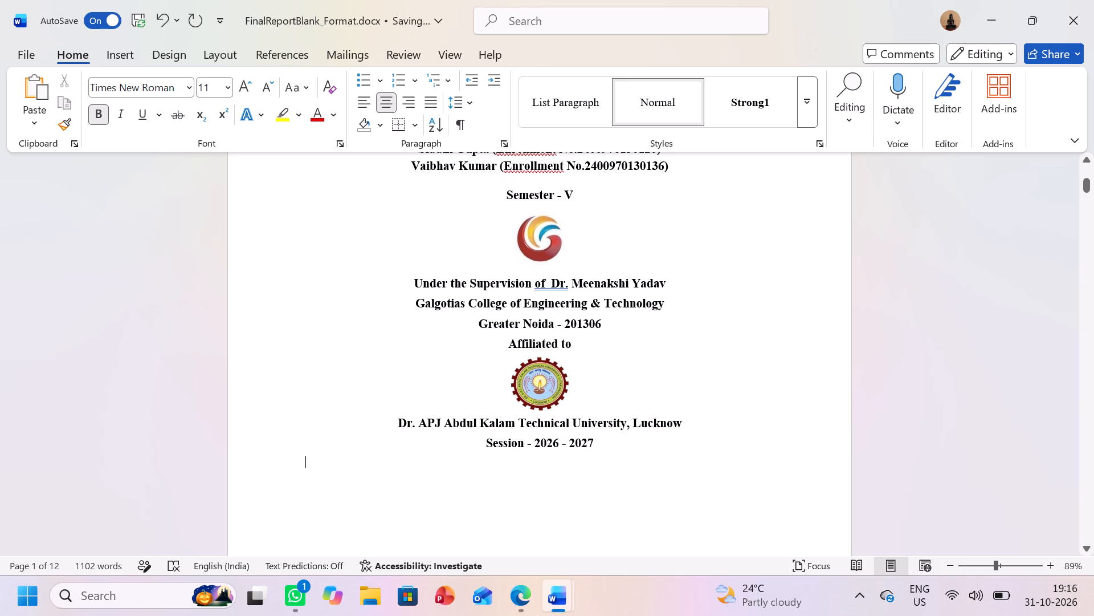
left_click(545, 281)
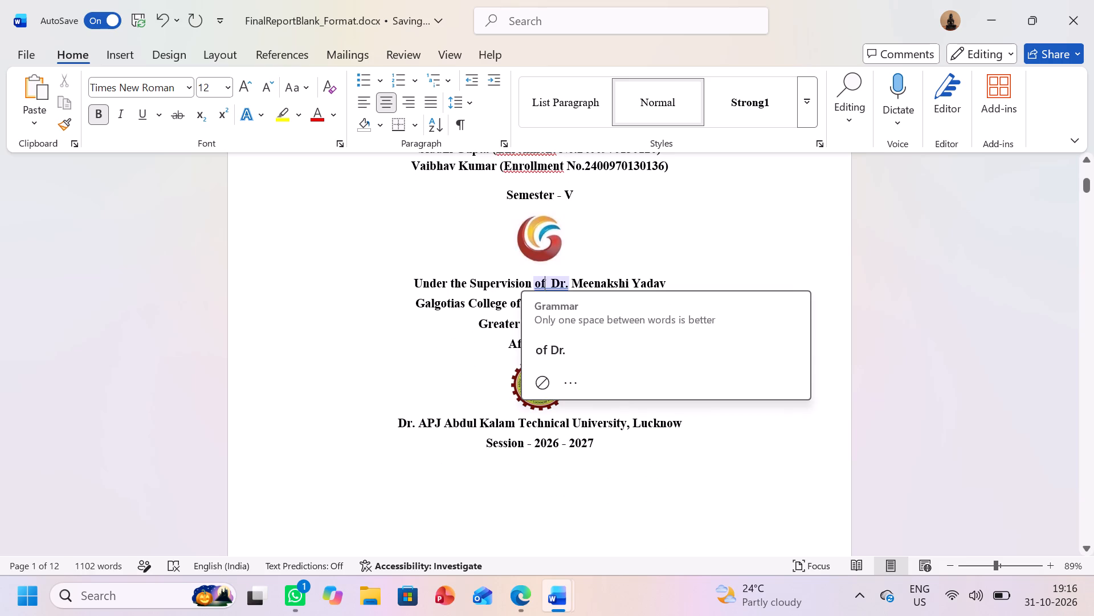
left_click(544, 345)
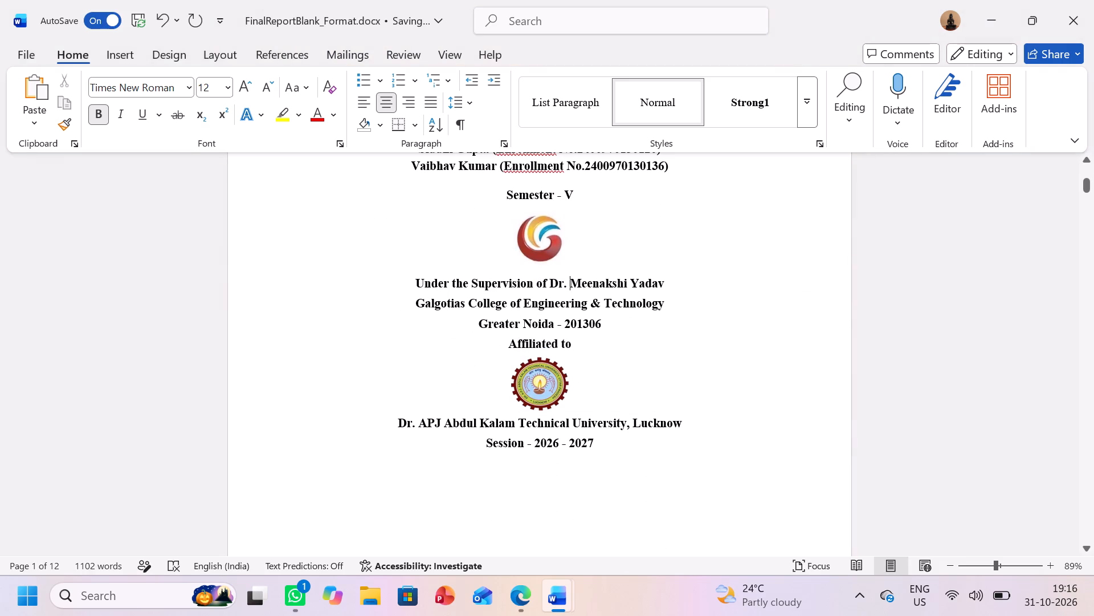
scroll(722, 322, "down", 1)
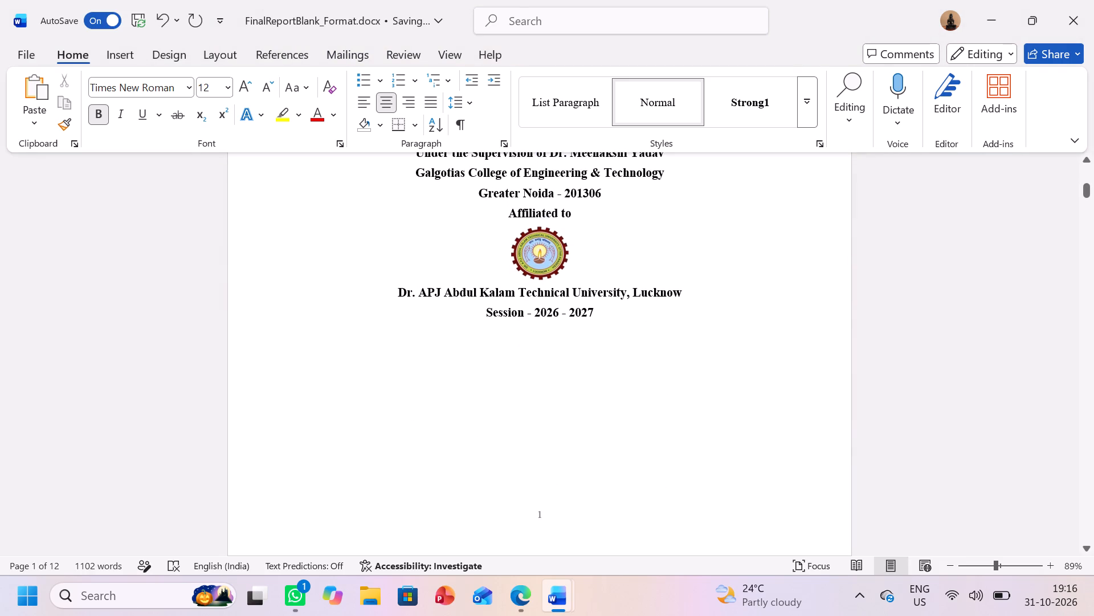
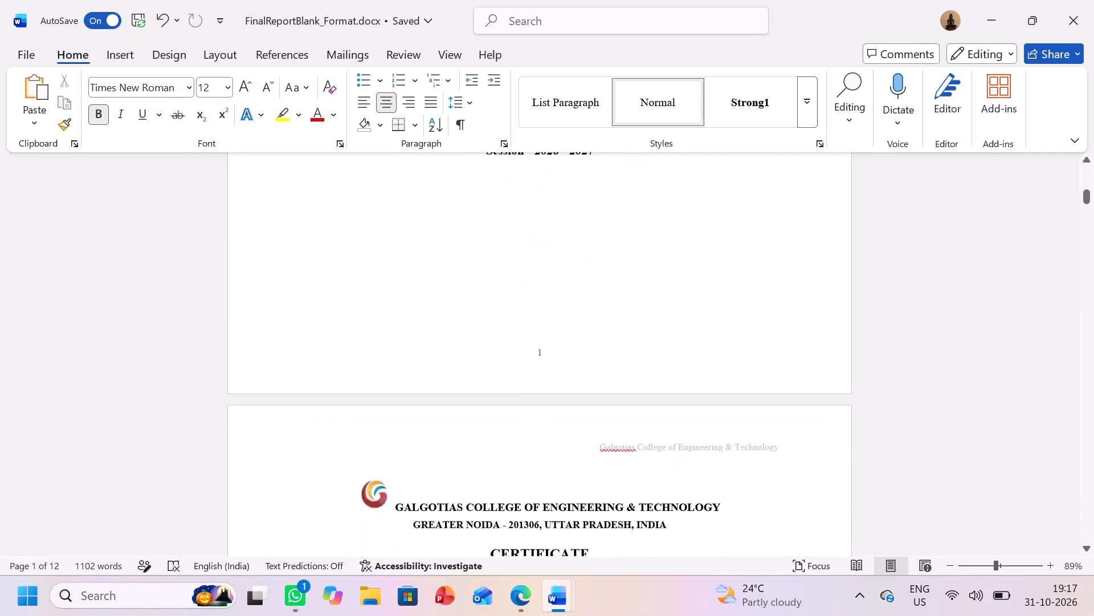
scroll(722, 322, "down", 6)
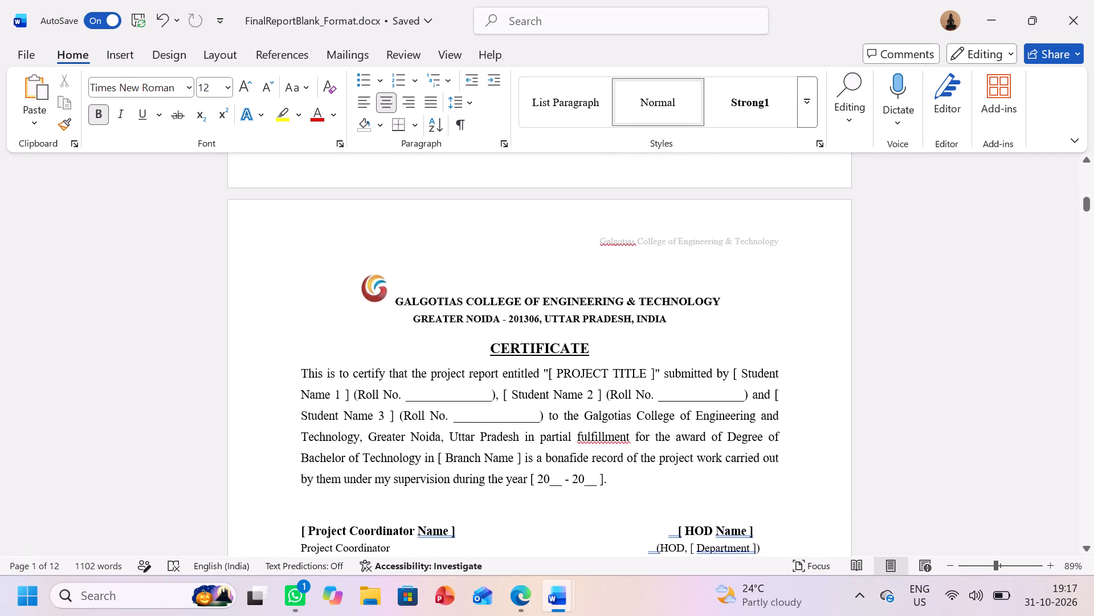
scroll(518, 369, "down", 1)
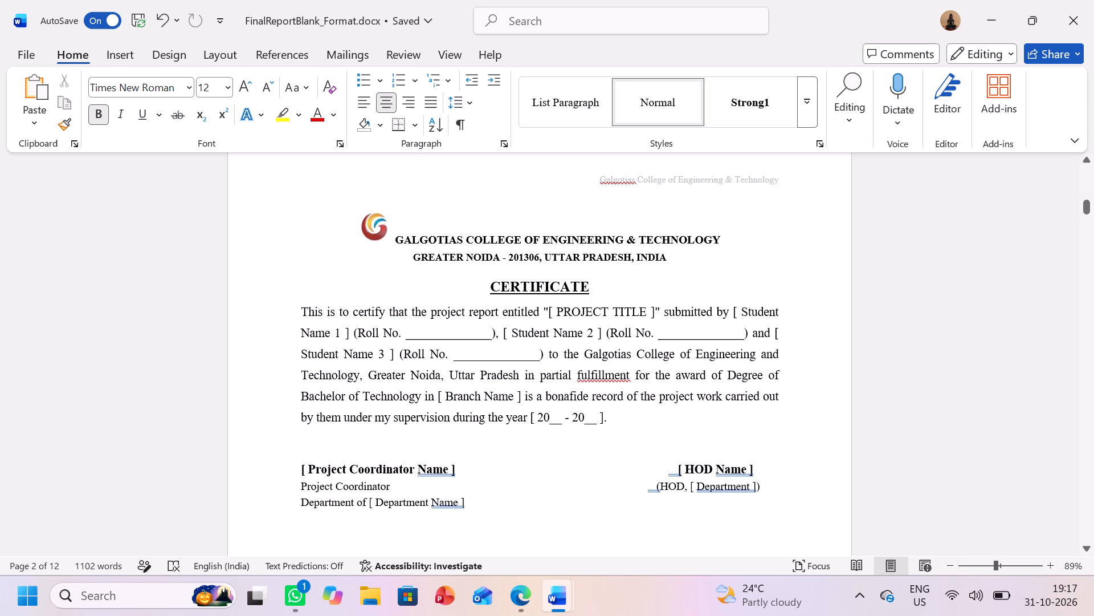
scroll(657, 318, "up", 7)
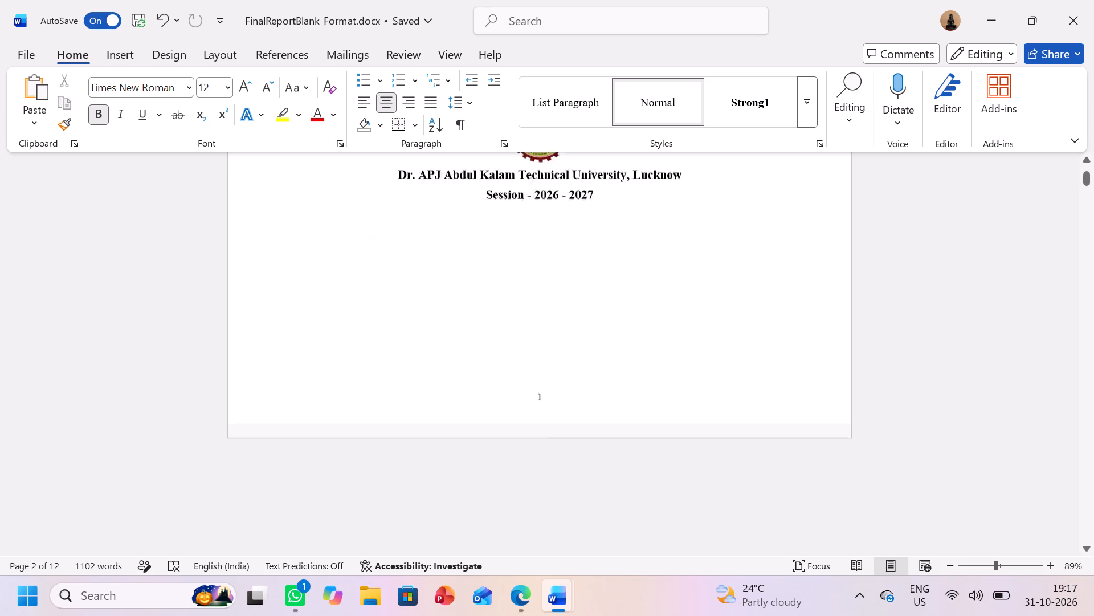
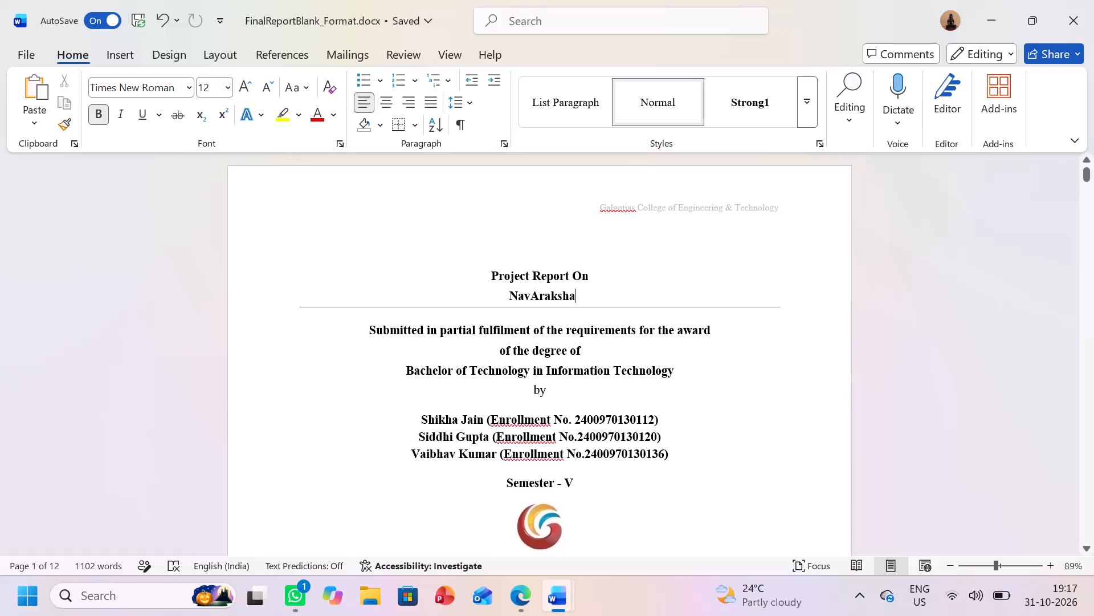
Paste the subtitle "A Risk-Aware Personal Safety & Navigation System with Journey Guard Intervention" on a new line below NavAraksha on the cover page.
key("Return")
key("ctrl+v")
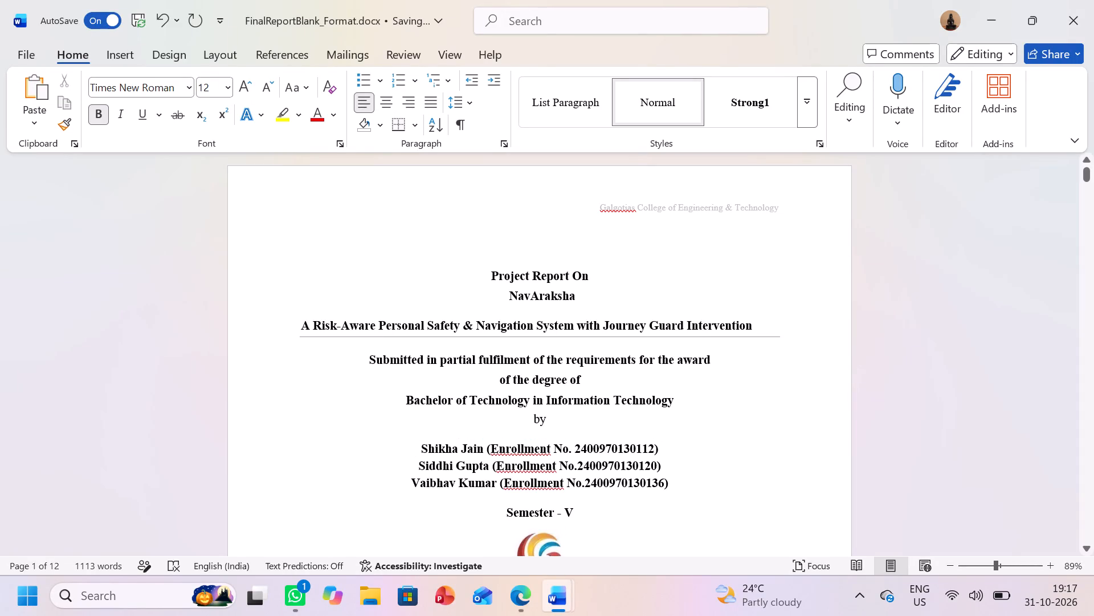
Right-align the subtitle line below NavAraksha on the cover page.
left_click(409, 104)
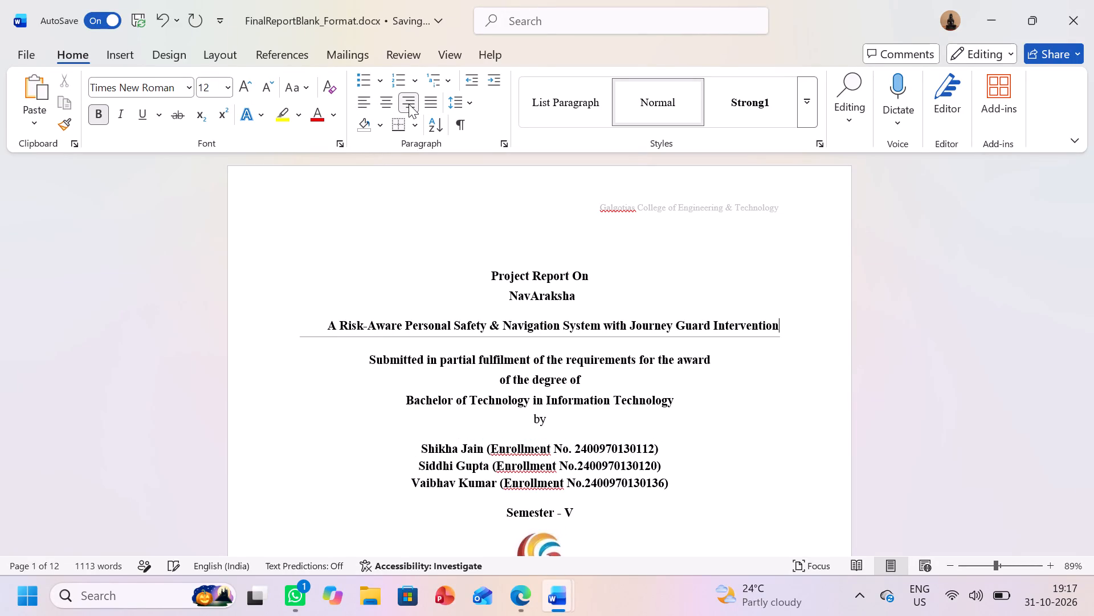
Select the whole subtitle line below NavAraksha on the cover page.
left_click(383, 286)
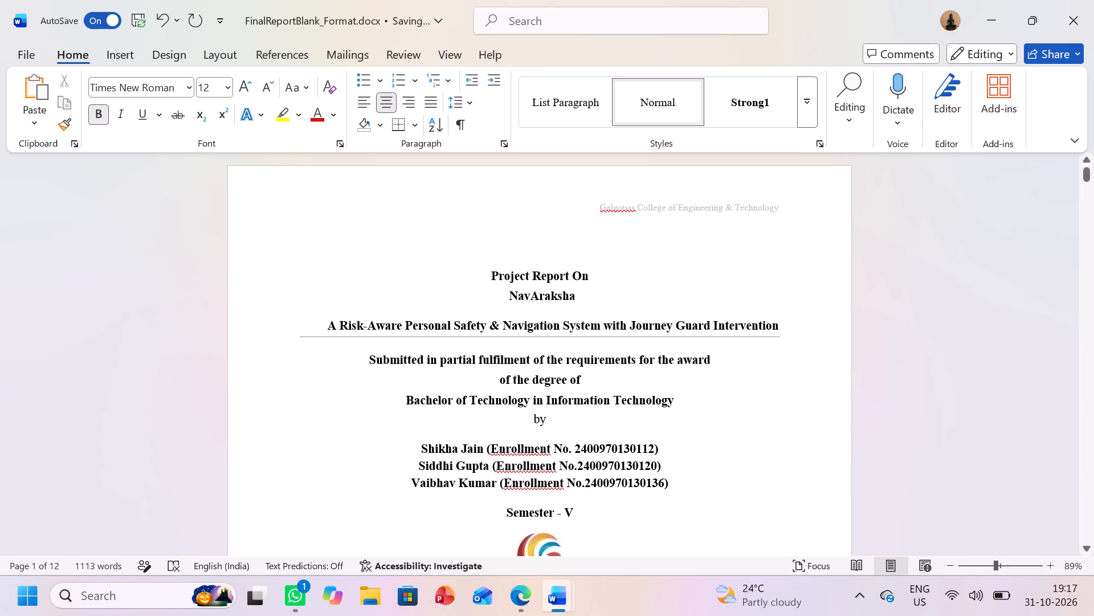
left_click_drag(320, 329, 766, 324)
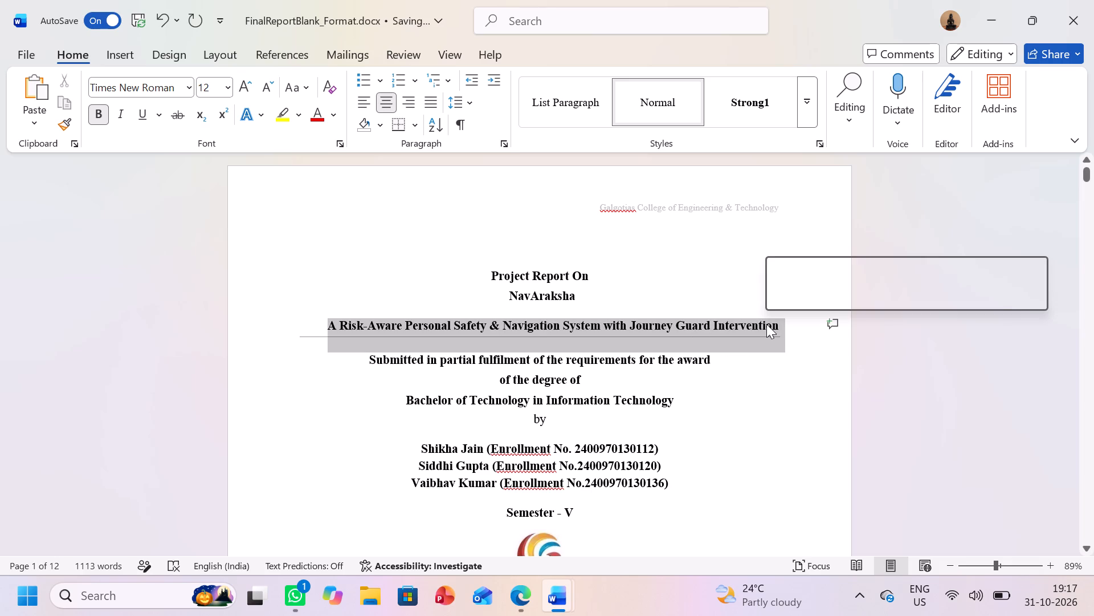
Remove the extra indentation before the cover page subtitle starting "A Risk-Aware Personal Safety & Navigation System" to centre it on the page.
left_click(786, 378)
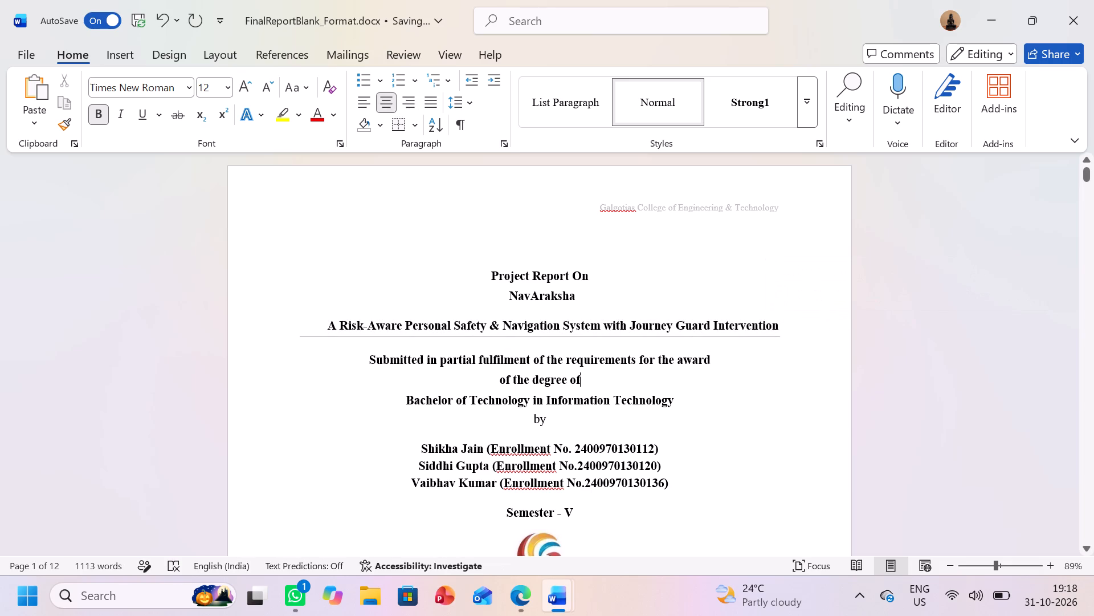
left_click(784, 339)
key("Down")
left_click(328, 325)
key("BackSpace")
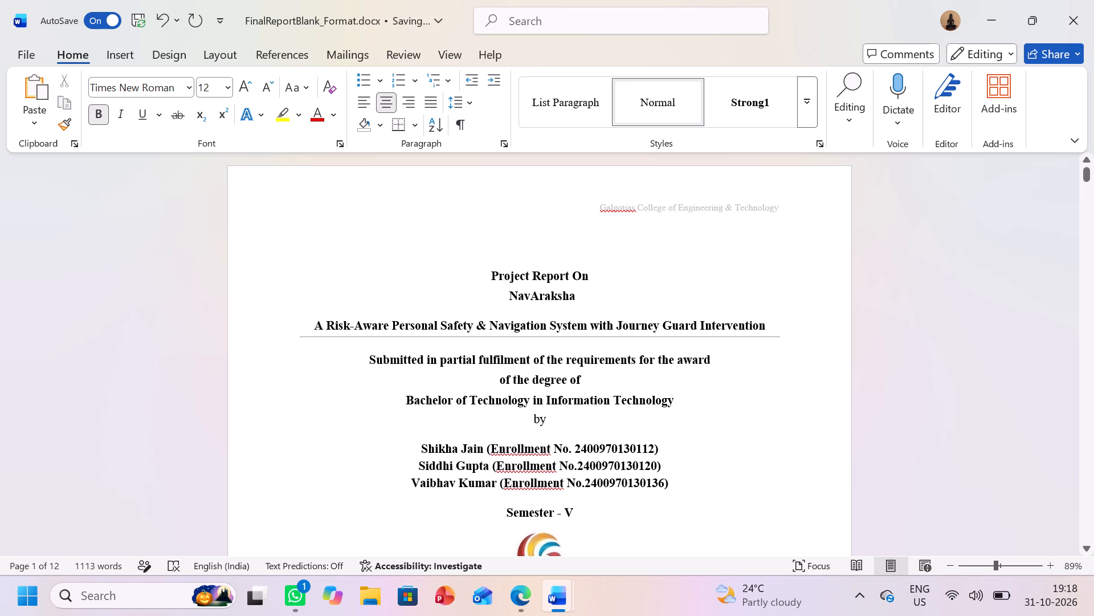
Go to the Certificate page and examine its placeholders for the project title, students, branch and year.
scroll(703, 395, "down", 4)
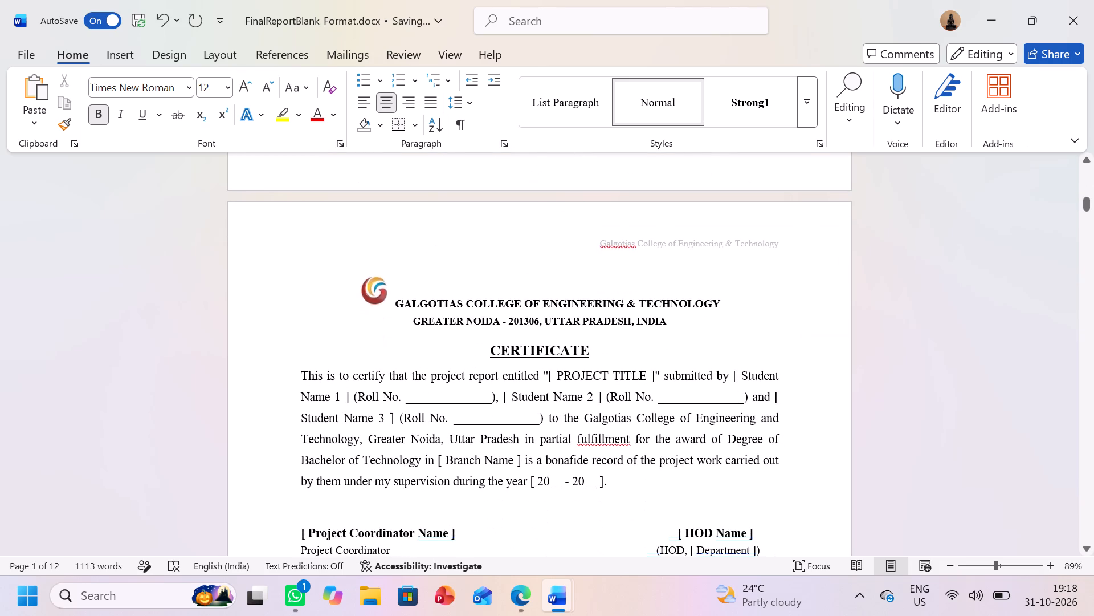
scroll(703, 395, "down", 1)
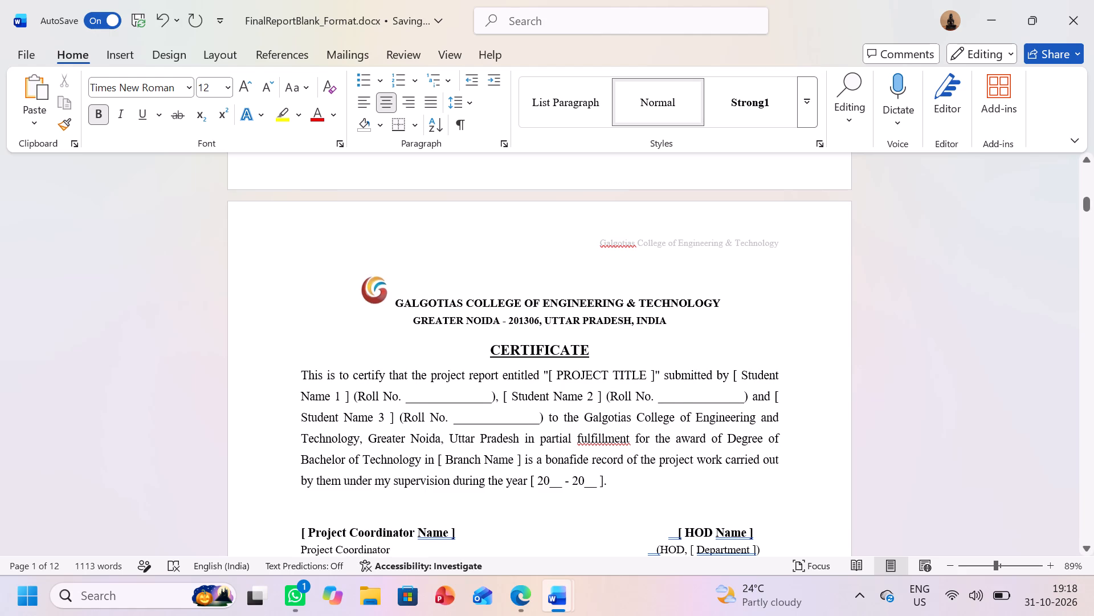
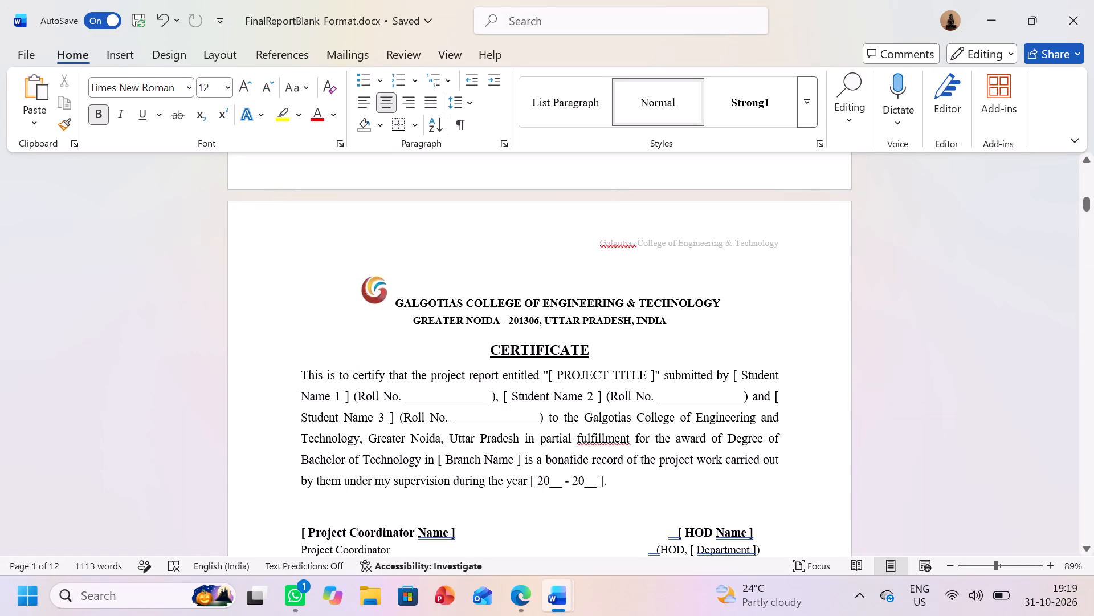
Delete the "[ PROJECT TITLE ]" placeholder from between the quotation marks in the Certificate paragraph.
left_click(654, 371)
key("BackSpace")
key("BackSpace")
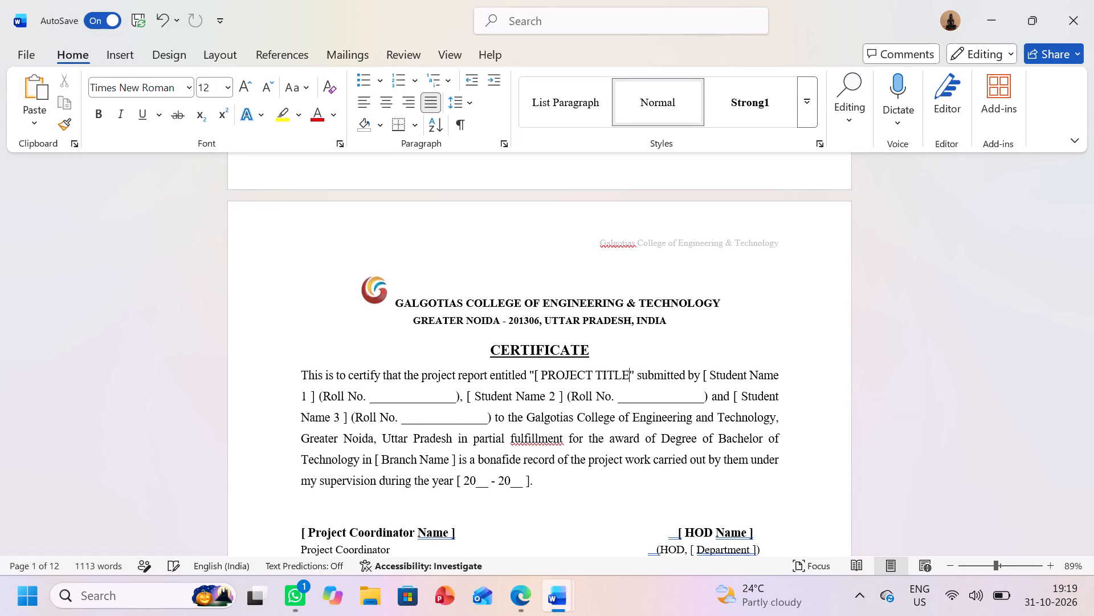
key("BackSpace")
key("BackSpace")
key("BackSpace")
key("BackSpace")
key("BackSpace")
key("BackSpace")
key("BackSpace")
key("BackSpace")
key("BackSpace")
key("BackSpace")
key("BackSpace")
key("BackSpace")
key("BackSpace")
key("BackSpace")
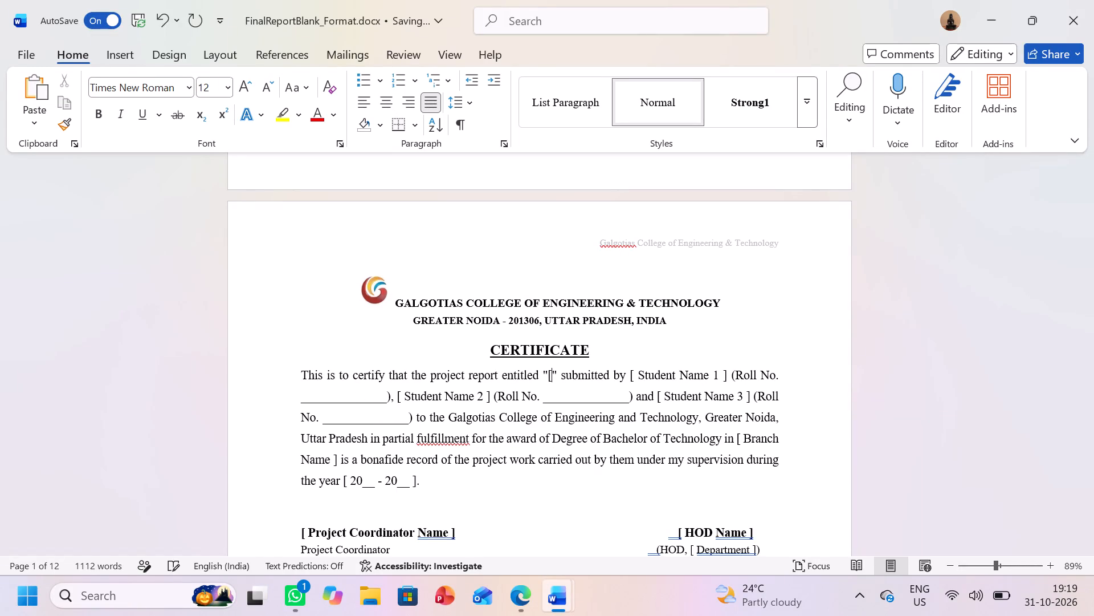
key("BackSpace")
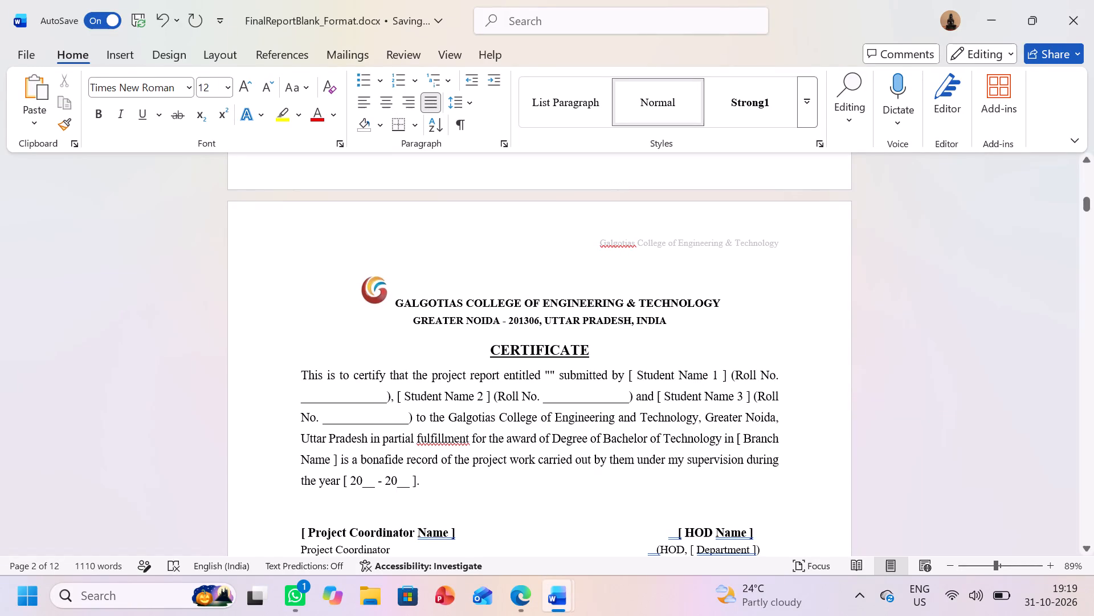
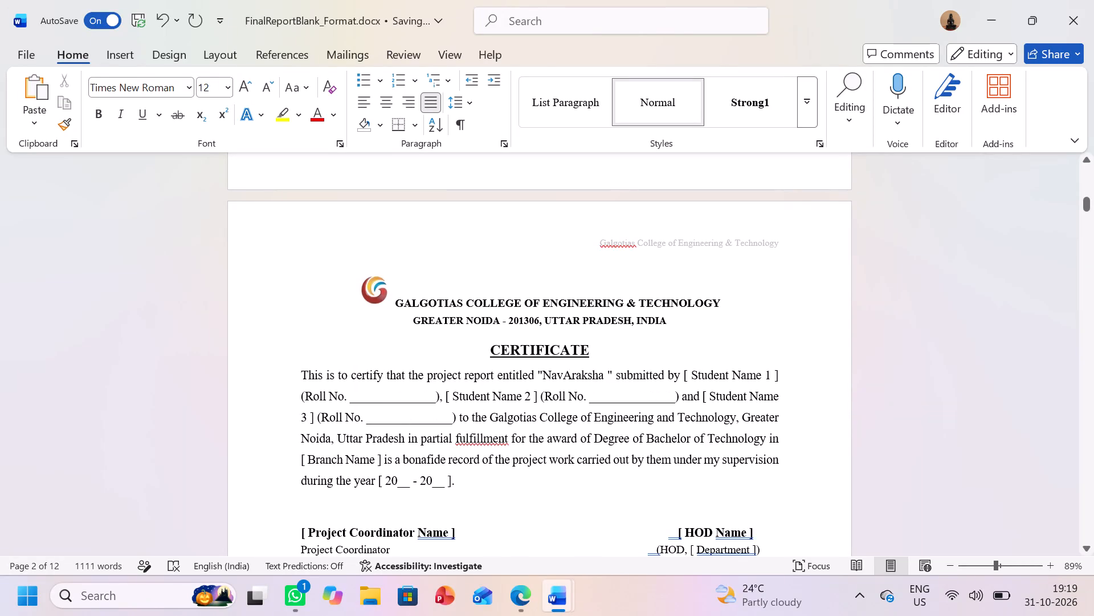
Make the quoted project title "NavAraksha" bold in the first line of the Certificate paragraph.
left_click_drag(540, 369, 582, 372)
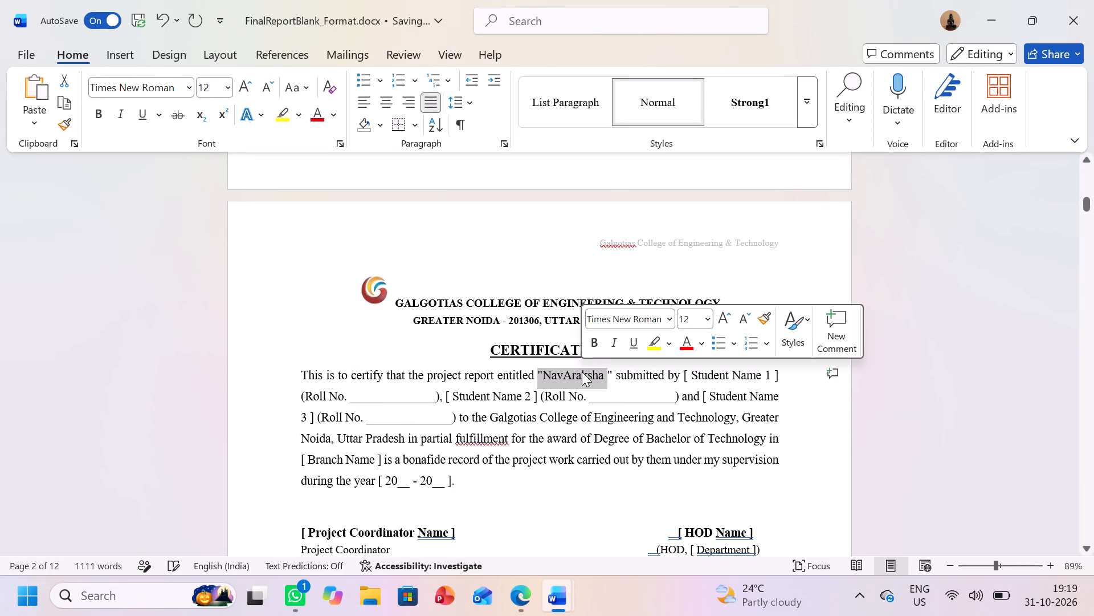
left_click(594, 348)
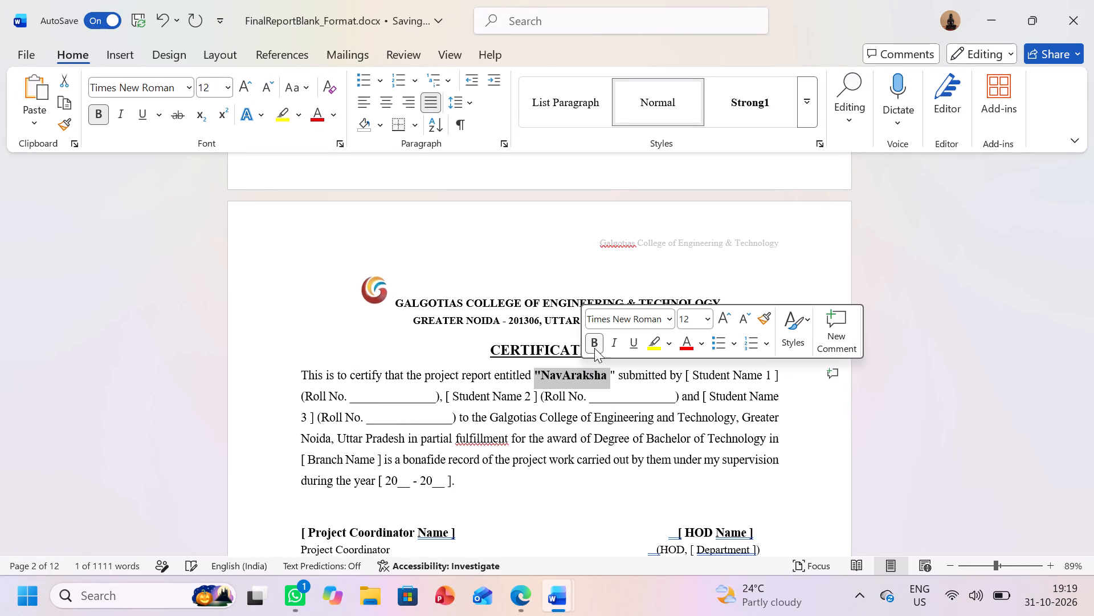
left_click(648, 393)
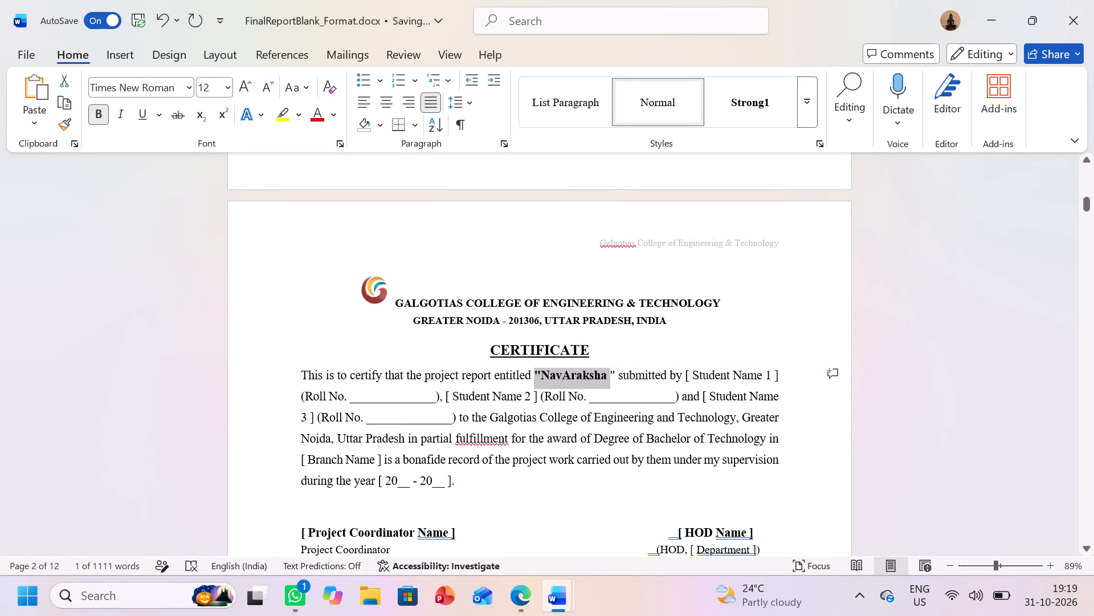
left_click_drag(616, 371, 606, 371)
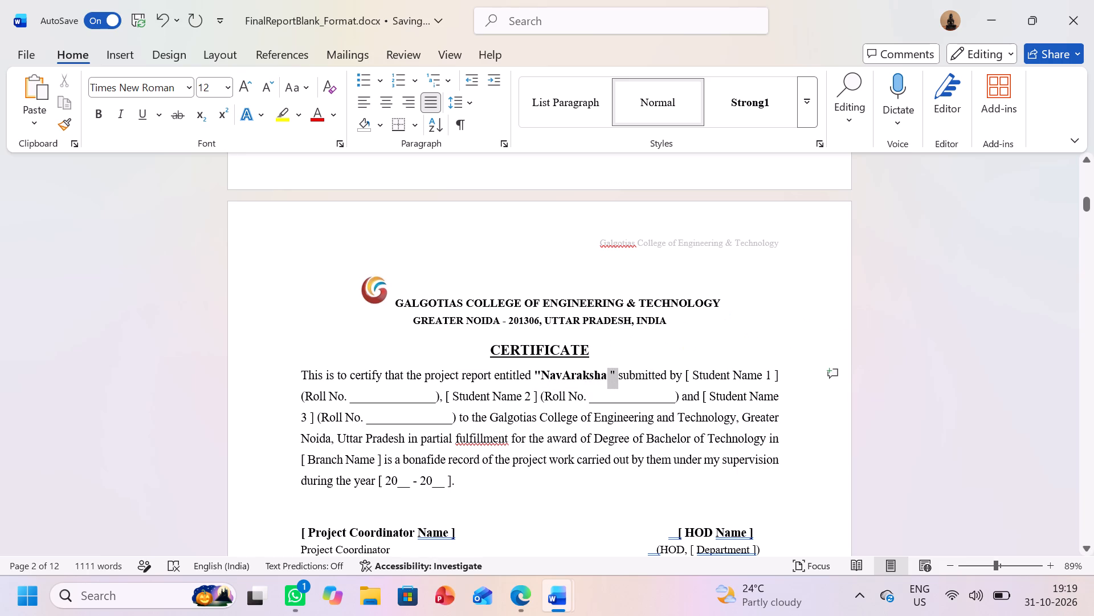
Make the closing quotation mark after NavAraksha in the Certificate paragraph bold and remove the space before it.
left_click_drag(606, 371, 605, 371)
left_click(616, 341)
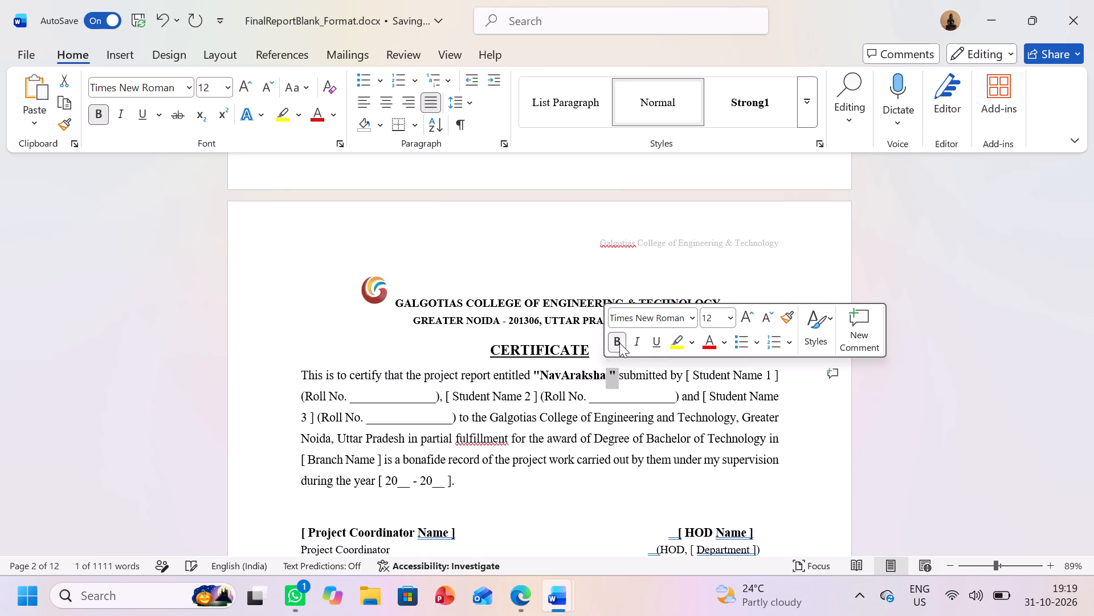
left_click(774, 392)
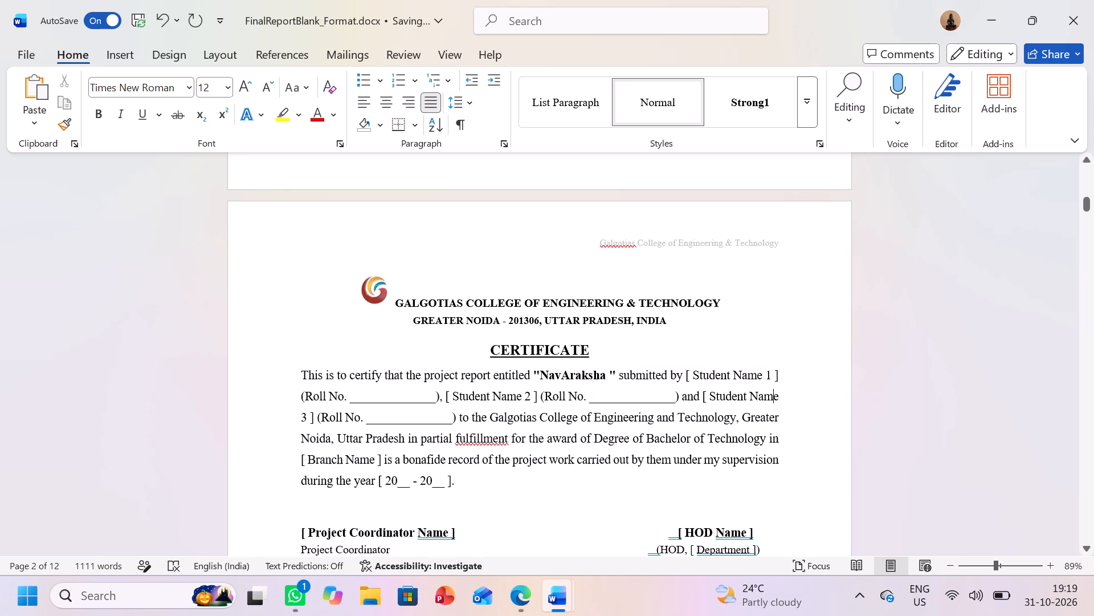
left_click(608, 373)
key("BackSpace")
On the cover page, replace the first listed student's name with the name of the student on the second line.
scroll(643, 375, "up", 3)
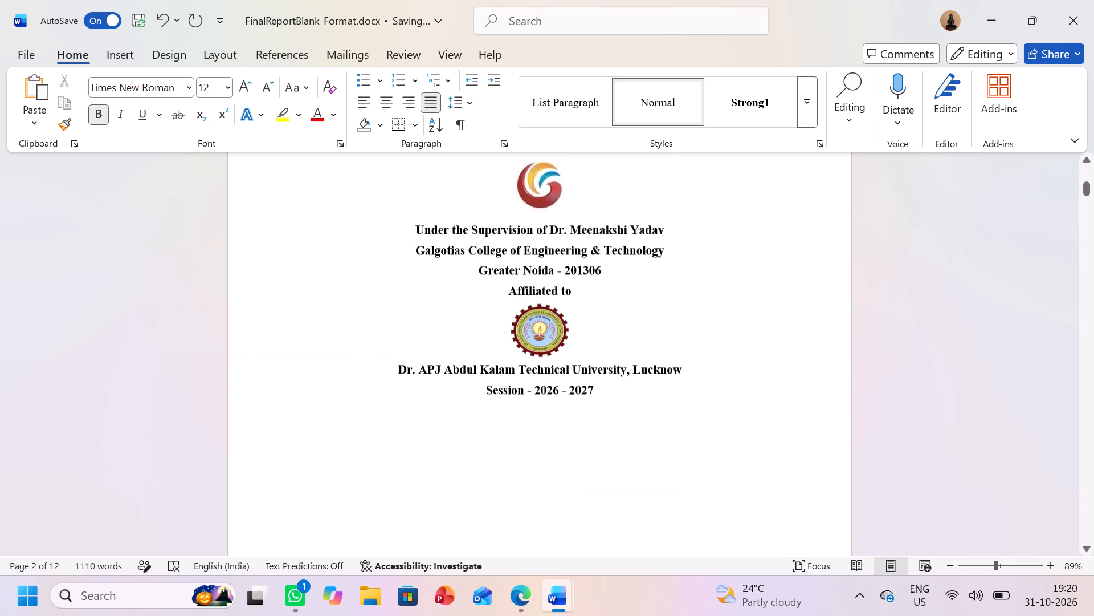
scroll(560, 333, "up", 2)
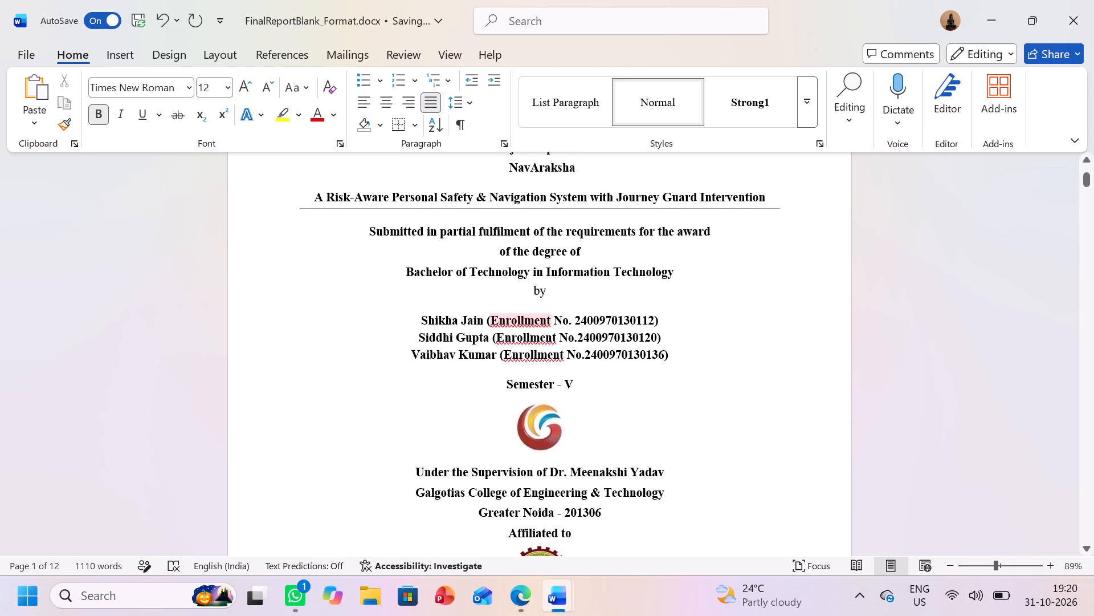
left_click(481, 320)
left_click(481, 320)
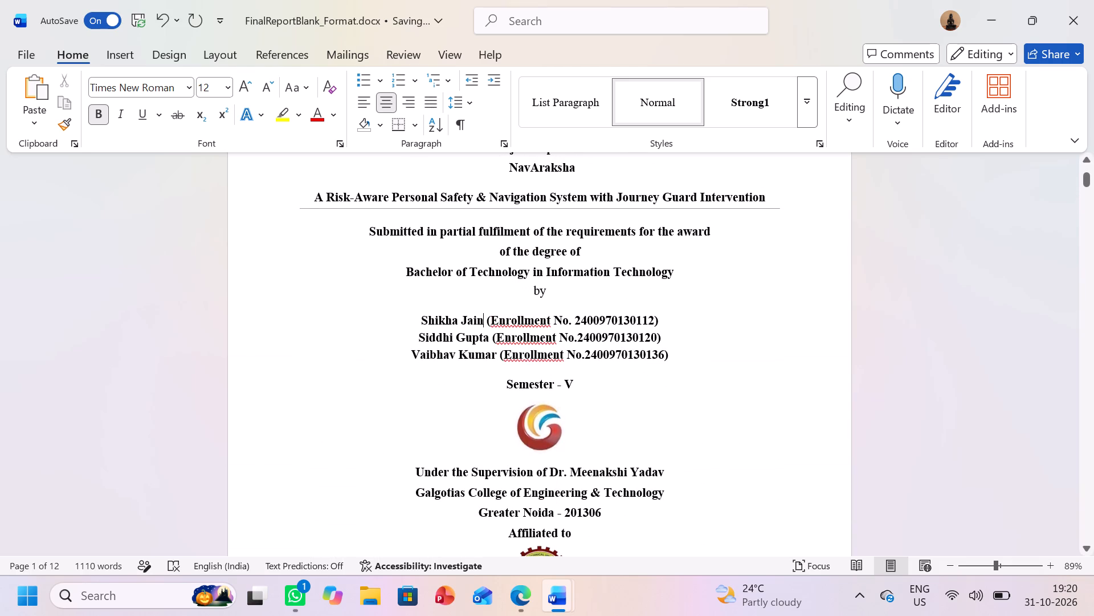
key("BackSpace")
key("BackSpace")
key("BackSpace")
key("BackSpace")
key("BackSpace")
key("BackSpace")
key("BackSpace")
key("BackSpace")
key("BackSpace")
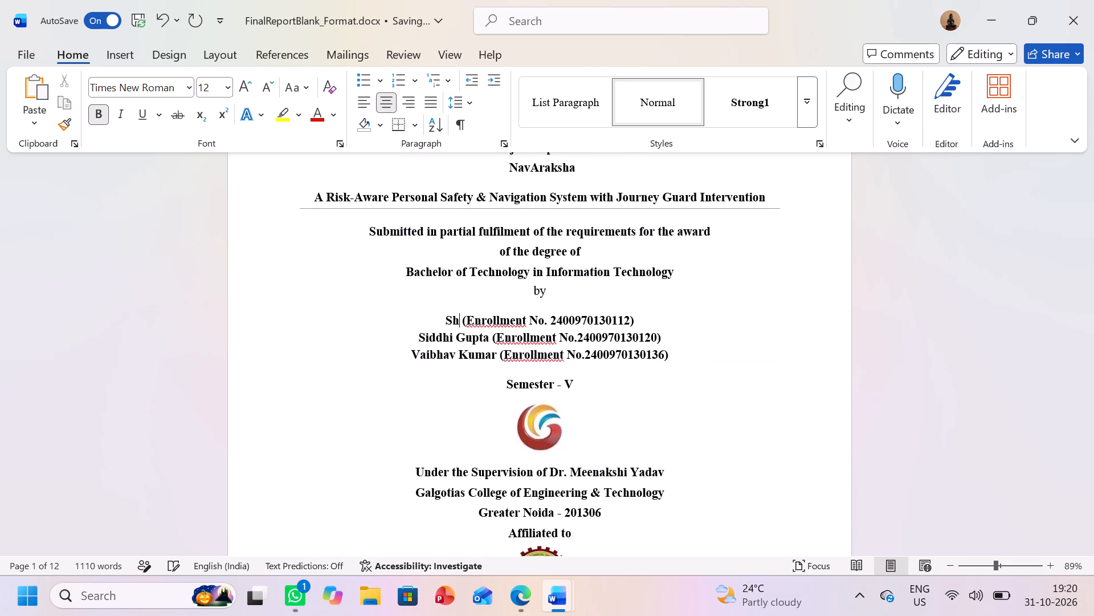
key("BackSpace")
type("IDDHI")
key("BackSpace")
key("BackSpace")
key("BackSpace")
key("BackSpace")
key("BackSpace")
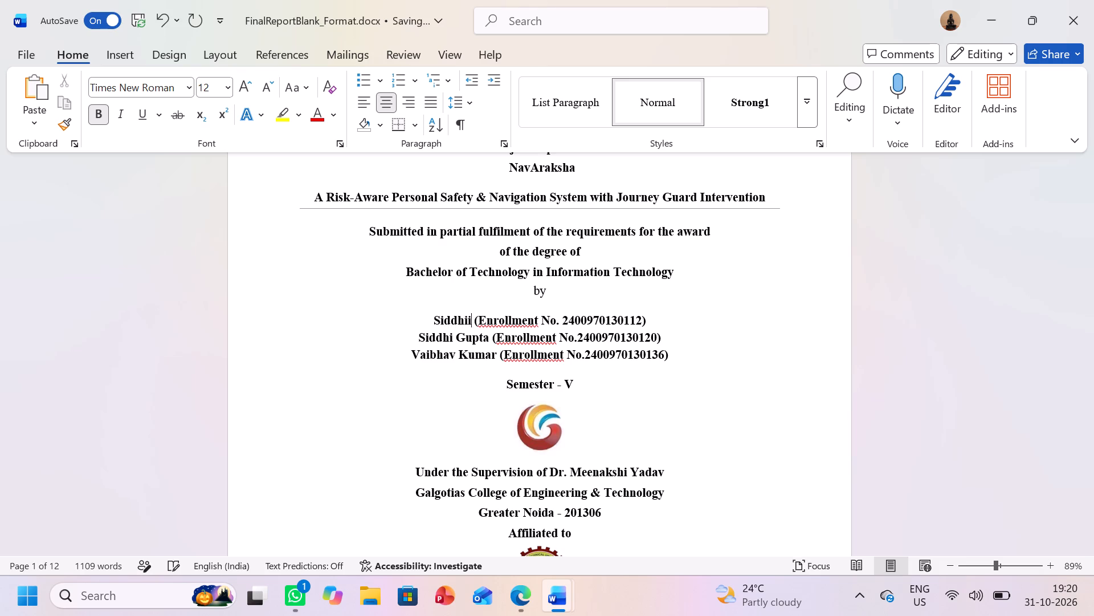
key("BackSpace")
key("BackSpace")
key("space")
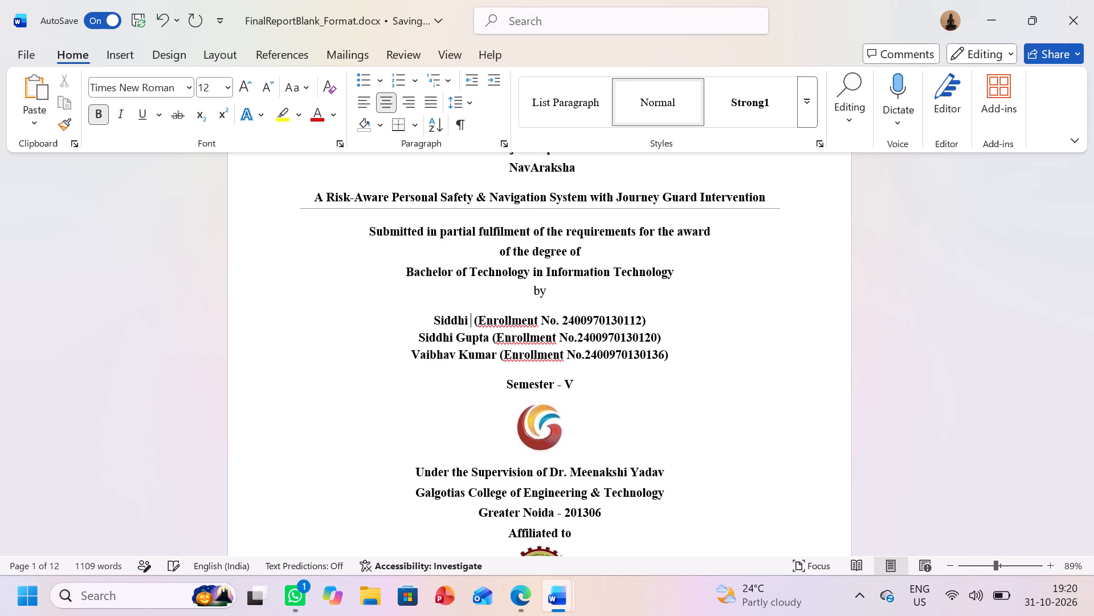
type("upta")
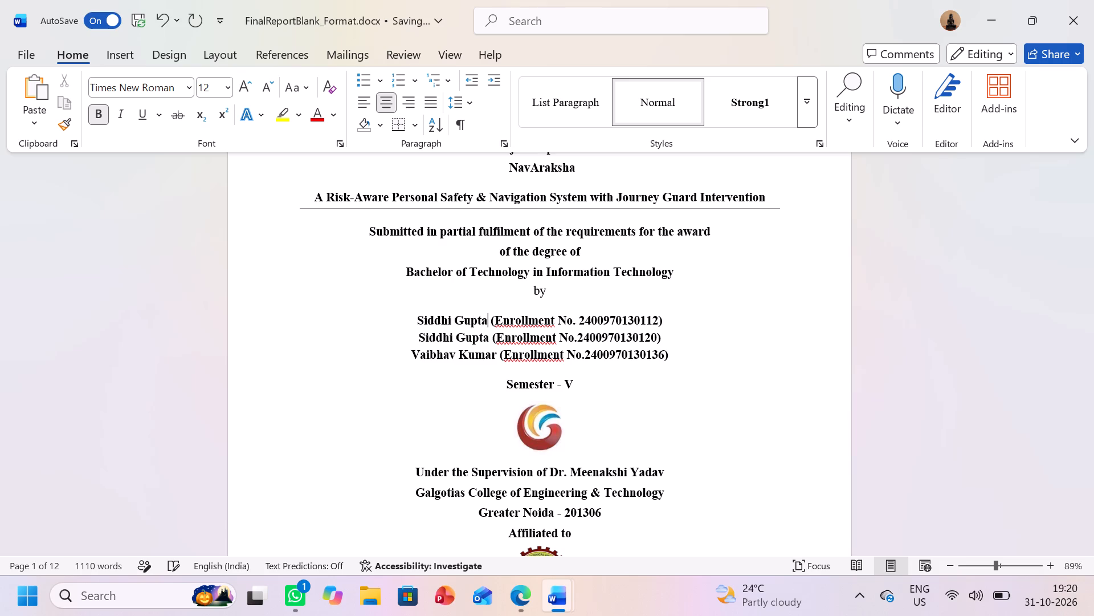
Change the ending of the enrollment number on the cover page's first student line to match the second line's number.
left_click(651, 322)
key("Right")
key("BackSpace")
key("BackSpace")
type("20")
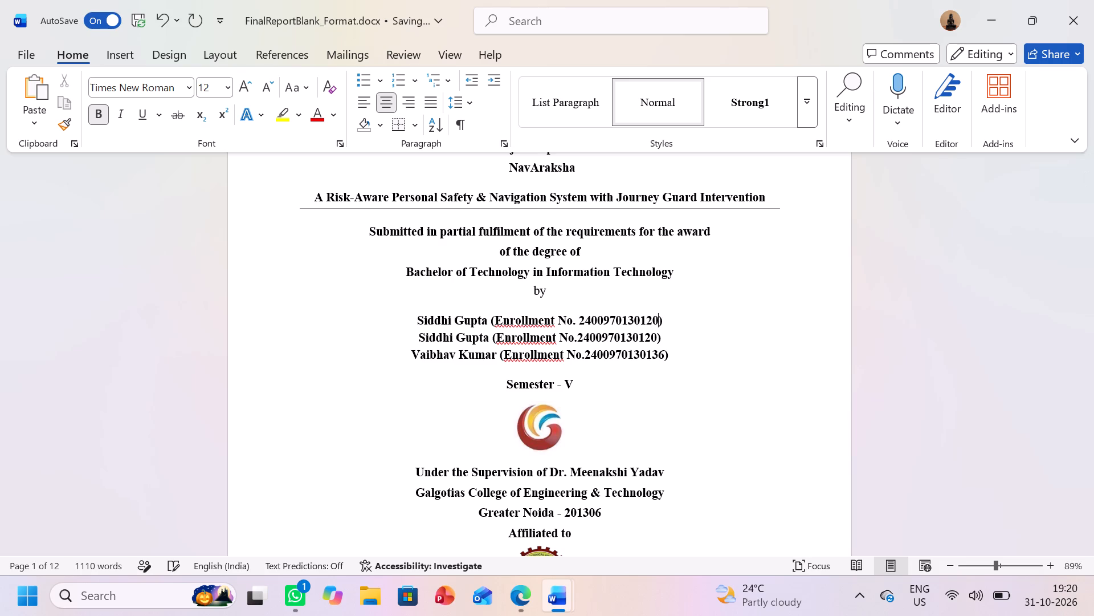
Replace the duplicated student name on the cover page's second line with the name of the student originally listed first.
left_click(492, 330)
key("Down")
key("BackSpace")
key("BackSpace")
key("BackSpace")
key("BackSpace")
key("BackSpace")
key("BackSpace")
key("BackSpace")
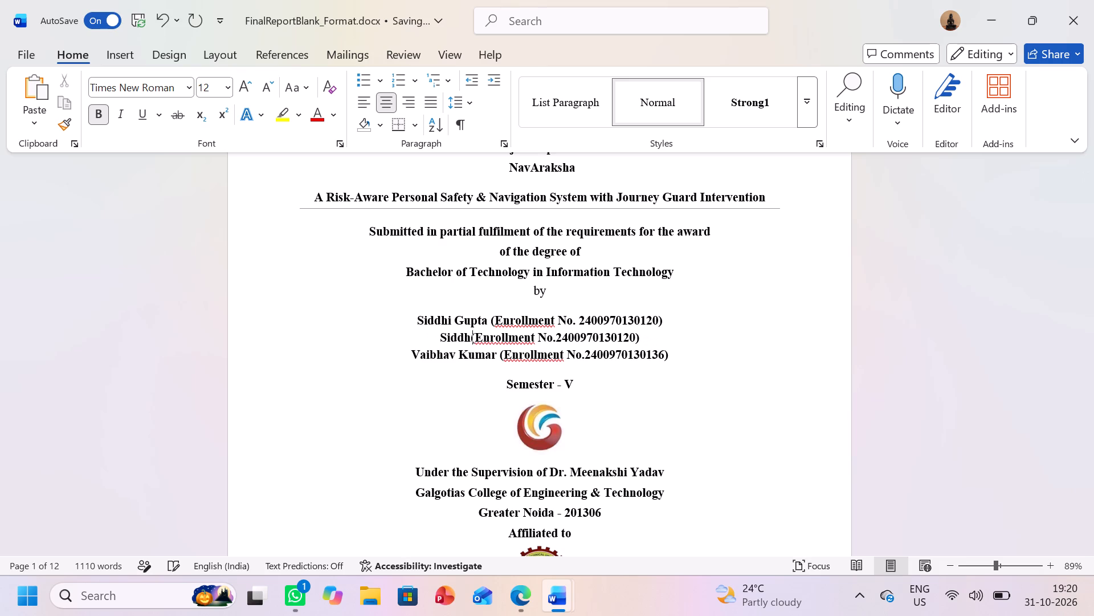
key("BackSpace")
key("BackSpace")
key("BackSpace")
key("BackSpace")
key("BackSpace")
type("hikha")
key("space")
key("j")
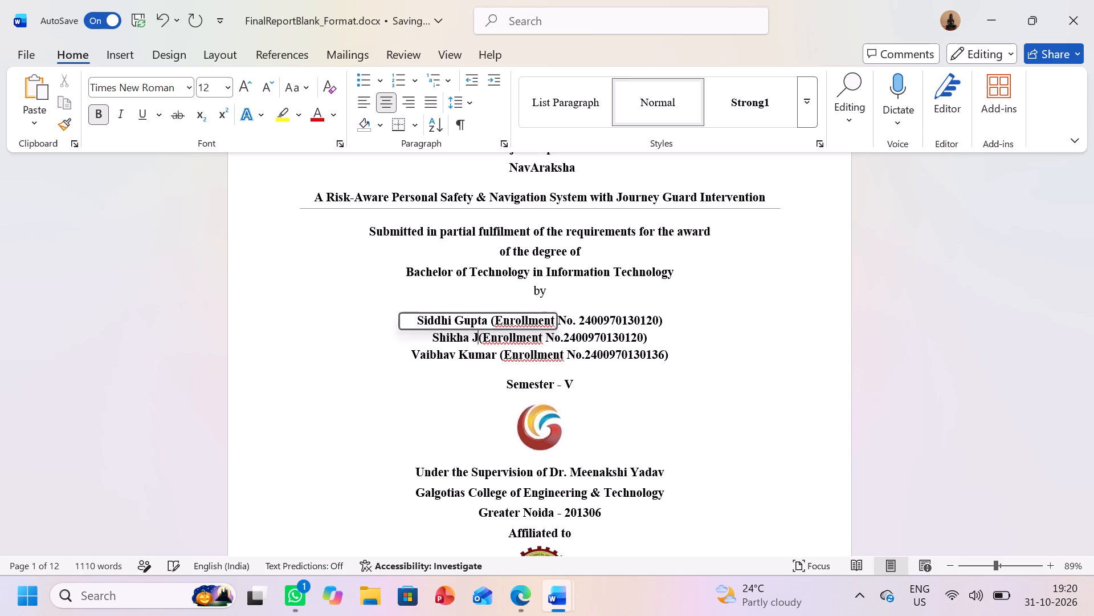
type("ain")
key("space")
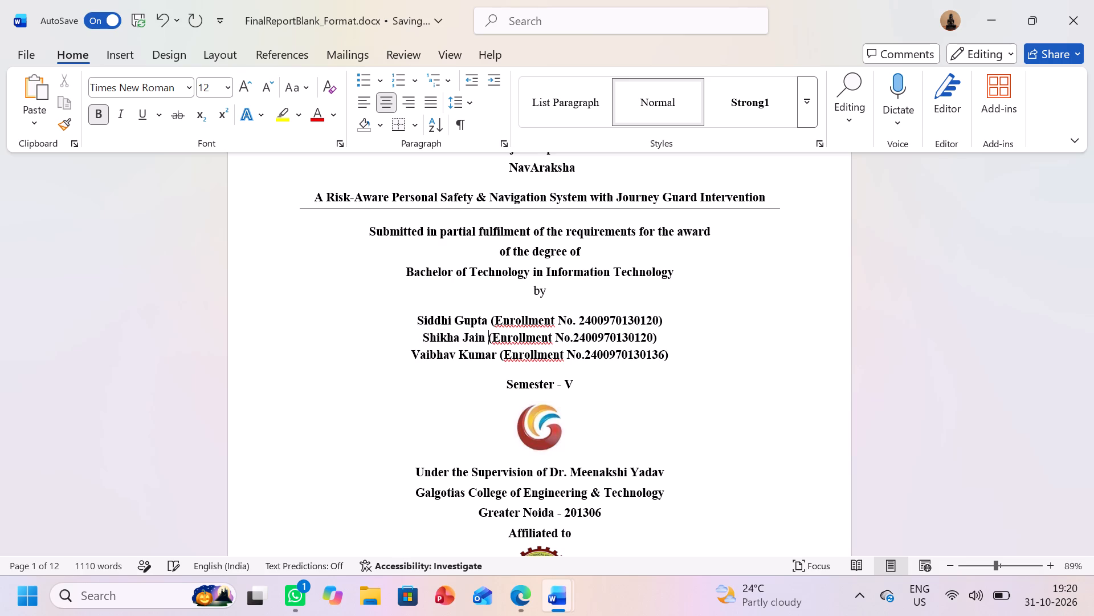
Change the ending of the enrollment number on the cover page's second student line to that student's own number.
left_click(651, 341)
key("BackSpace")
key("BackSpace")
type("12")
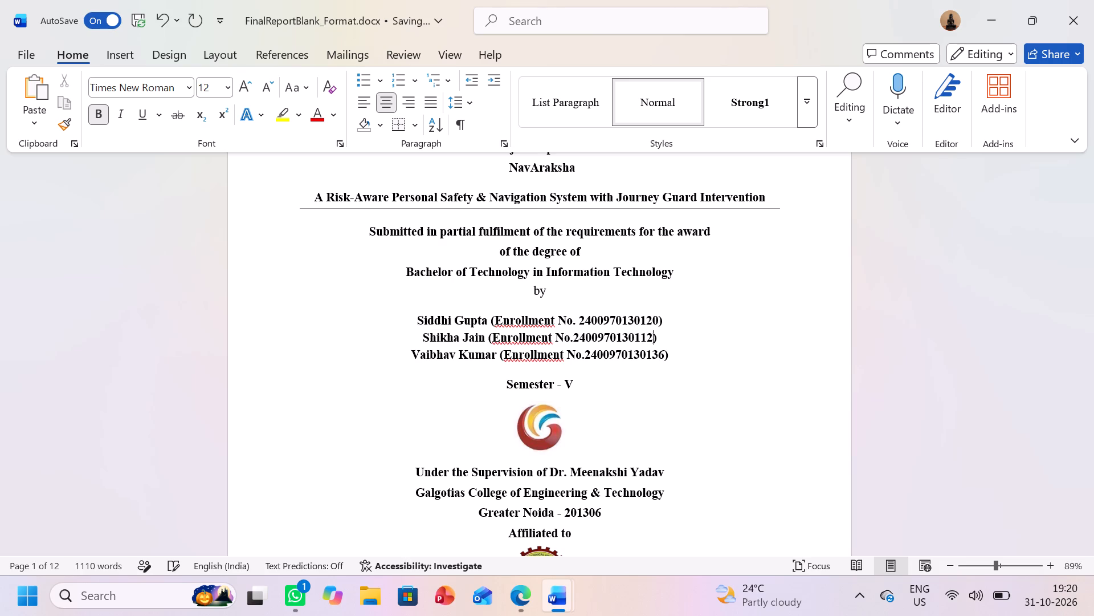
Replace the "Student Name 1" placeholder on the Certificate page with the first student's name, keeping the brackets without inner spaces.
scroll(564, 380, "down", 3)
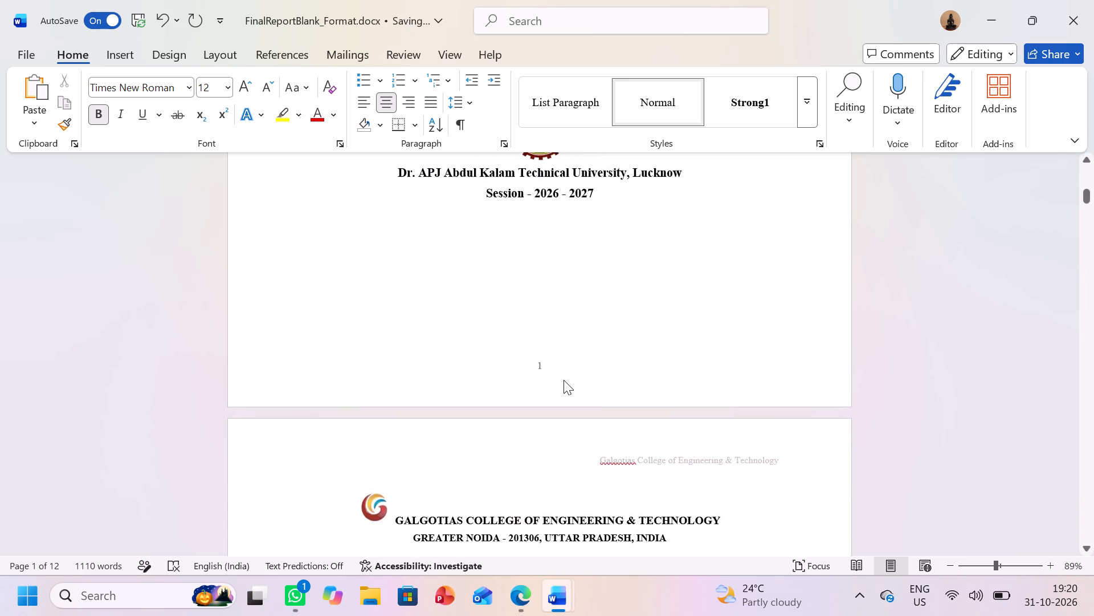
scroll(564, 380, "down", 1)
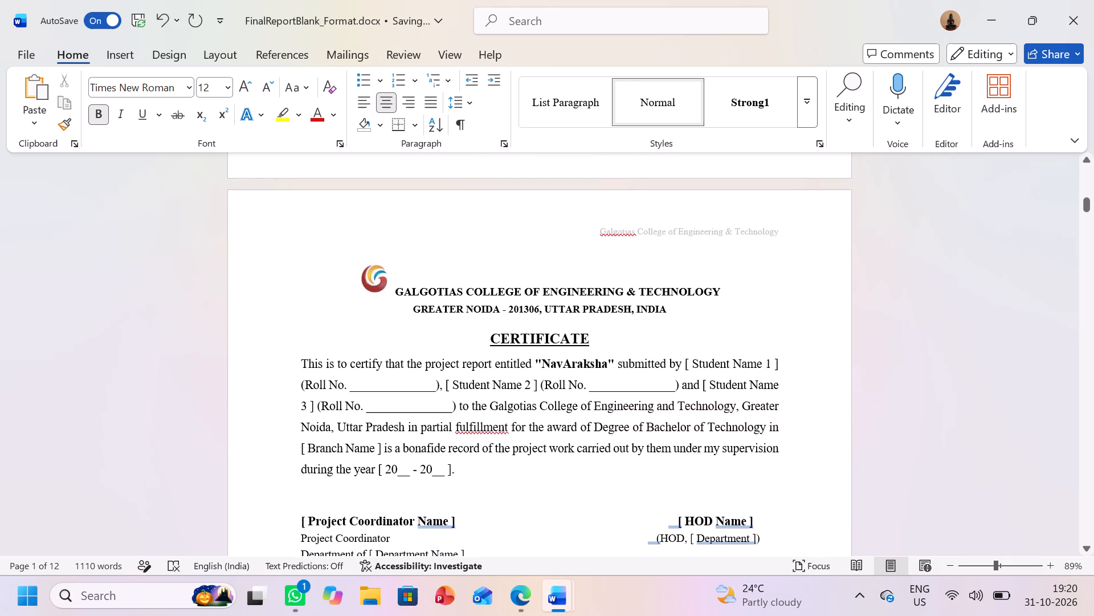
left_click(781, 363)
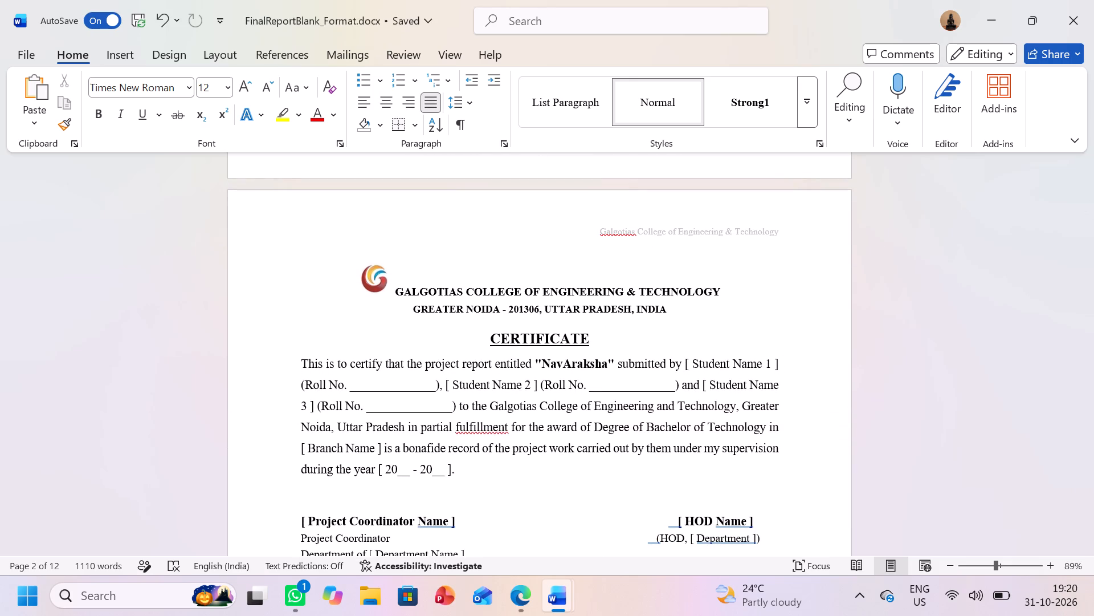
left_click(773, 364)
key("BackSpace")
key("BackSpace")
key("BackSpace")
key("BackSpace")
key("BackSpace")
key("BackSpace")
key("BackSpace")
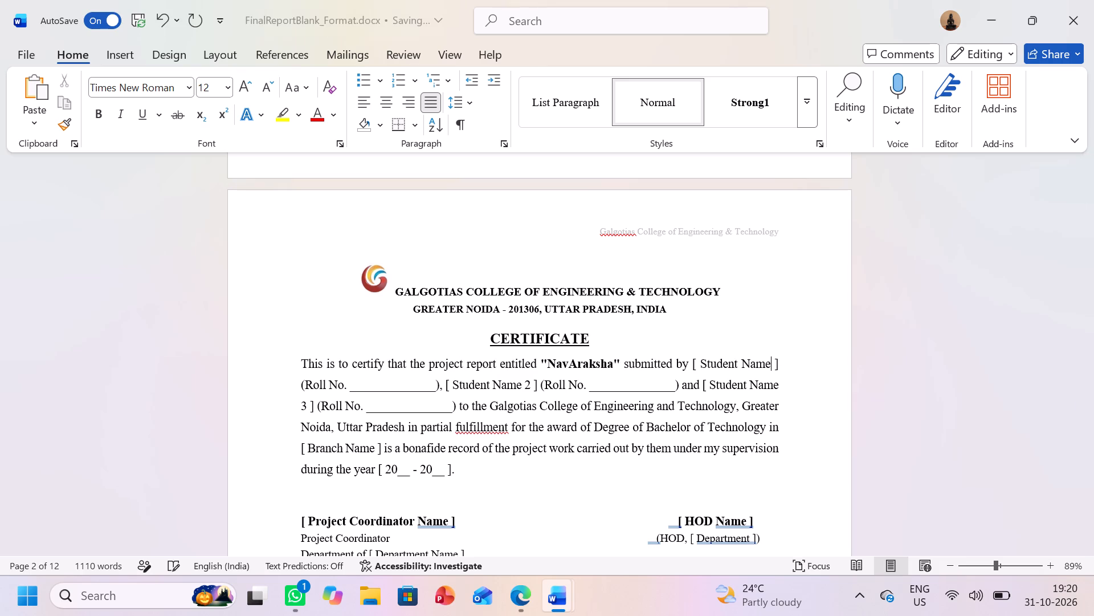
key("BackSpace")
key("BackSpace")
key("BackSpace")
key("BackSpace")
key("BackSpace")
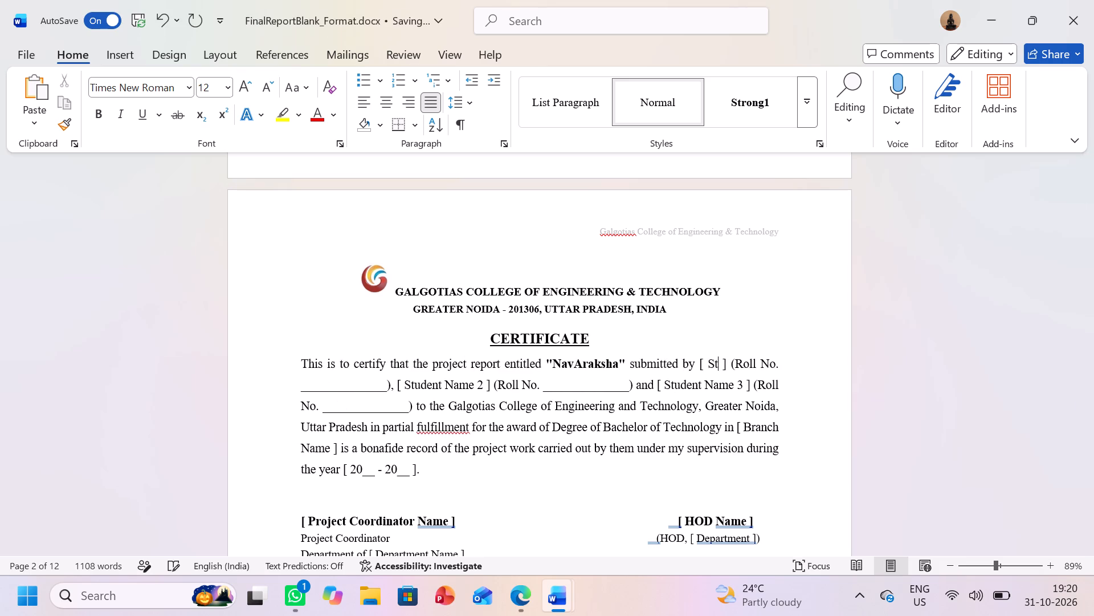
key("BackSpace")
key("BackSpace")
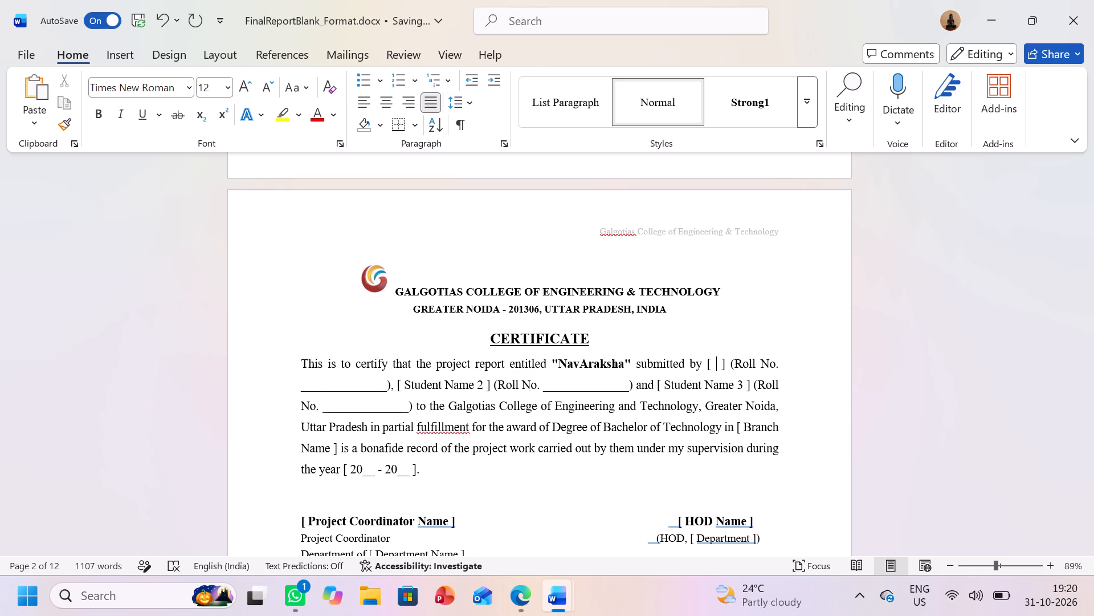
key("Right")
key("Left")
key("Left")
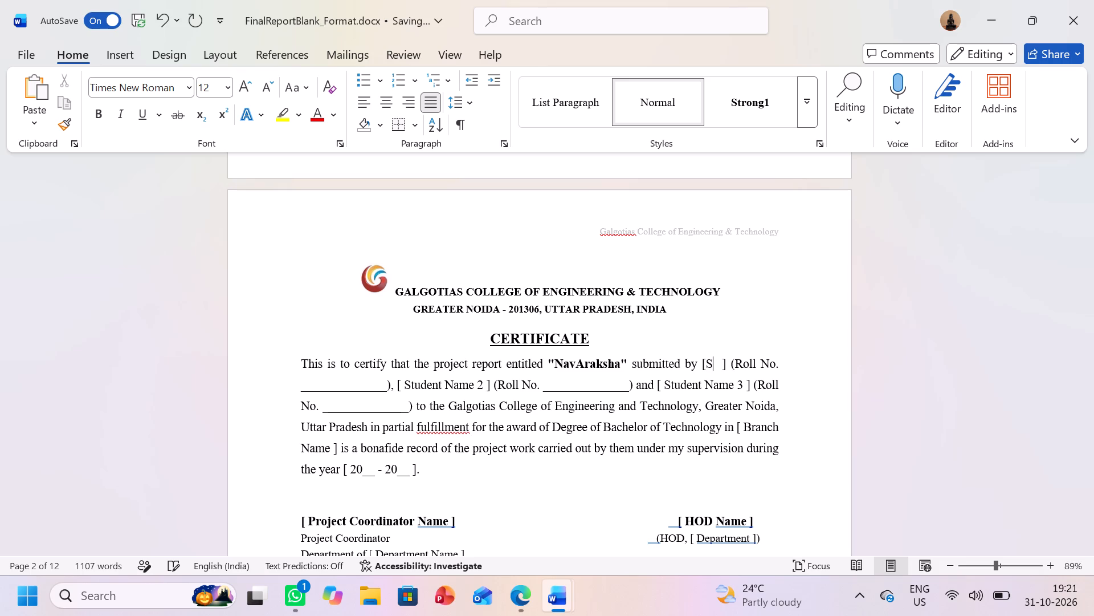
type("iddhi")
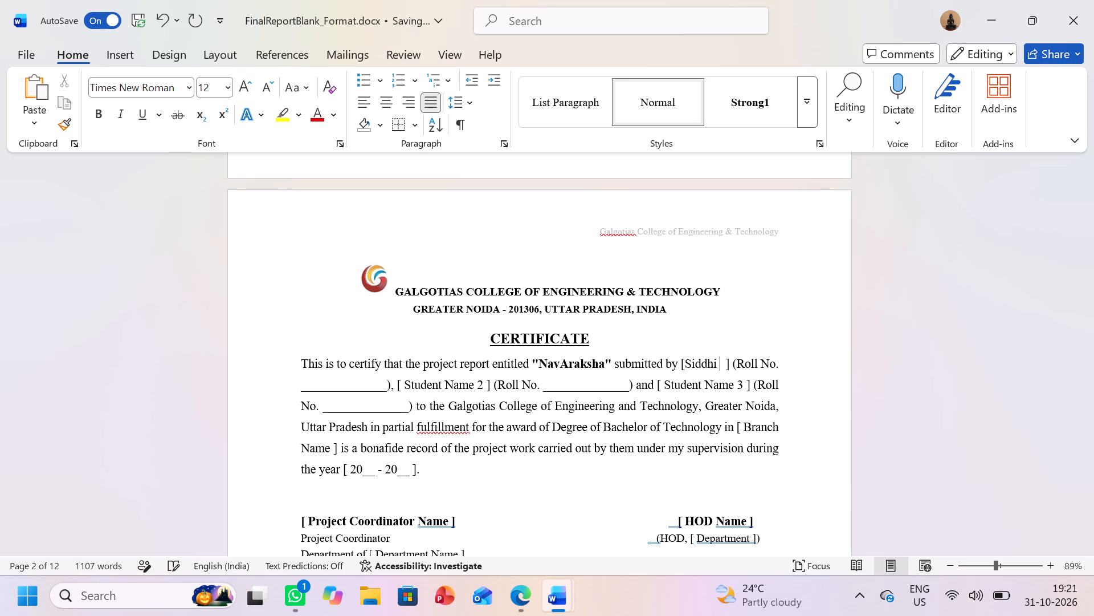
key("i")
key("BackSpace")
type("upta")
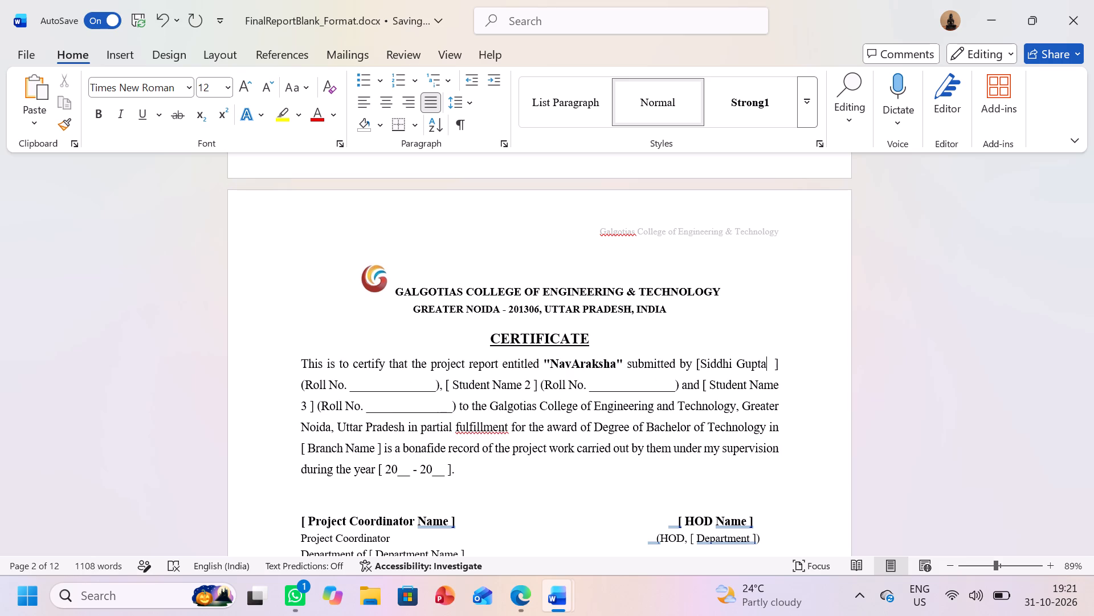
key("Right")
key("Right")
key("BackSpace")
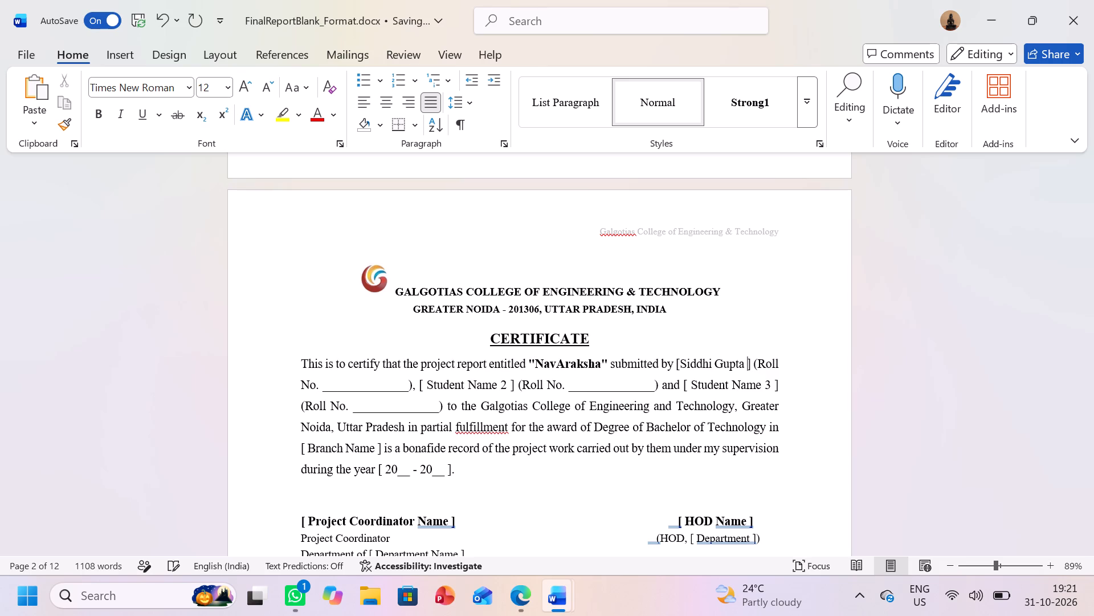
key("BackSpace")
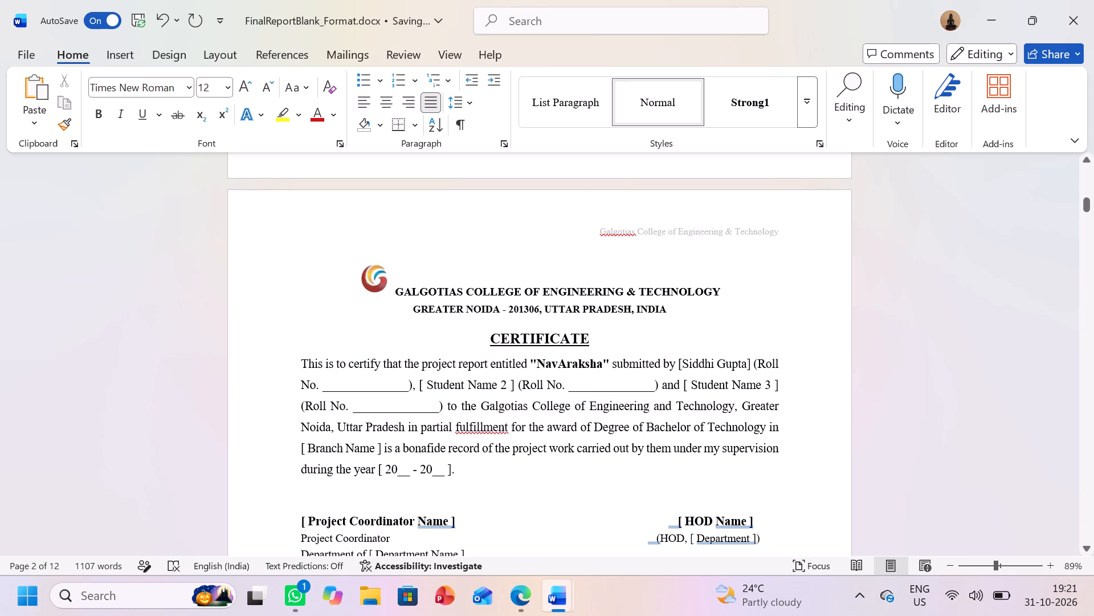
Replace the blank line after the first student's "Roll No." in the Certificate paragraph with that student's roll number.
left_click(326, 379)
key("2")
key("BackSpace")
key("BackSpace")
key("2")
key("Right")
key("Right")
key("Right")
key("Right")
key("Right")
key("Right")
key("Right")
key("Right")
key("Right")
key("Right")
key("Right")
key("Right")
key("Right")
key("BackSpace")
key("BackSpace")
key("BackSpace")
key("BackSpace")
key("BackSpace")
key("BackSpace")
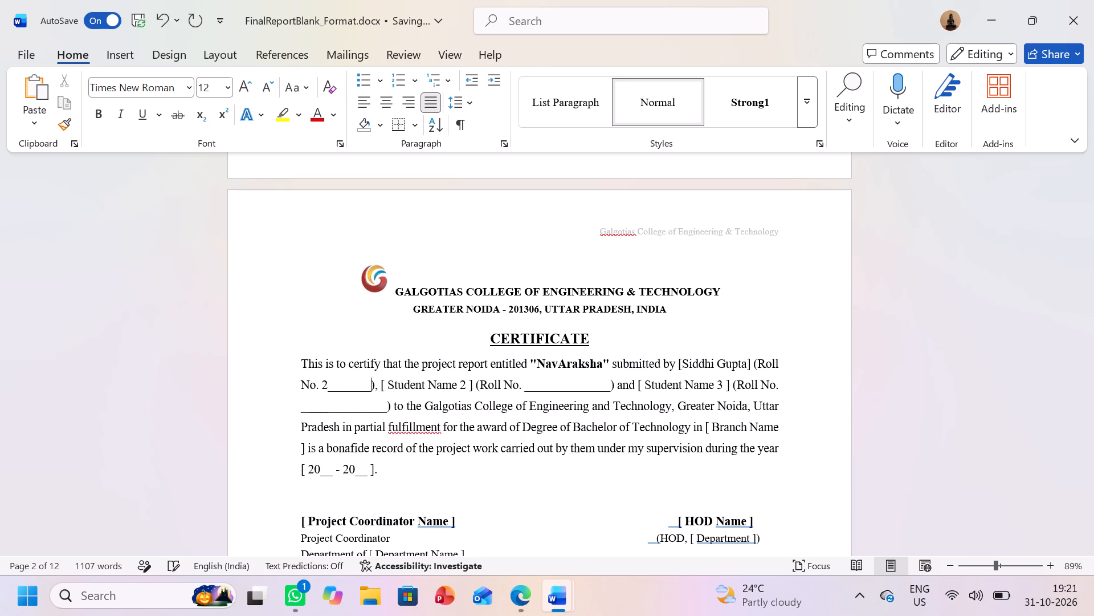
key("BackSpace")
key("BackSpace")
key("BackSpace")
key("BackSpace")
key("BackSpace")
key("BackSpace")
key("BackSpace")
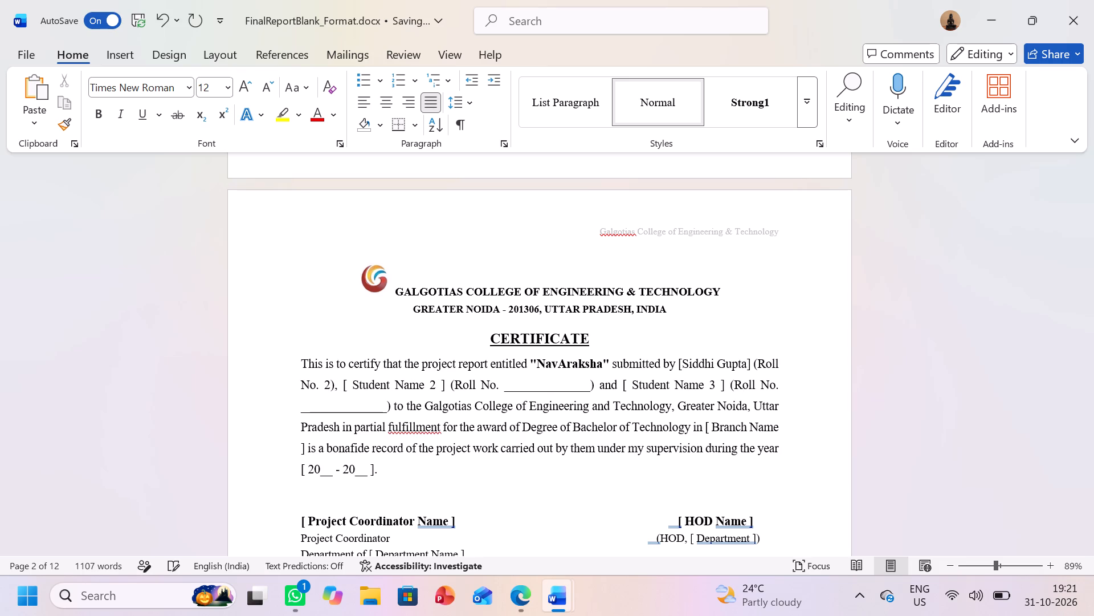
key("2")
key("BackSpace")
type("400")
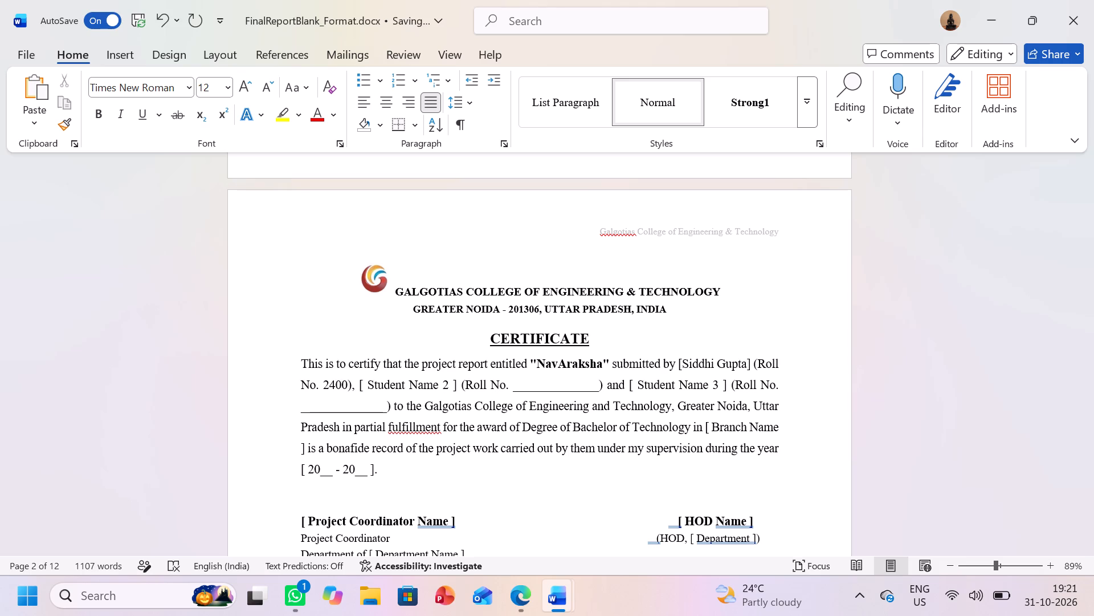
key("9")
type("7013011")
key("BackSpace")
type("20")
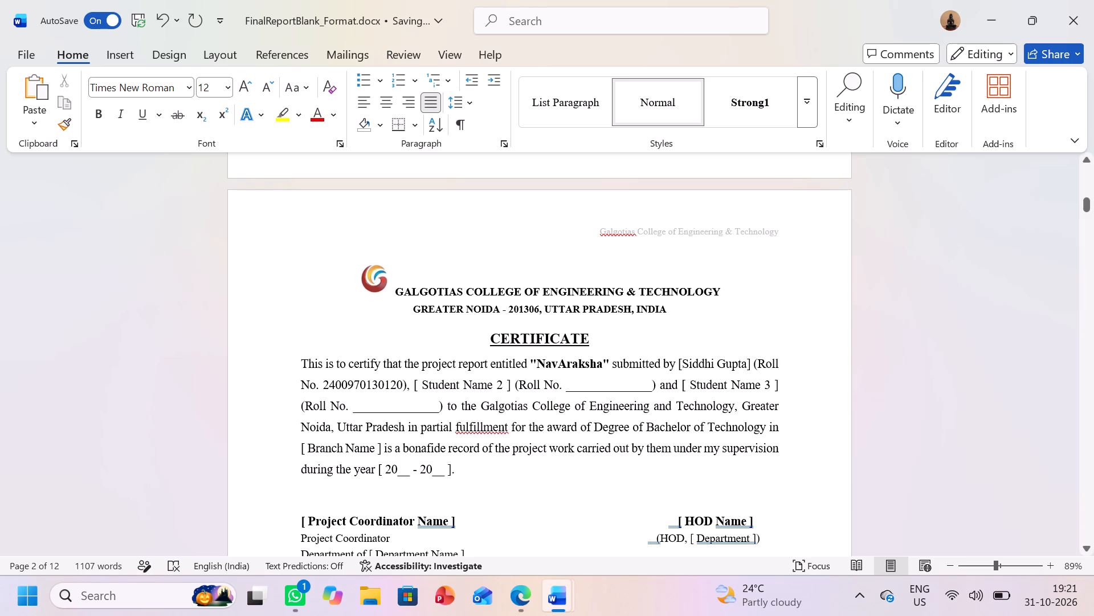
Replace the "Student Name 2" placeholder on the Certificate page with the second student's name, keeping the brackets without inner spaces.
left_click(509, 386)
key("Left")
key("BackSpace")
key("BackSpace")
key("BackSpace")
key("BackSpace")
key("BackSpace")
key("BackSpace")
key("BackSpace")
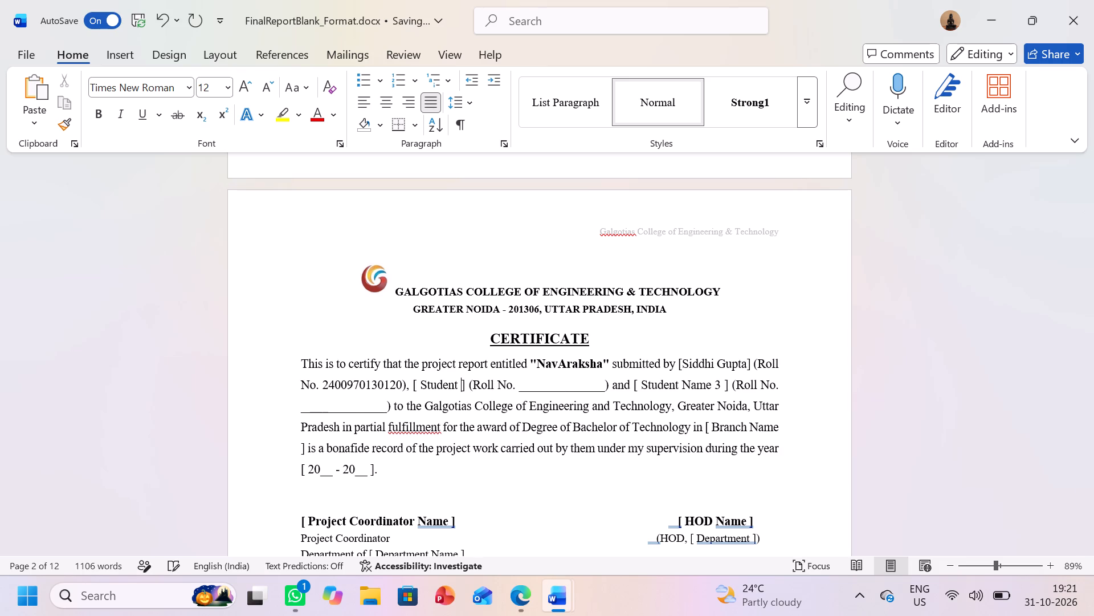
key("BackSpace")
key("BackSpace")
key("BackSpace")
key("BackSpace")
key("BackSpace")
key("BackSpace")
key("BackSpace")
key("BackSpace")
key("BackSpace")
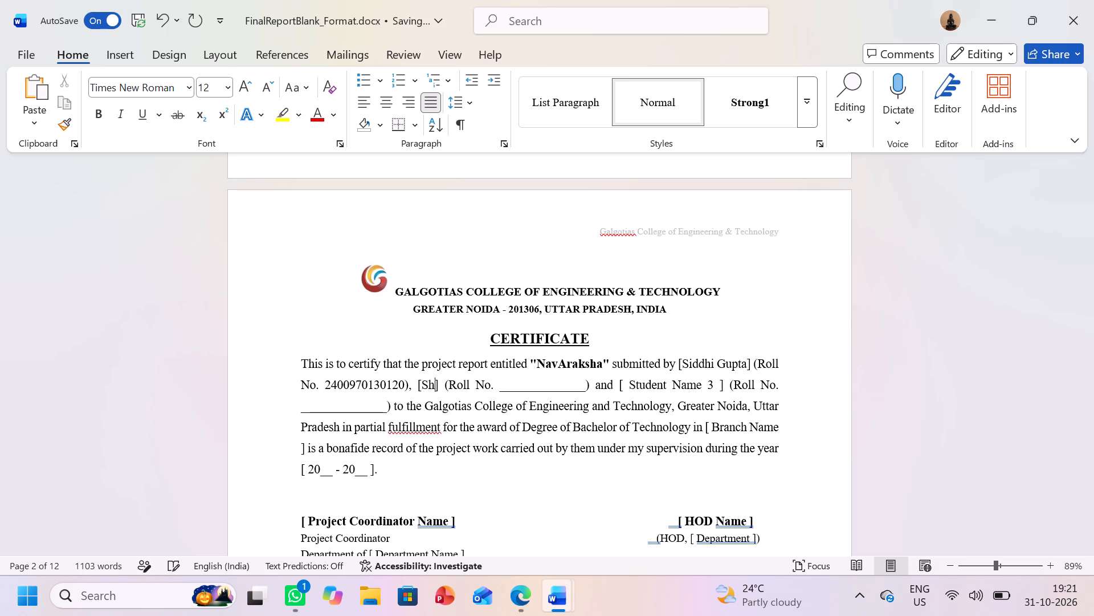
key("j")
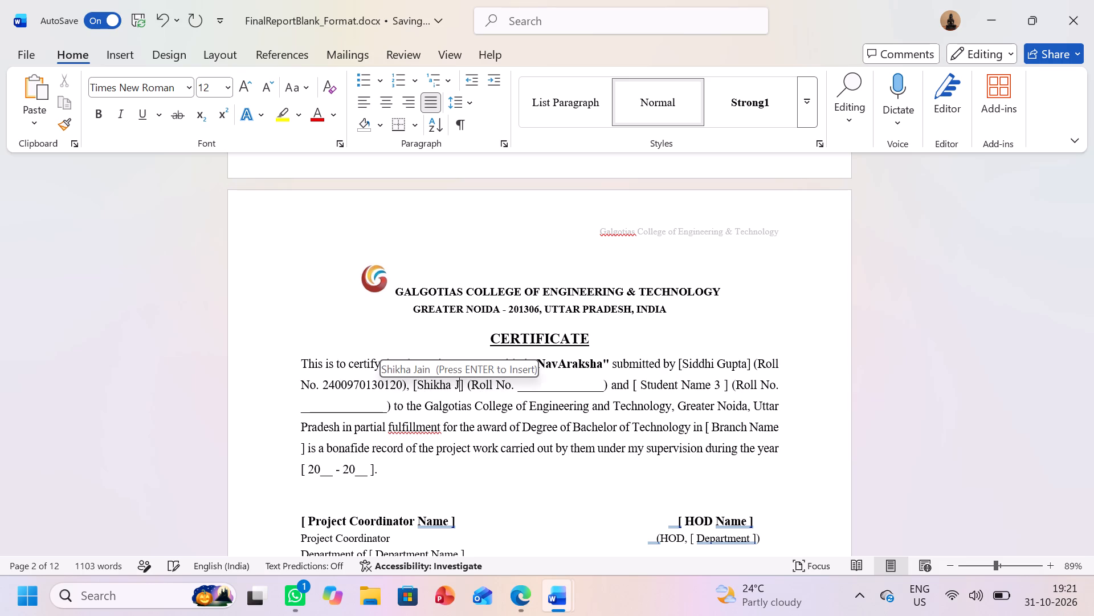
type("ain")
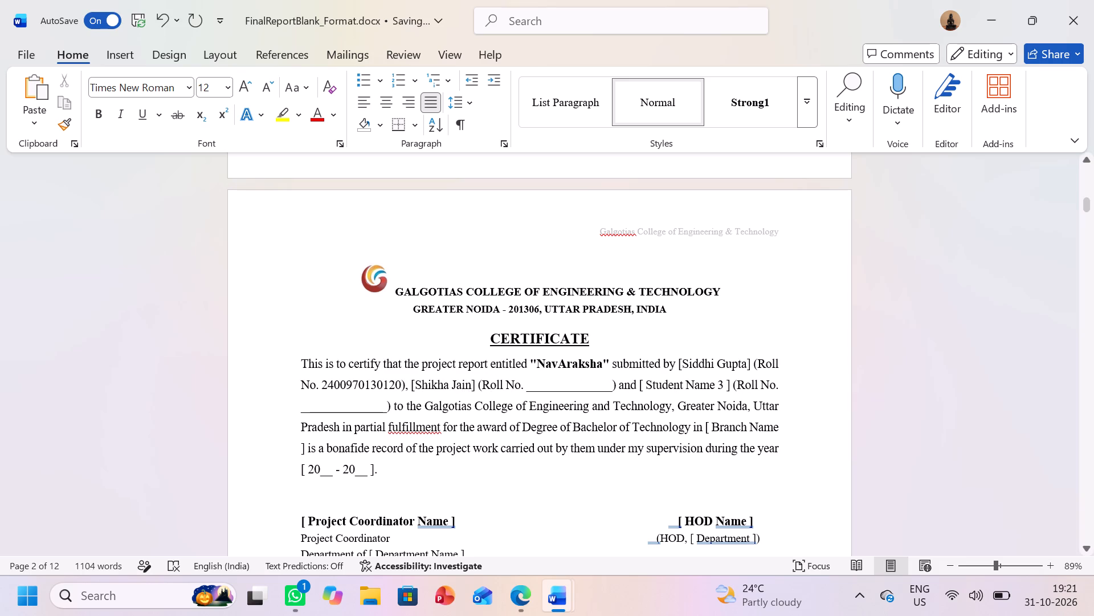
Replace the blank line after the second student's "Roll No." in the Certificate paragraph with that student's roll number.
left_click(617, 389)
key("Left")
key("BackSpace")
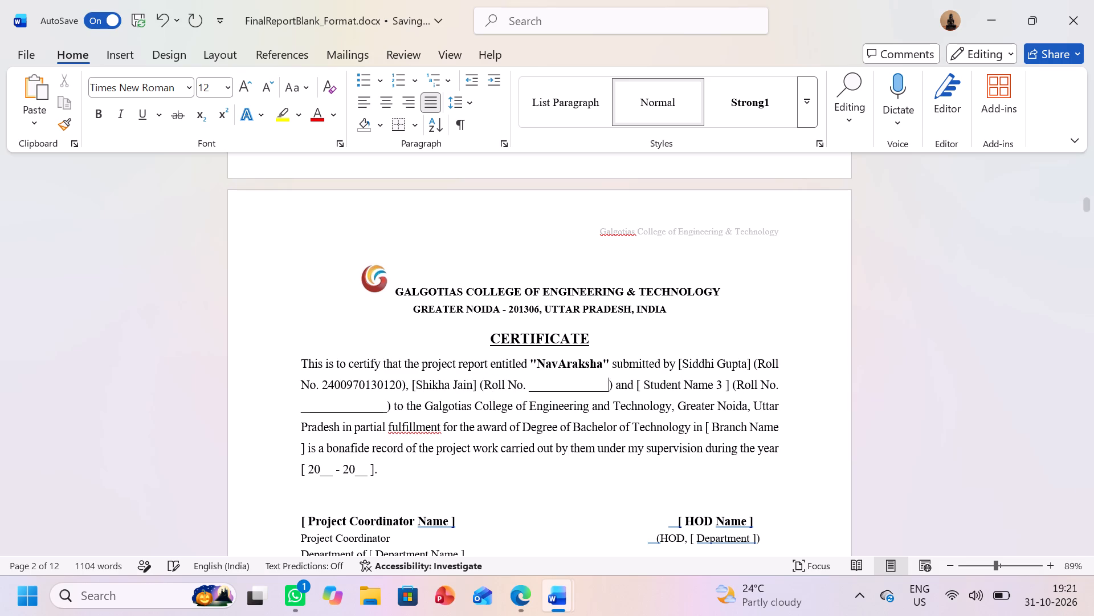
key("BackSpace")
key("BackSpace")
key("BackSpace")
key("BackSpace")
key("BackSpace")
key("BackSpace")
key("BackSpace")
key("BackSpace")
key("BackSpace")
key("BackSpace")
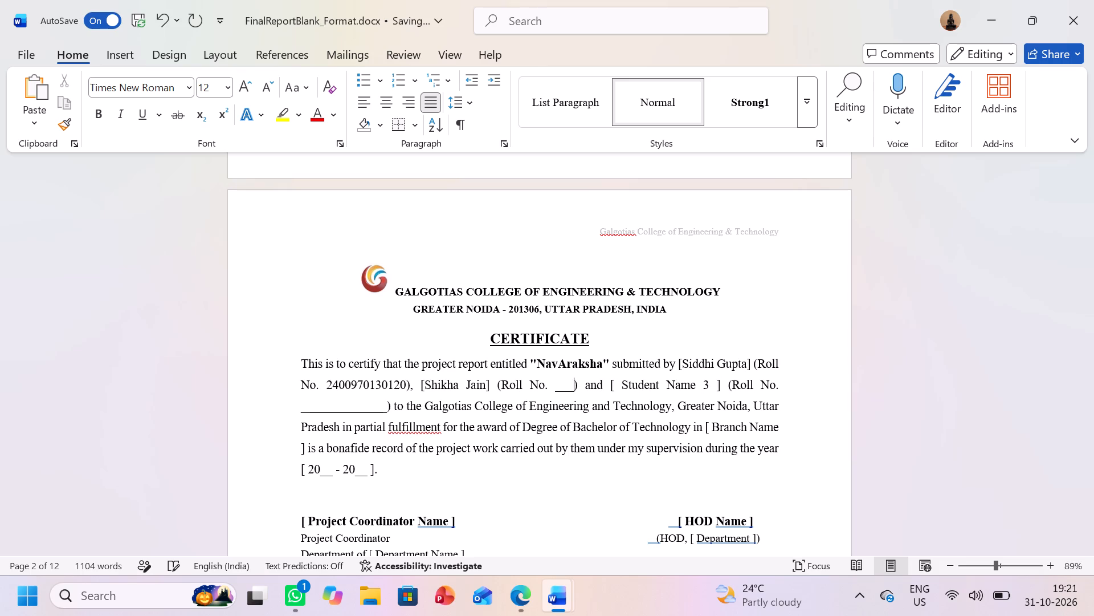
key("BackSpace")
key("BackSpace")
key("BackSpace")
key("BackSpace")
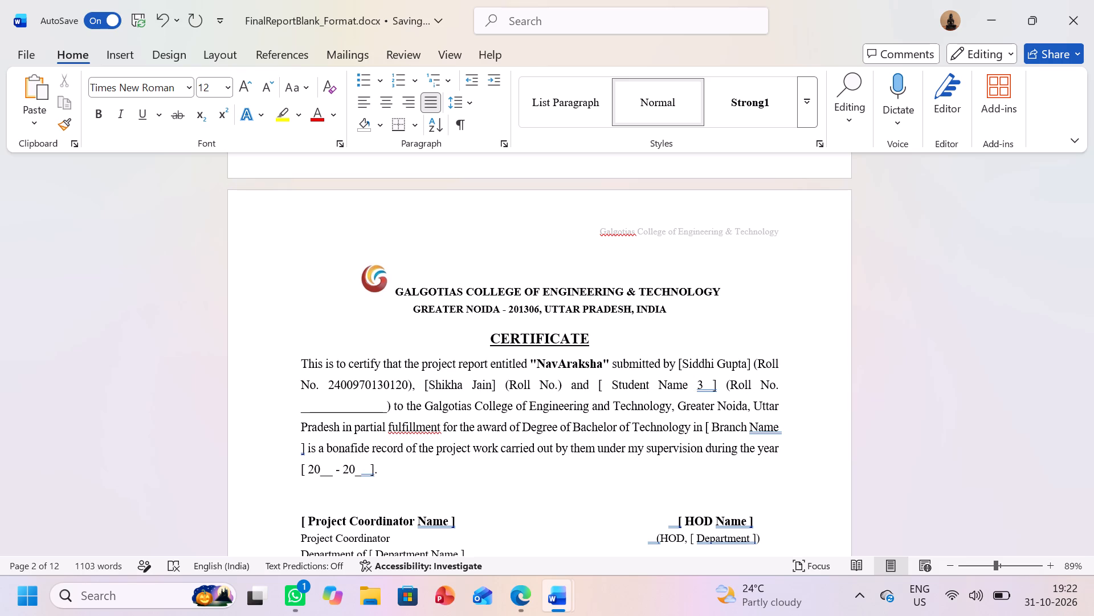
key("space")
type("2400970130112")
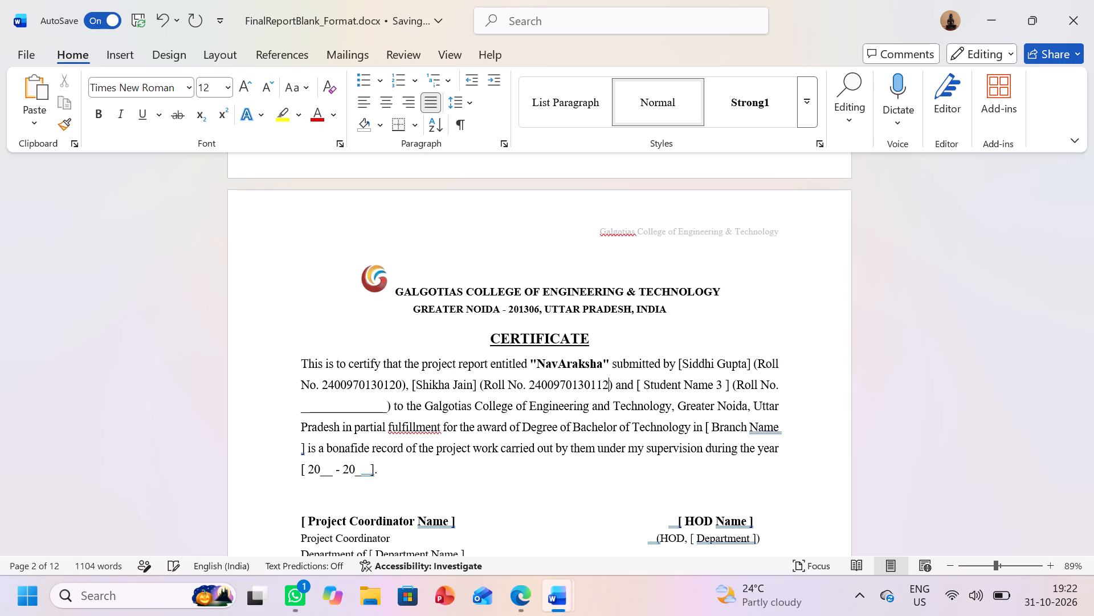
Replace the "Student Name 3" placeholder on the Certificate page with the third student's name, keeping the brackets without inner spaces.
left_click(722, 383)
key("BackSpace")
key("BackSpace")
key("BackSpace")
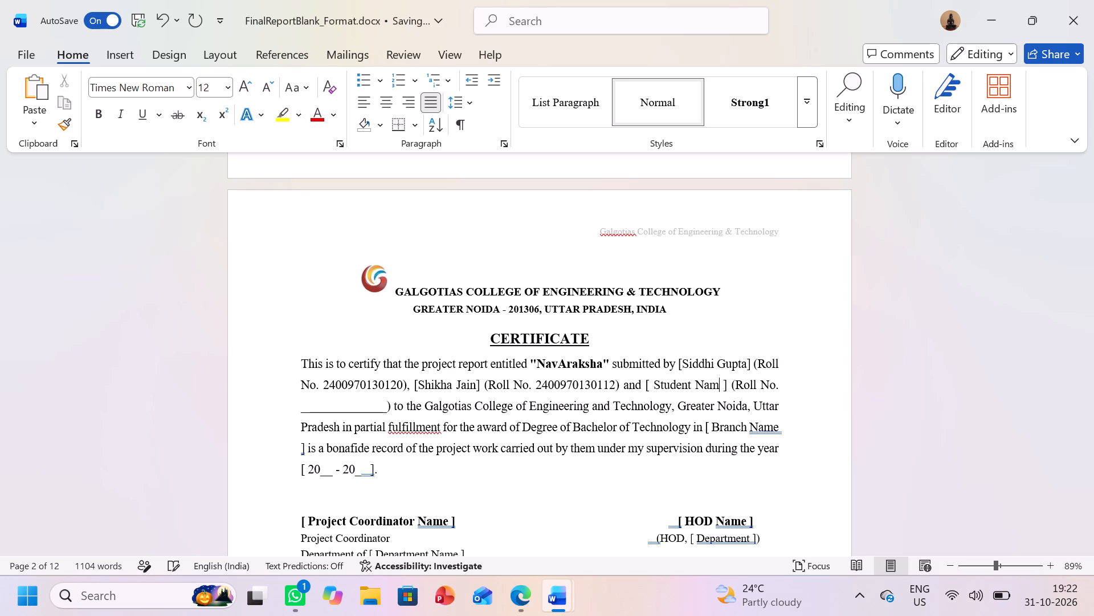
key("Right")
key("BackSpace")
key("BackSpace")
key("BackSpace")
key("BackSpace")
key("BackSpace")
key("BackSpace")
key("BackSpace")
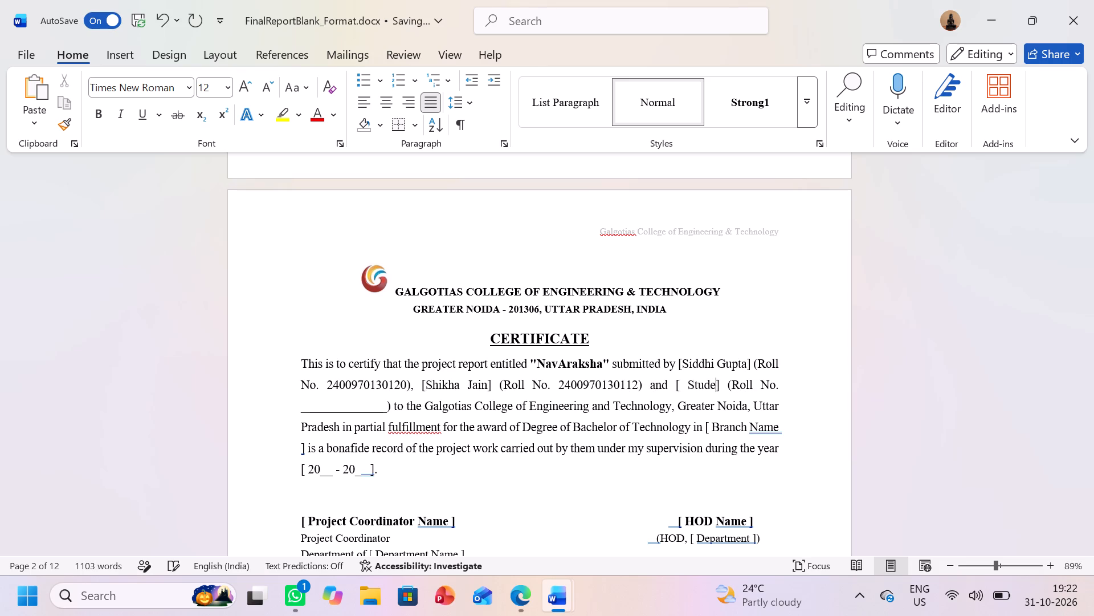
key("BackSpace")
key("BackSpace")
key("BackSpace")
key("BackSpace")
key("BackSpace")
key("BackSpace")
key("BackSpace")
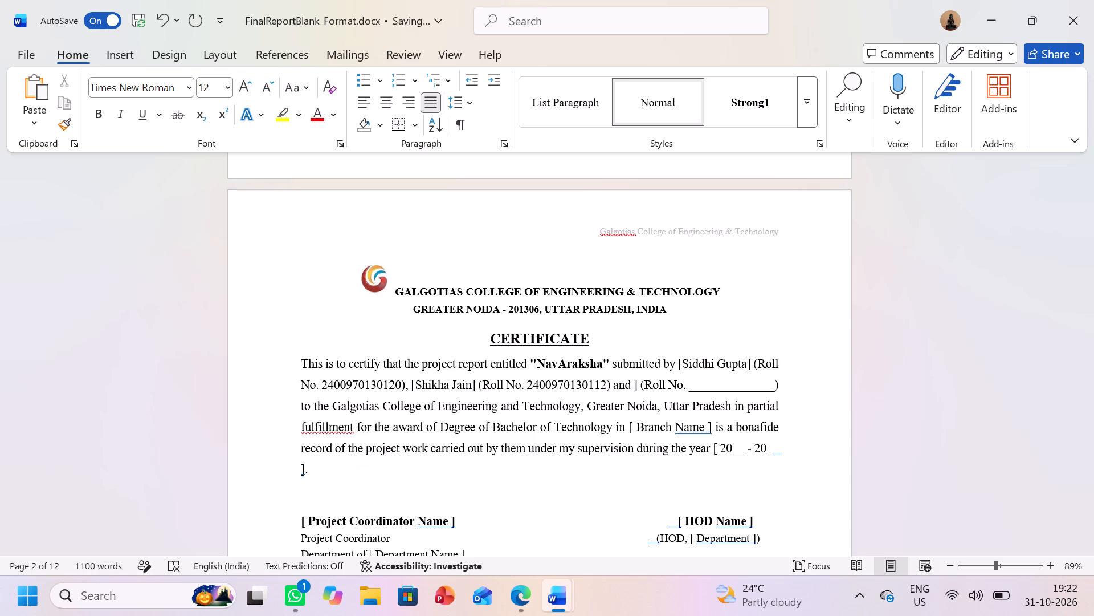
key("ctrl+z")
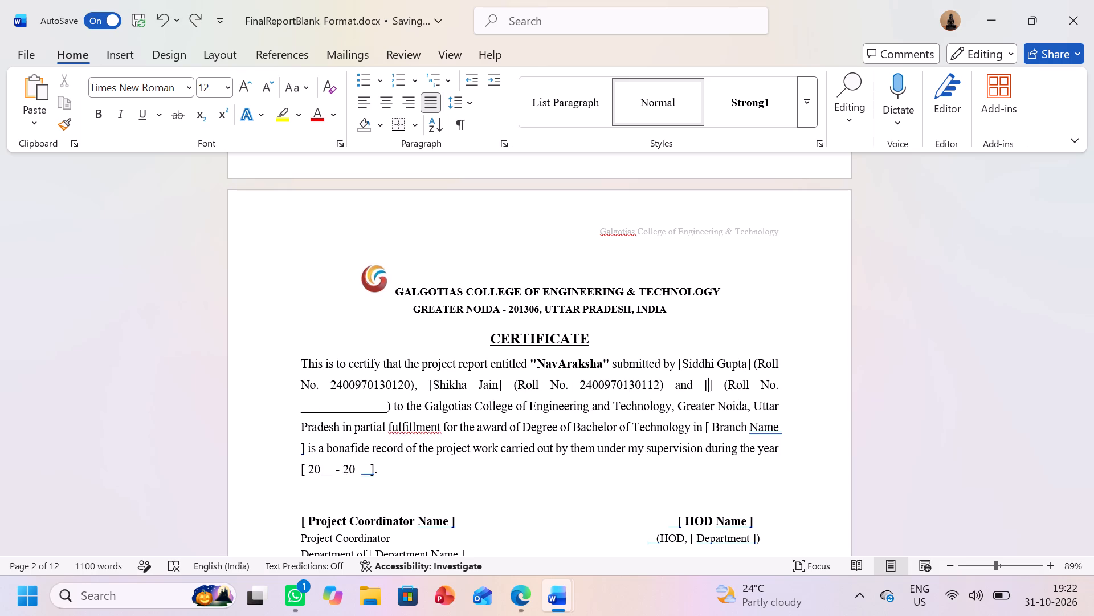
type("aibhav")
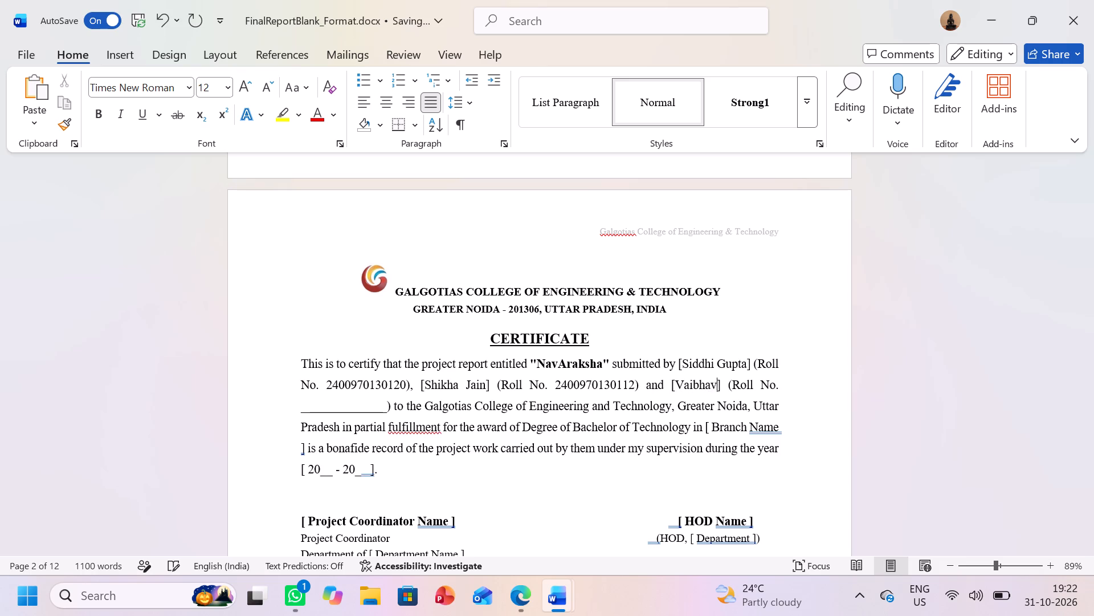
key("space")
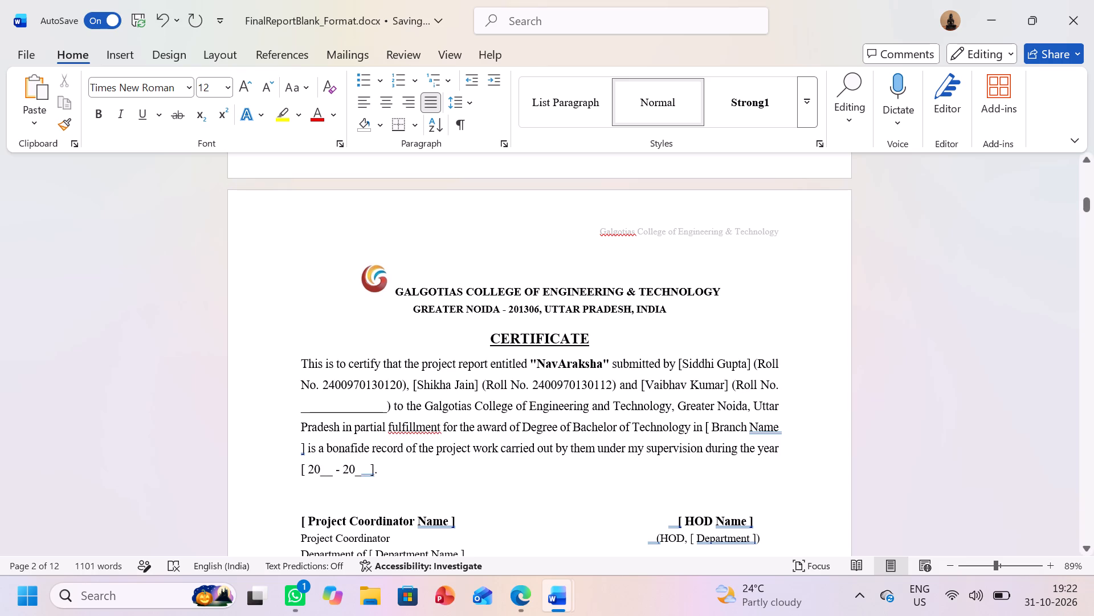
Replace the blank line after the third student's "Roll No." in the Certificate paragraph with that student's roll number.
left_click(386, 406)
key("BackSpace")
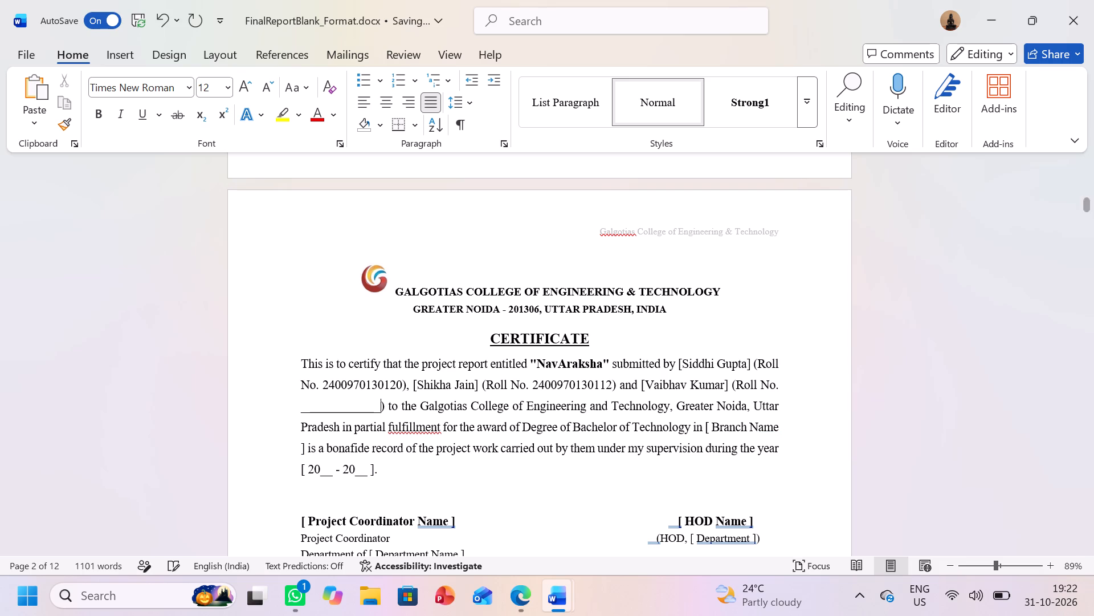
key("BackSpace")
key("BackSpace")
key("BackSpace")
key("BackSpace")
key("BackSpace")
key("BackSpace")
key("BackSpace")
key("BackSpace")
key("BackSpace")
key("BackSpace")
key("BackSpace")
key("BackSpace")
key("BackSpace")
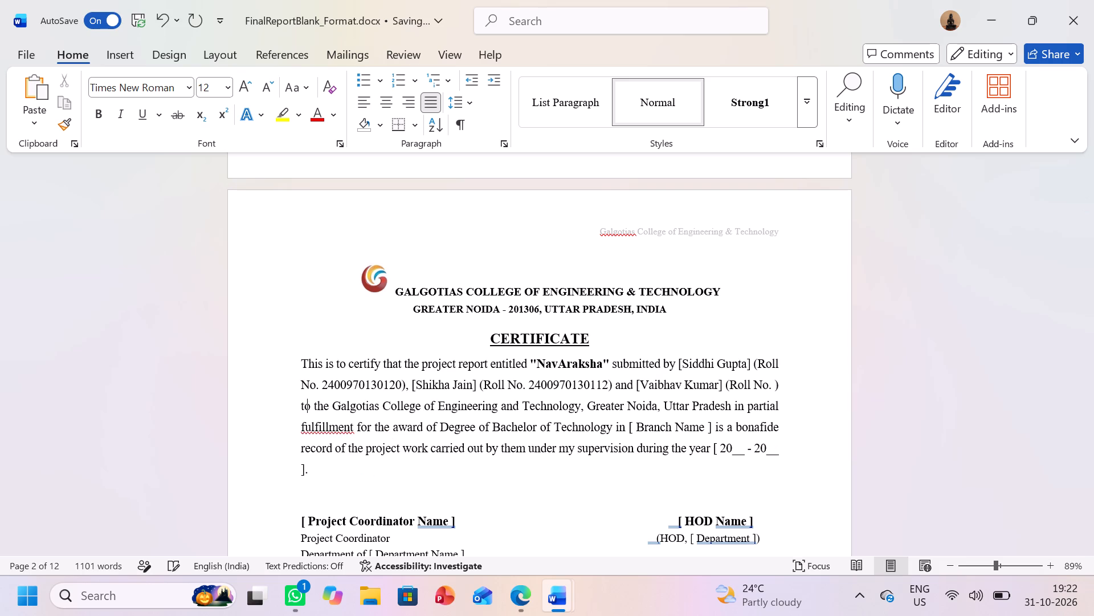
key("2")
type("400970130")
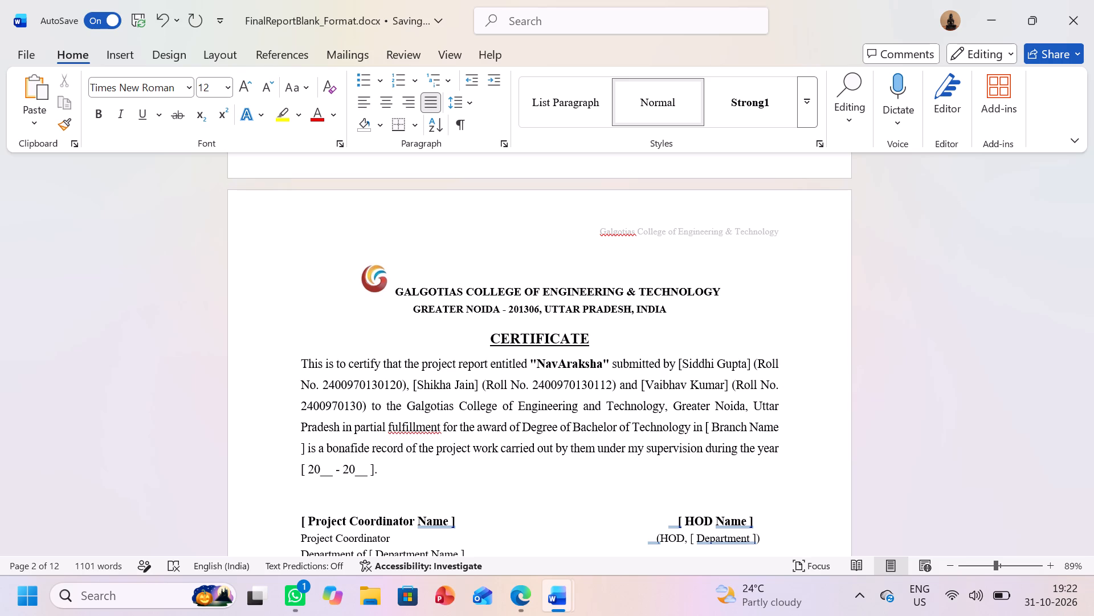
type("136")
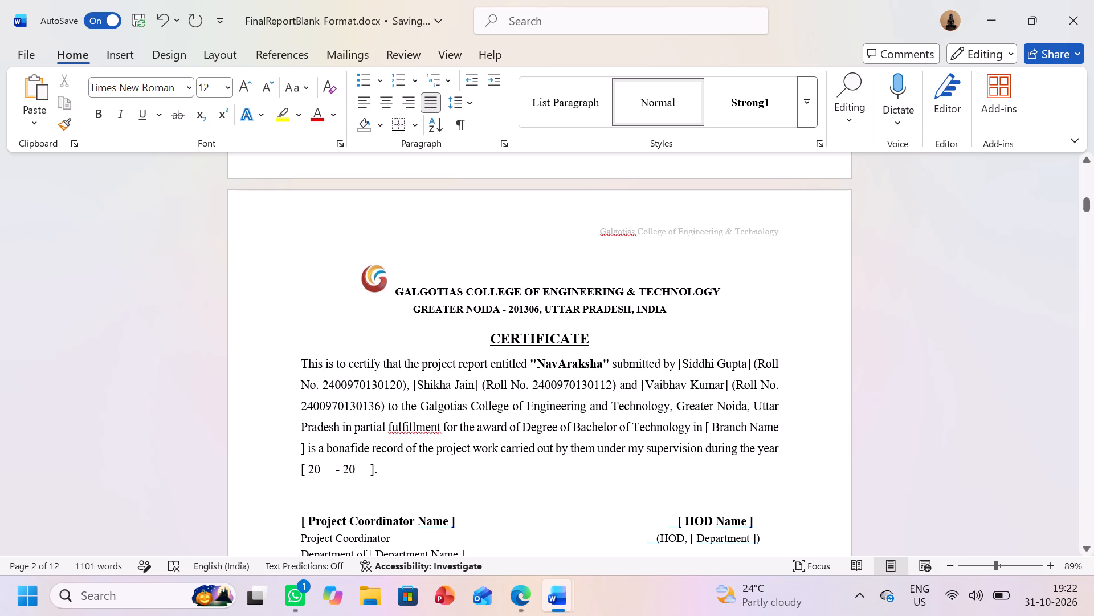
Make the first student's name inside the brackets of the Certificate paragraph bold.
left_click_drag(682, 360, 745, 369)
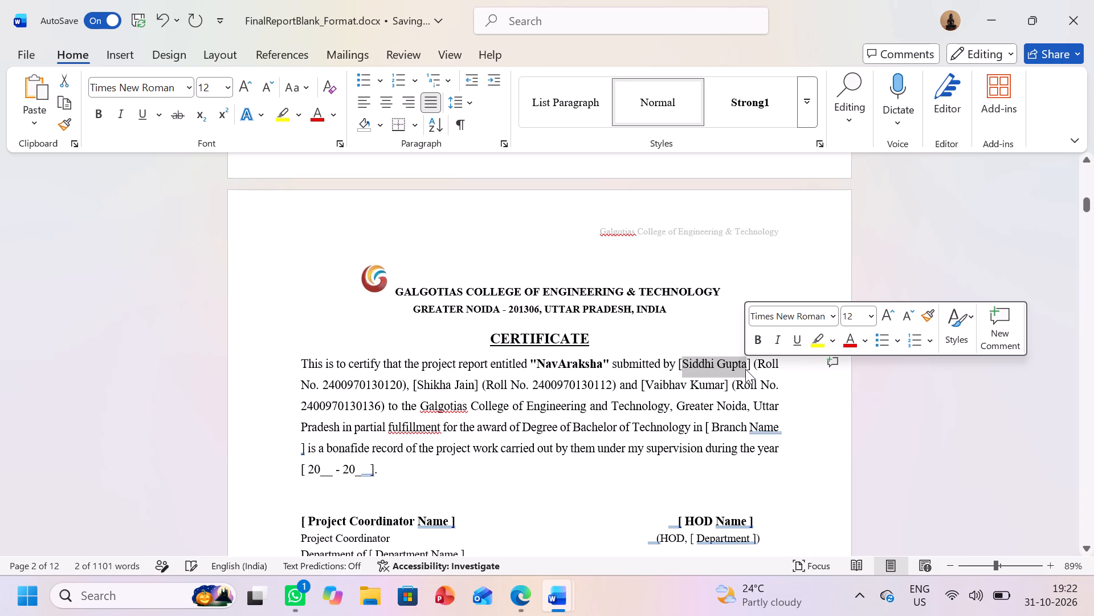
left_click(757, 341)
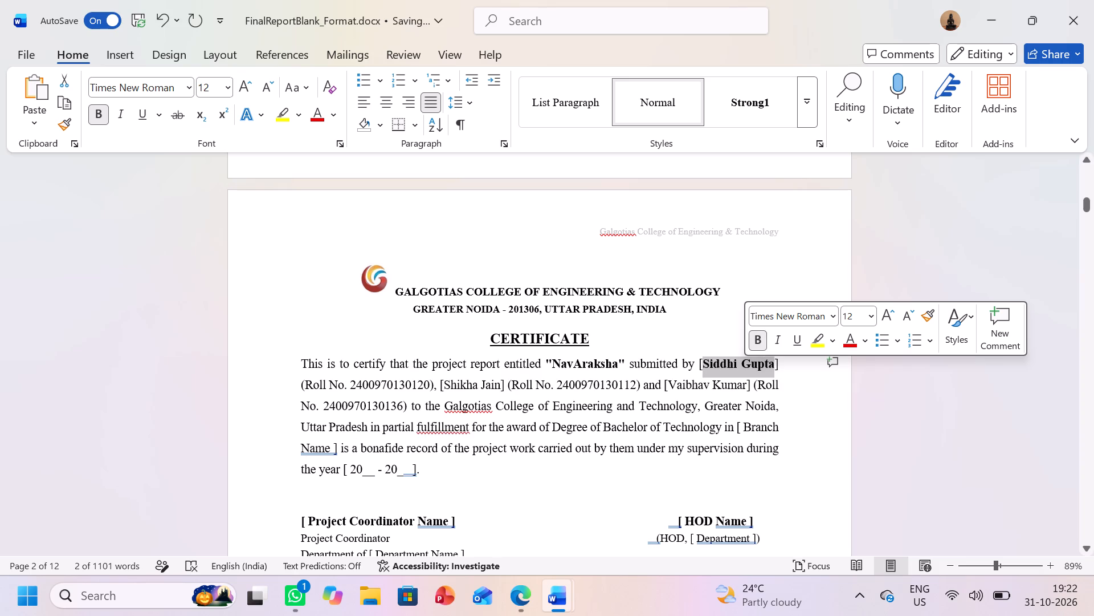
left_click(666, 347)
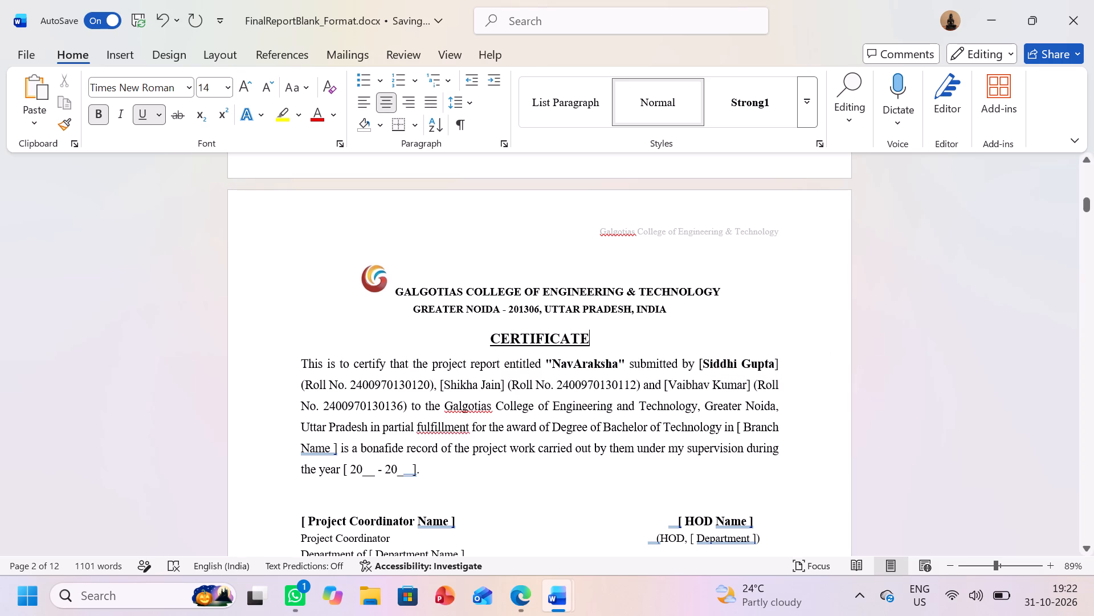
Make the first student's roll number in the Certificate paragraph bold, leaving out the "Roll No." label.
left_click_drag(348, 382, 399, 385)
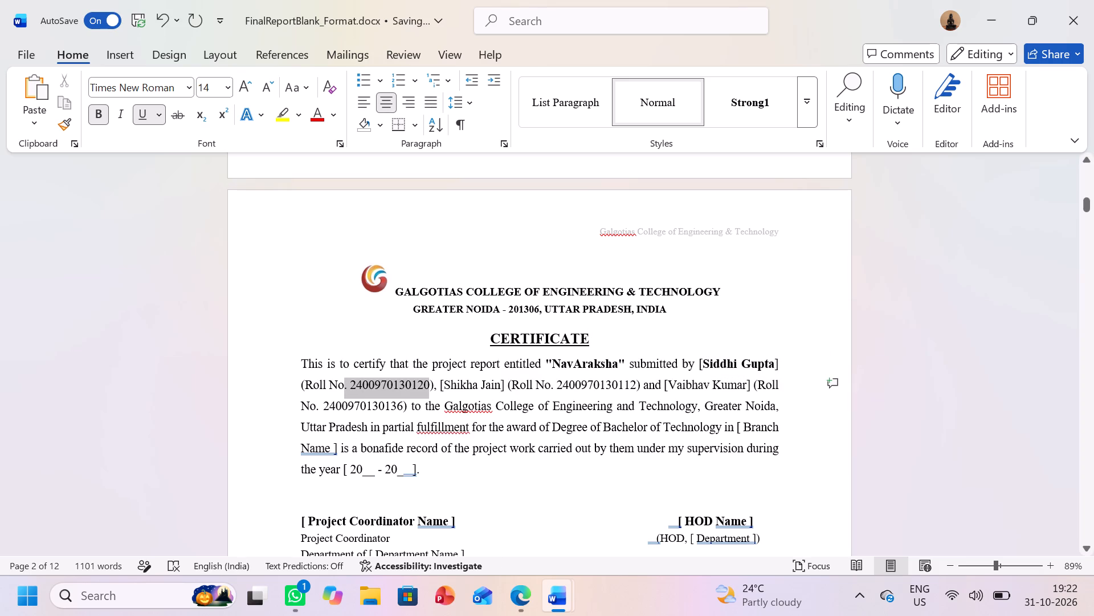
left_click_drag(399, 385, 268, 362)
left_click(268, 362)
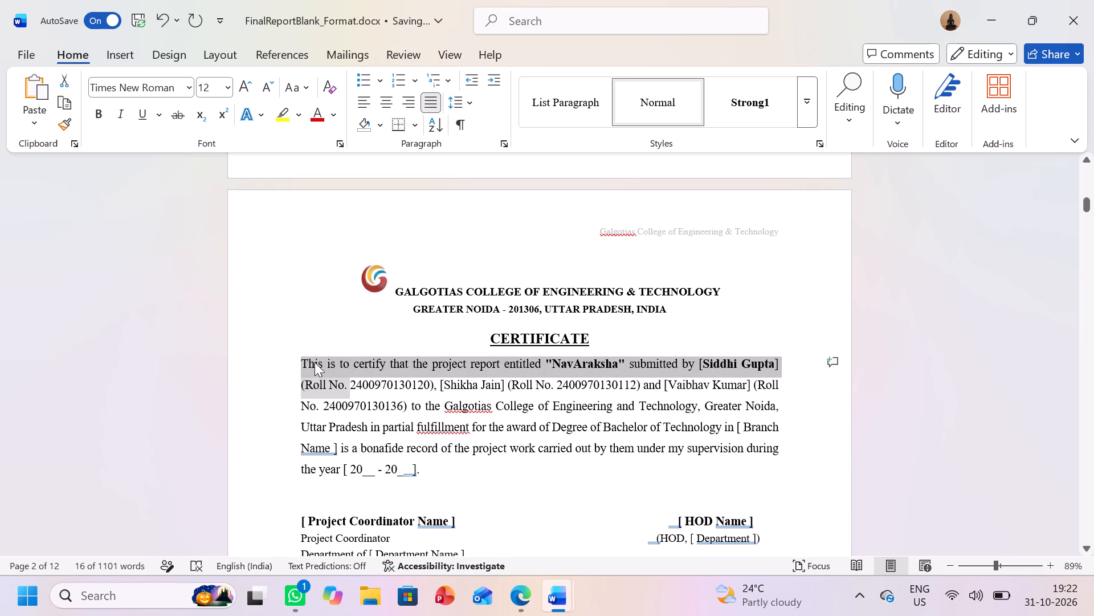
left_click(272, 355)
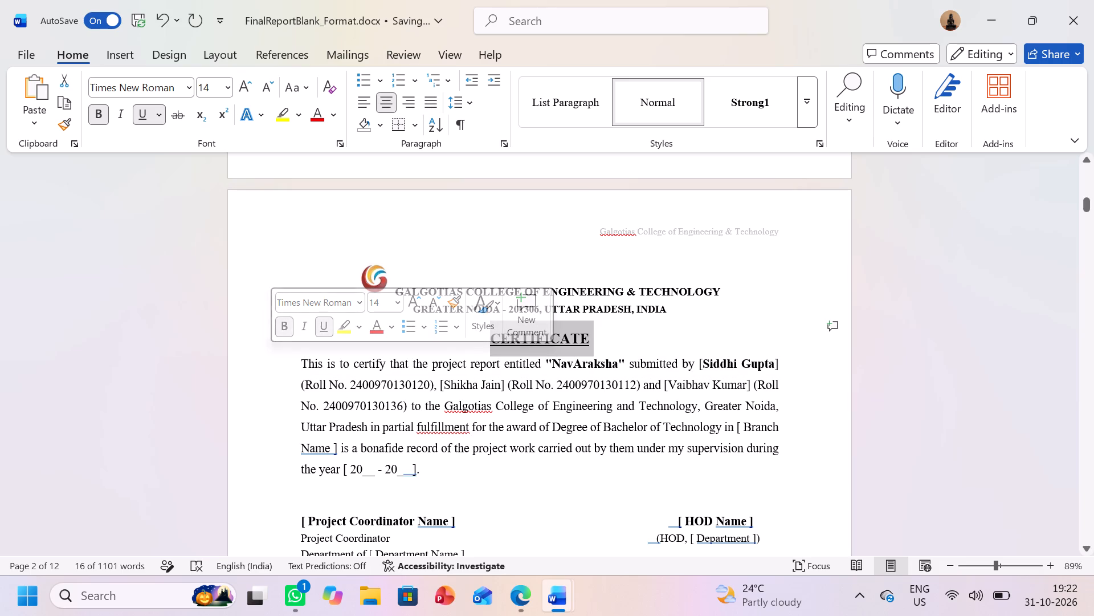
left_click_drag(428, 384, 352, 383)
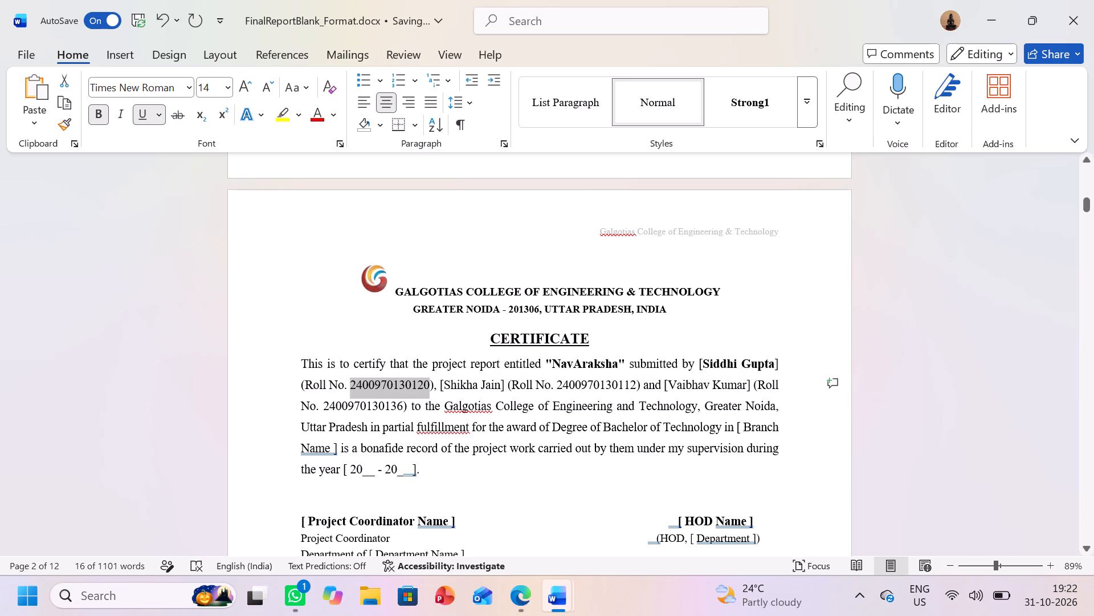
left_click(361, 355)
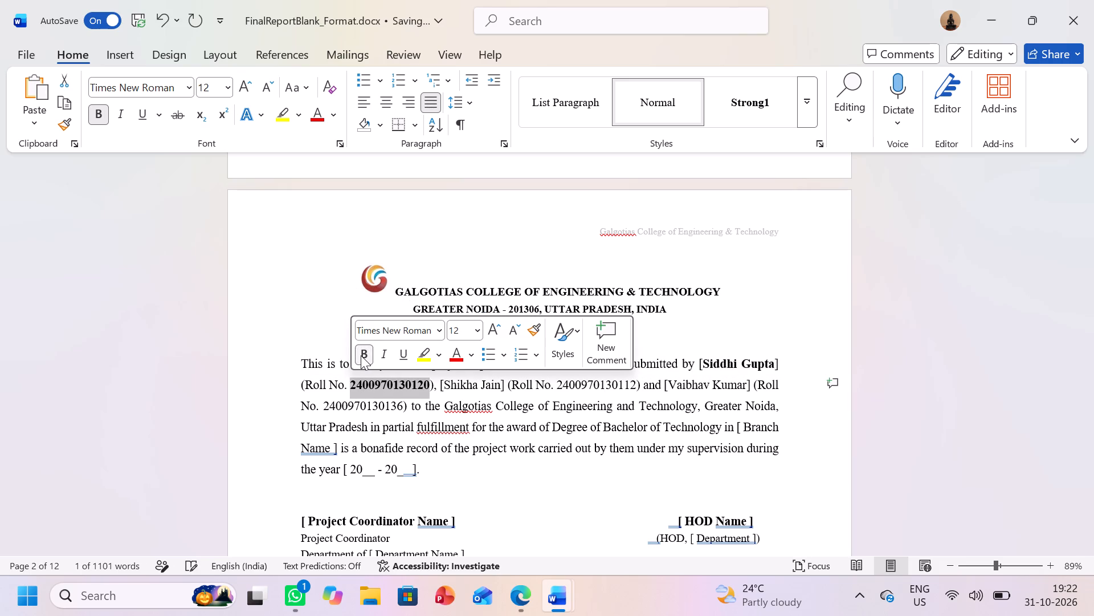
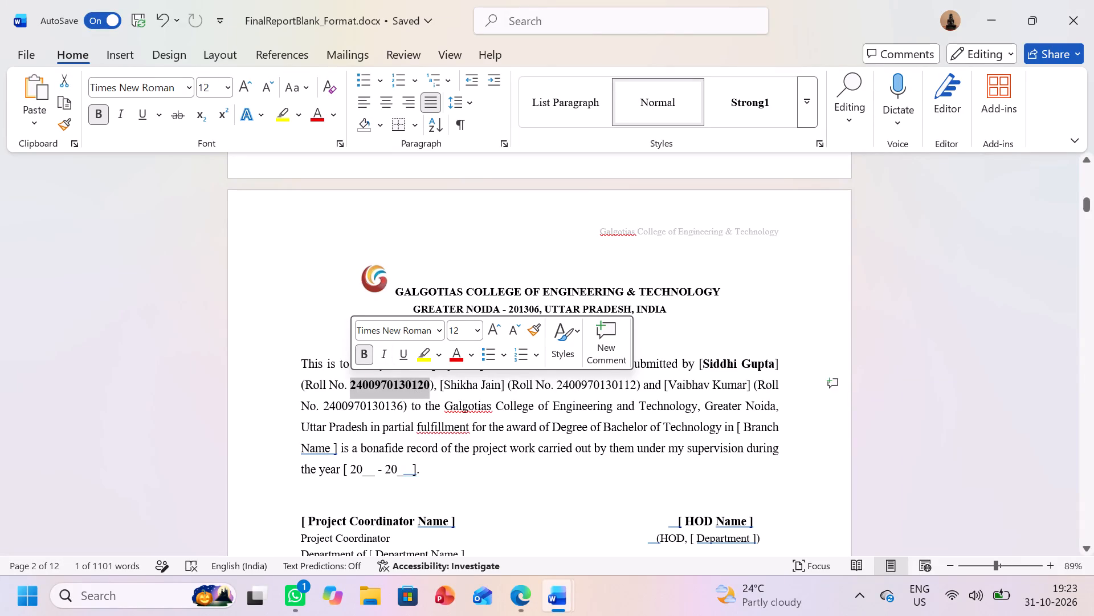
Make the second student's name and roll number in the Certificate paragraph bold, leaving out the brackets and the "Roll No." label.
left_click_drag(443, 385, 499, 385)
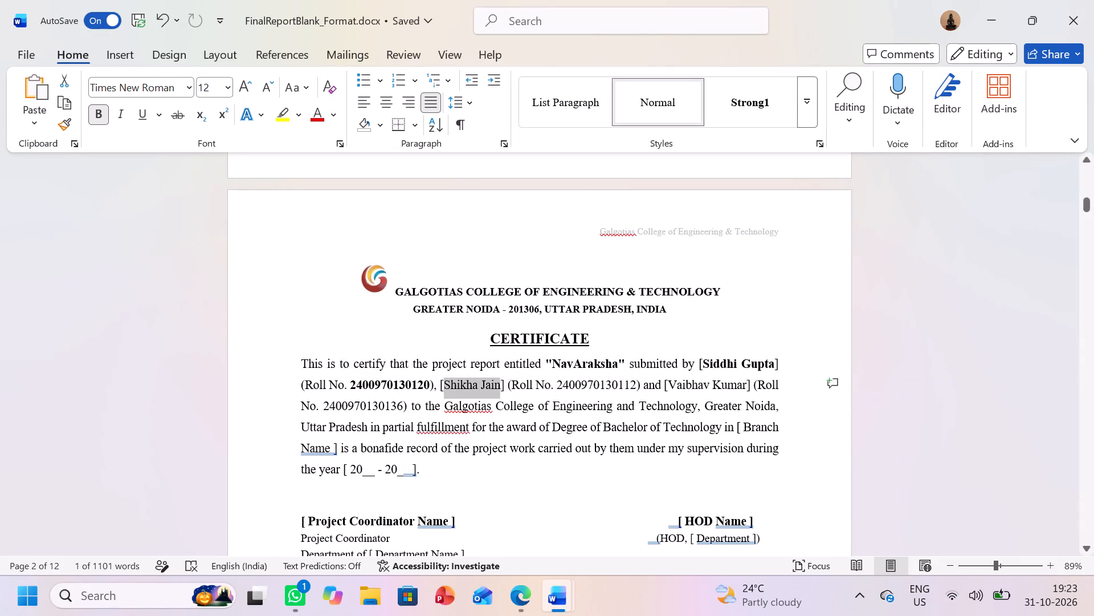
left_click_drag(499, 385, 497, 385)
left_click(503, 355)
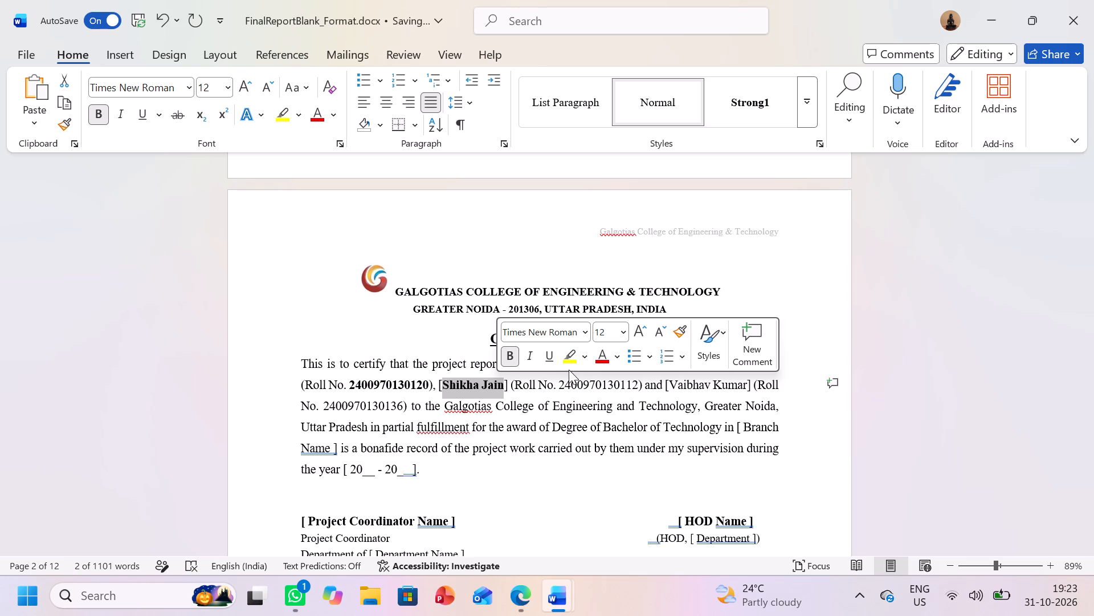
left_click_drag(558, 381, 584, 385)
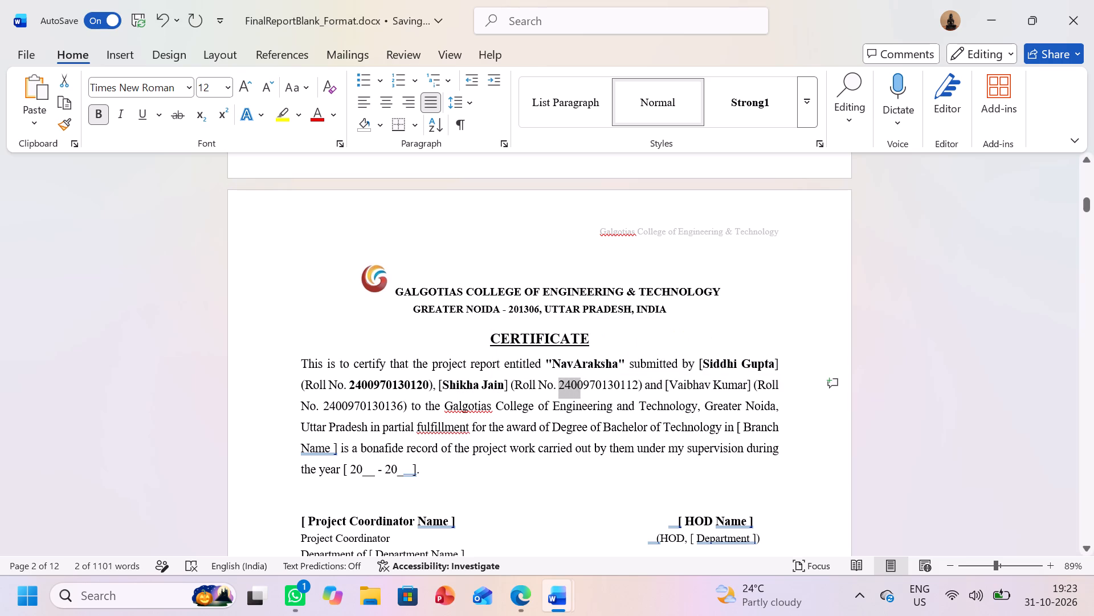
left_click_drag(584, 385, 639, 383)
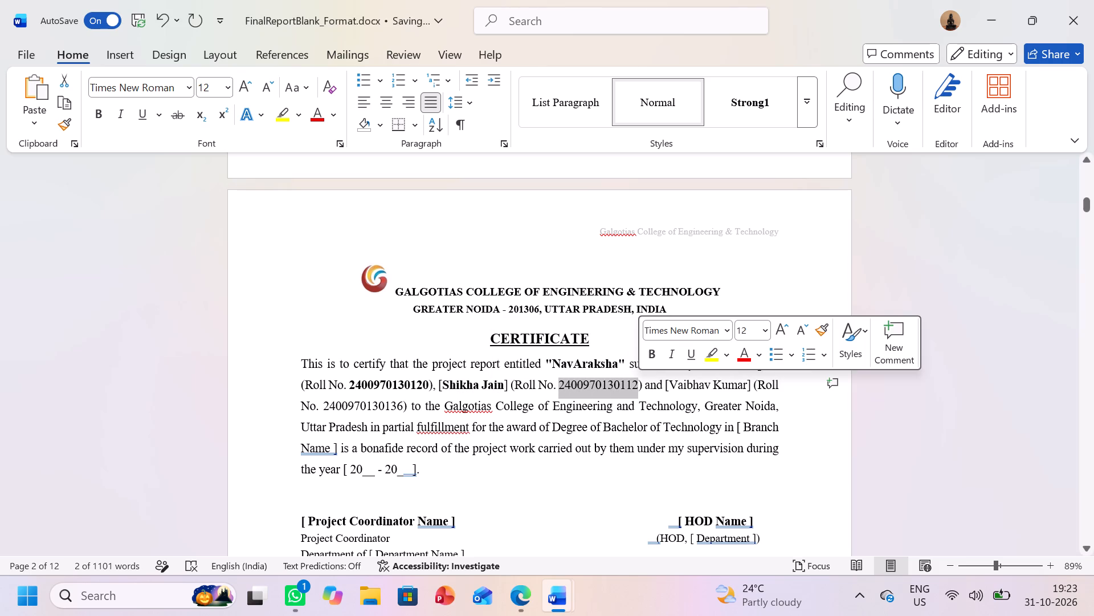
left_click(650, 360)
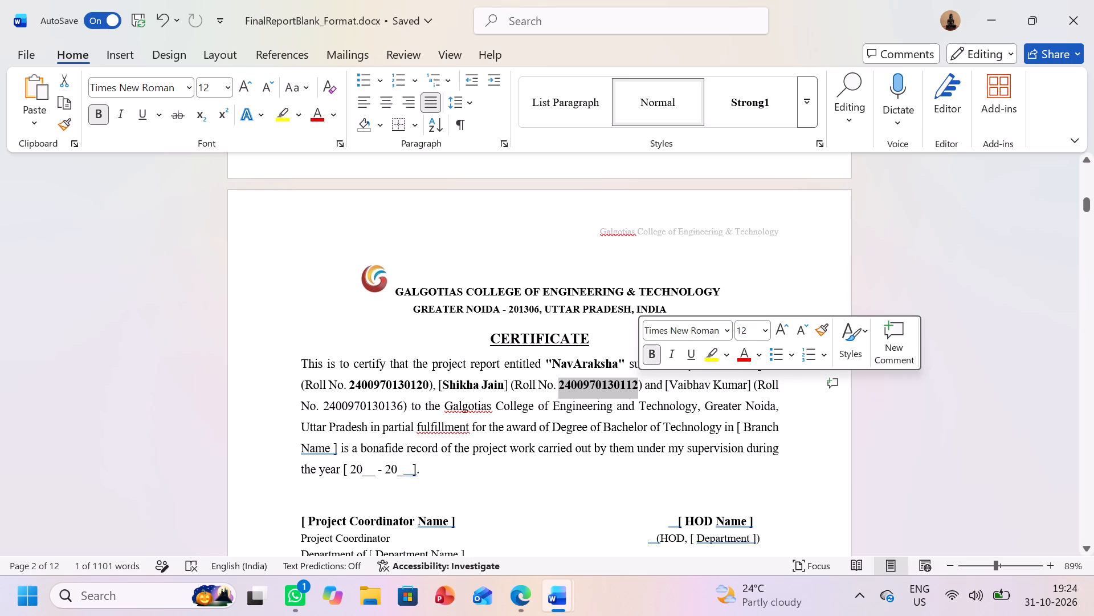
Make the third student's name and roll number in the Certificate paragraph bold, leaving out the brackets and the "Roll No." label.
left_click_drag(669, 386, 733, 387)
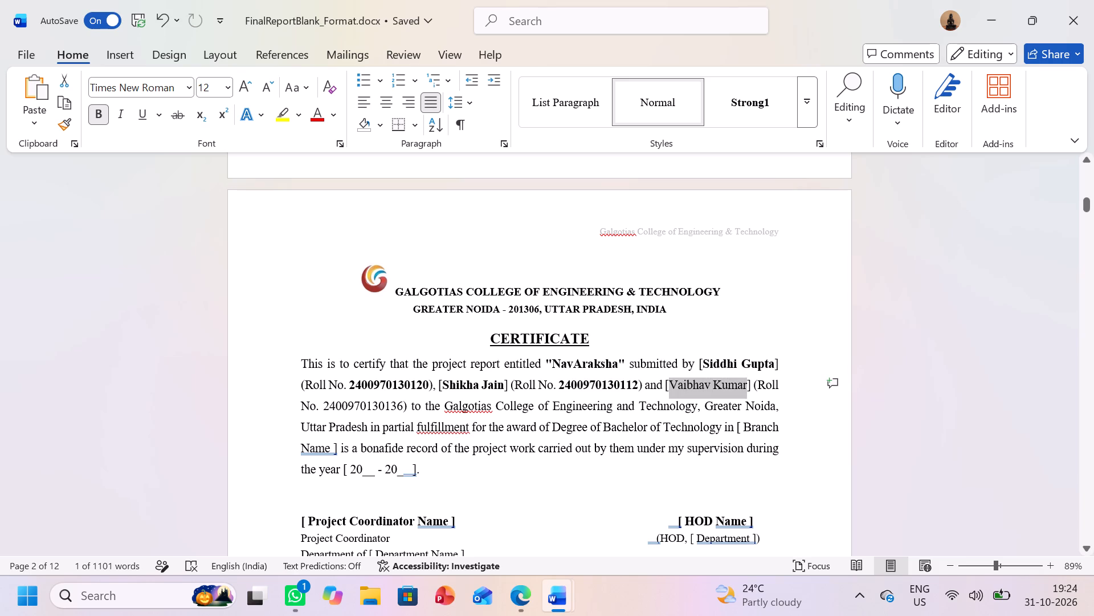
left_click_drag(733, 387, 736, 387)
left_click(743, 362)
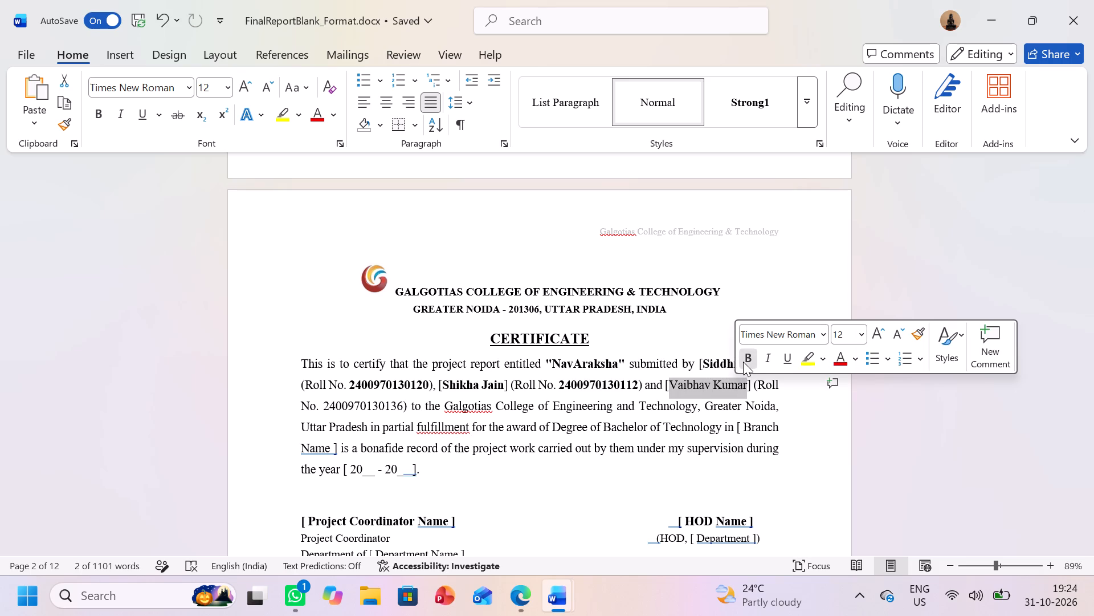
left_click_drag(353, 405, 370, 406)
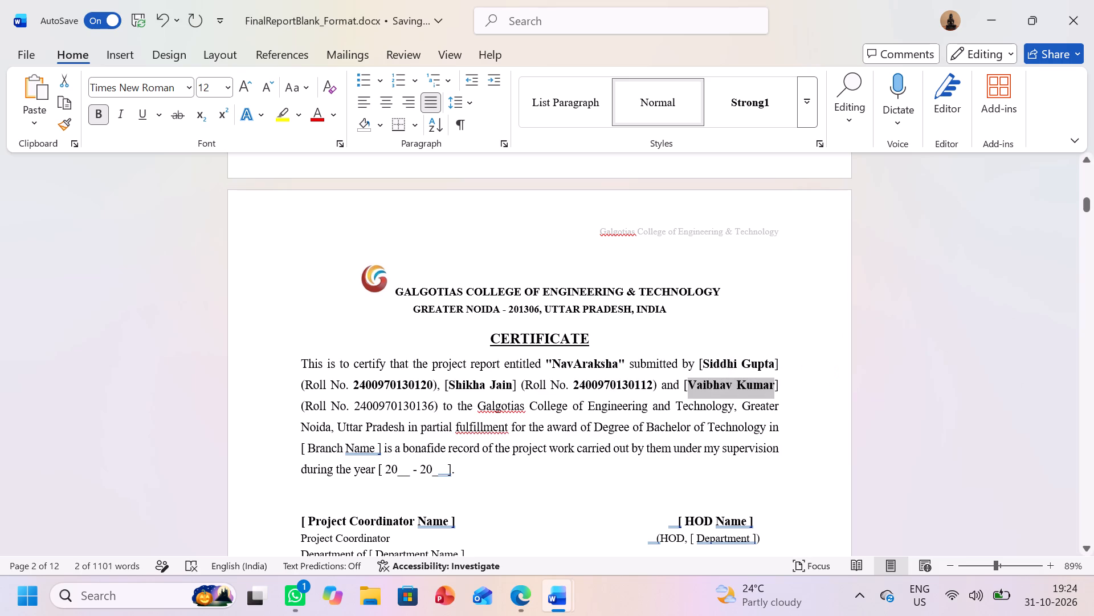
left_click_drag(370, 406, 434, 407)
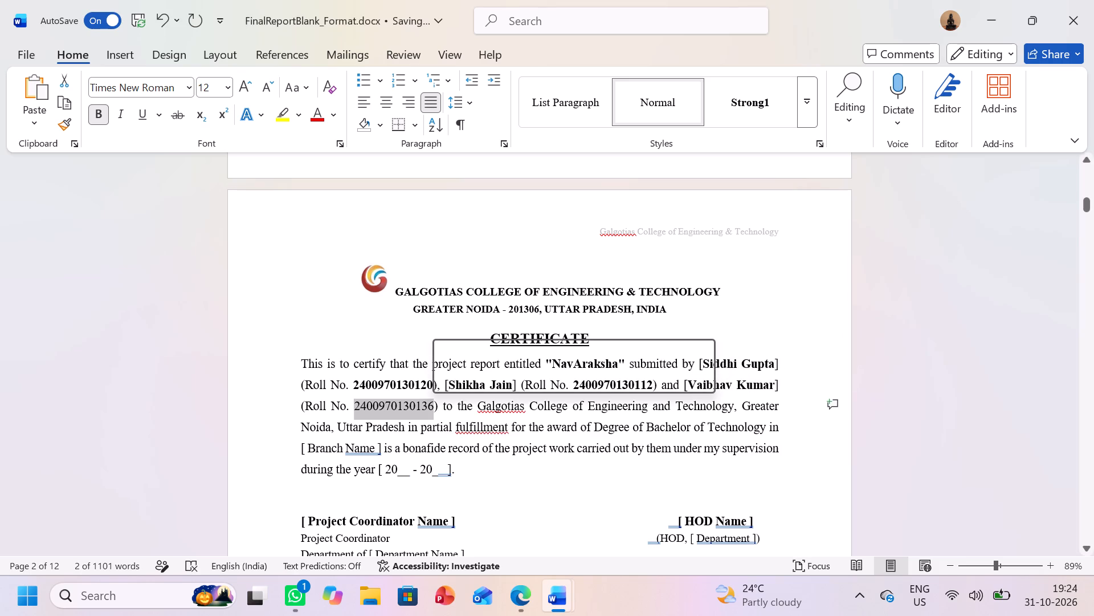
left_click(438, 383)
left_click(735, 290)
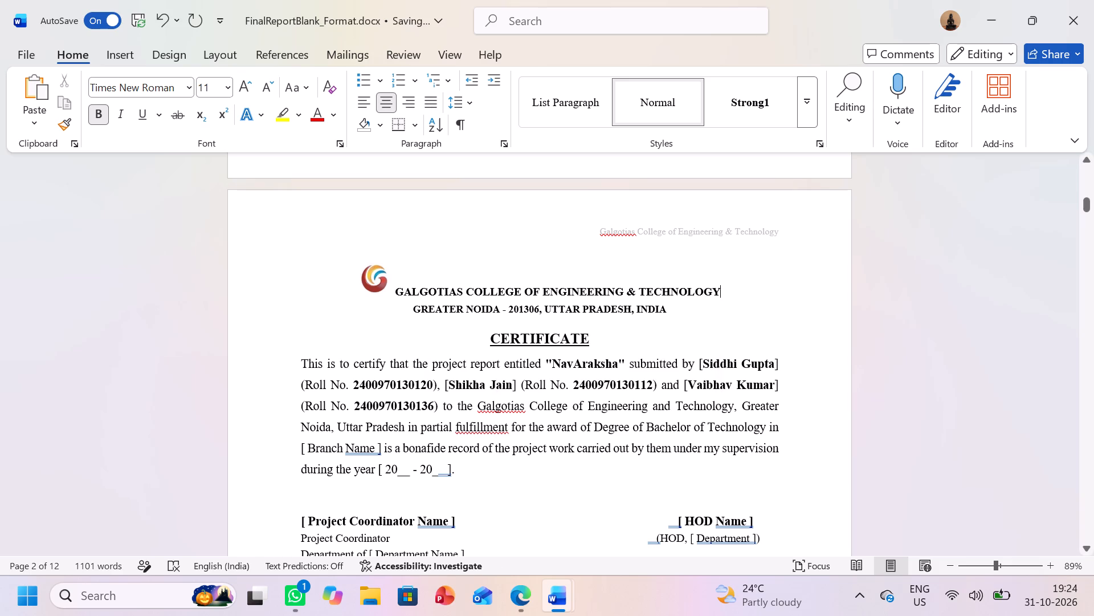
Replace the "[ Branch Name ]" placeholder in the Certificate paragraph, including its brackets, with "Information Technology".
scroll(727, 370, "down", 1)
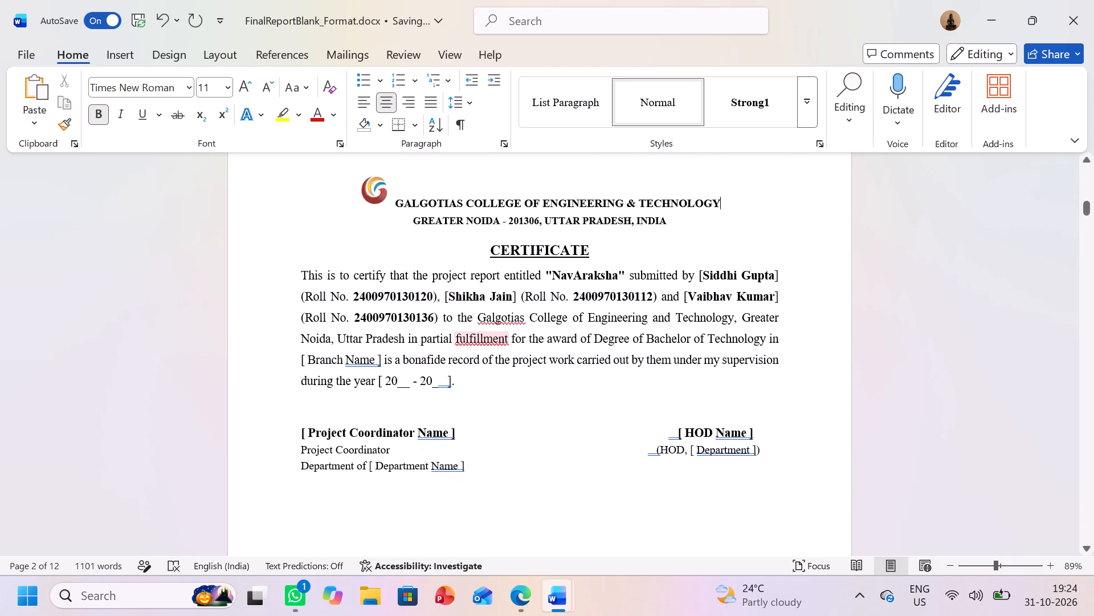
left_click(380, 356)
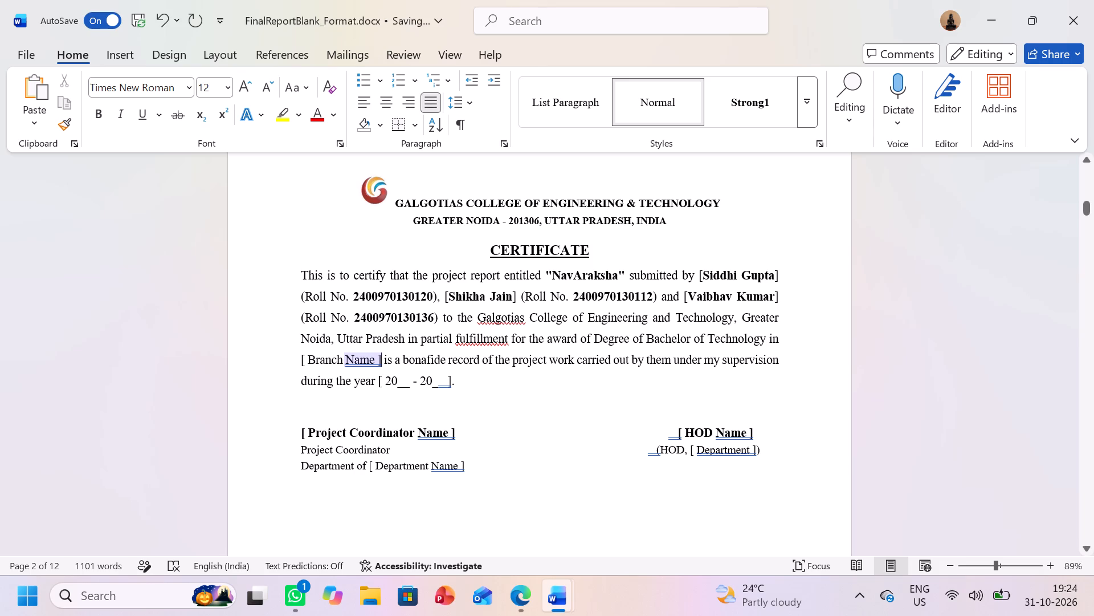
key("BackSpace")
key("BackSpace")
key("BackSpace")
key("BackSpace")
key("BackSpace")
key("BackSpace")
key("BackSpace")
key("BackSpace")
key("BackSpace")
key("BackSpace")
key("BackSpace")
key("BackSpace")
key("BackSpace")
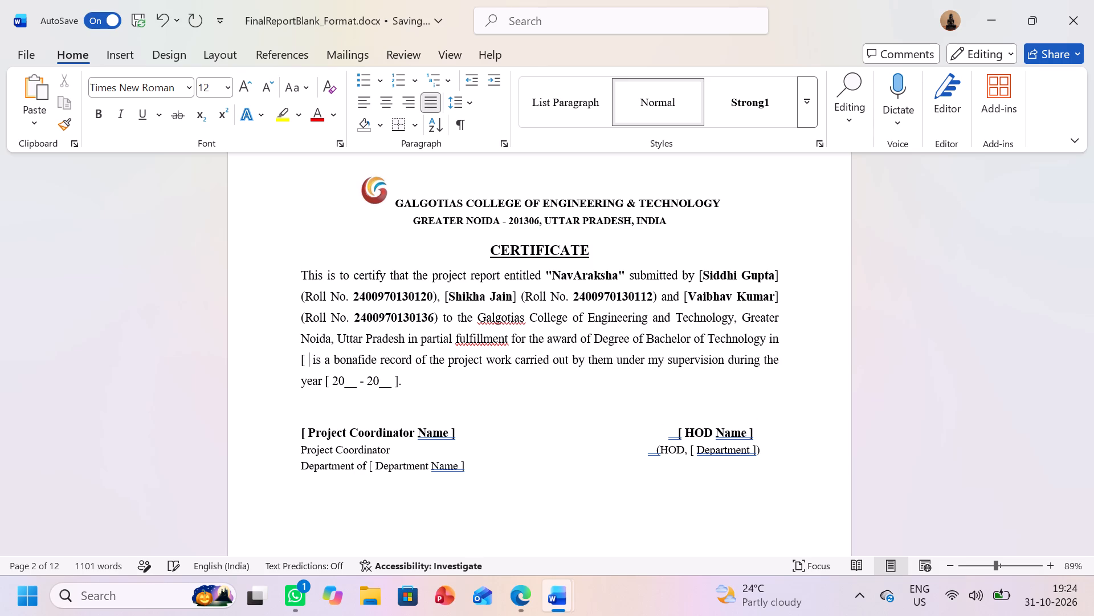
key("BackSpace")
key("BackSpace")
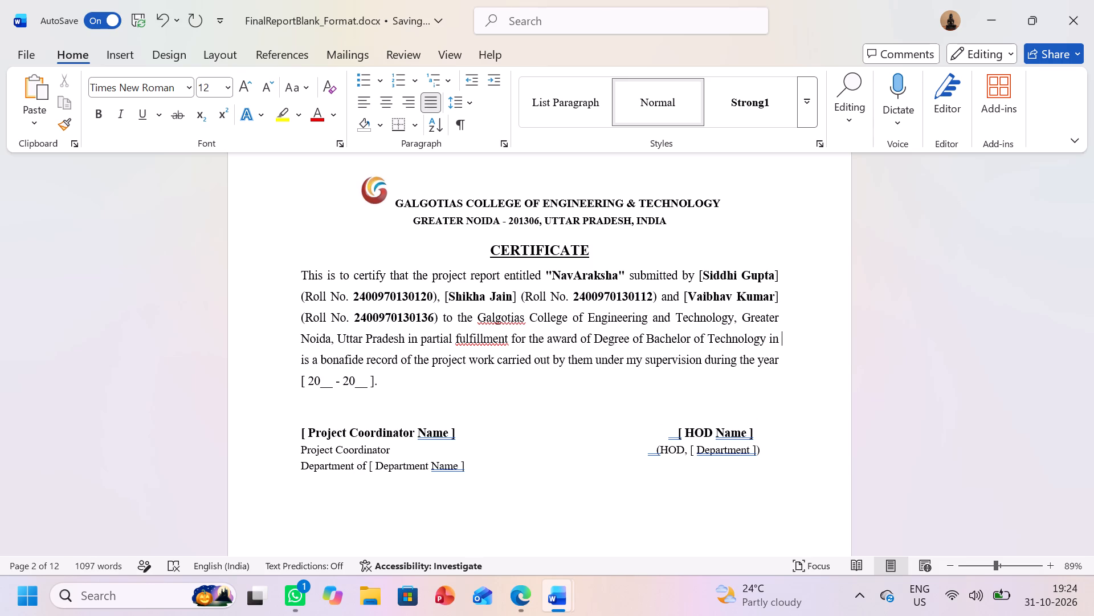
key("t")
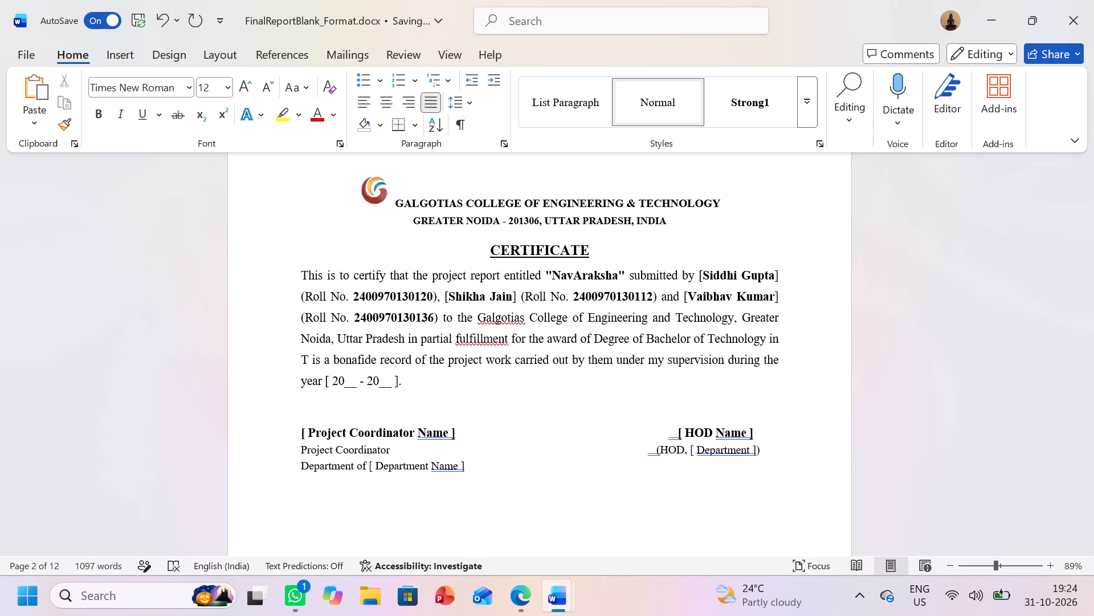
key("BackSpace")
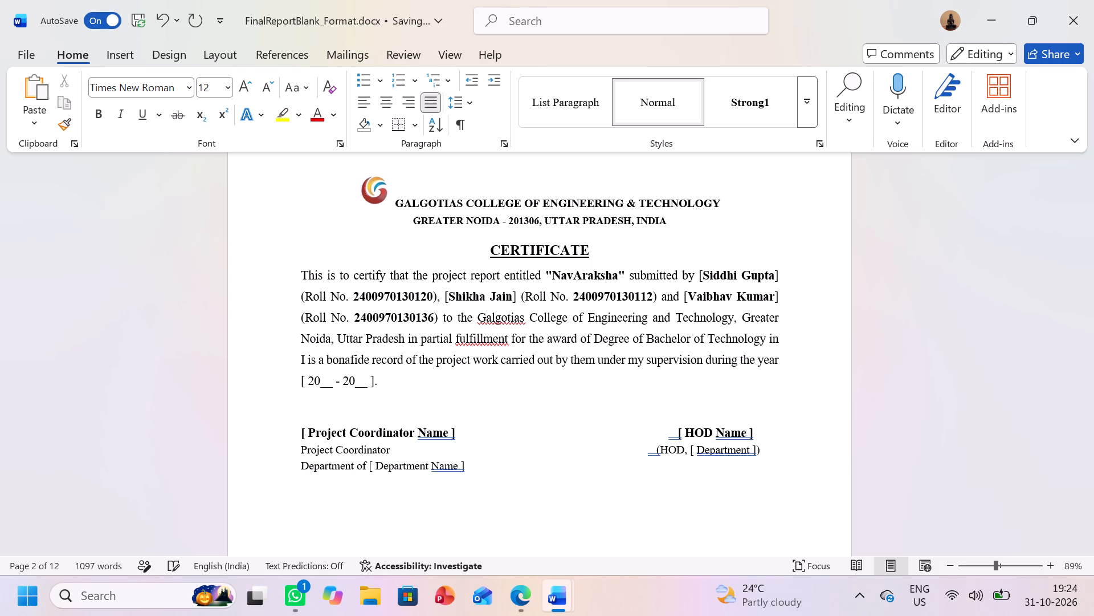
type("nfi")
key("BackSpace")
type("ormation")
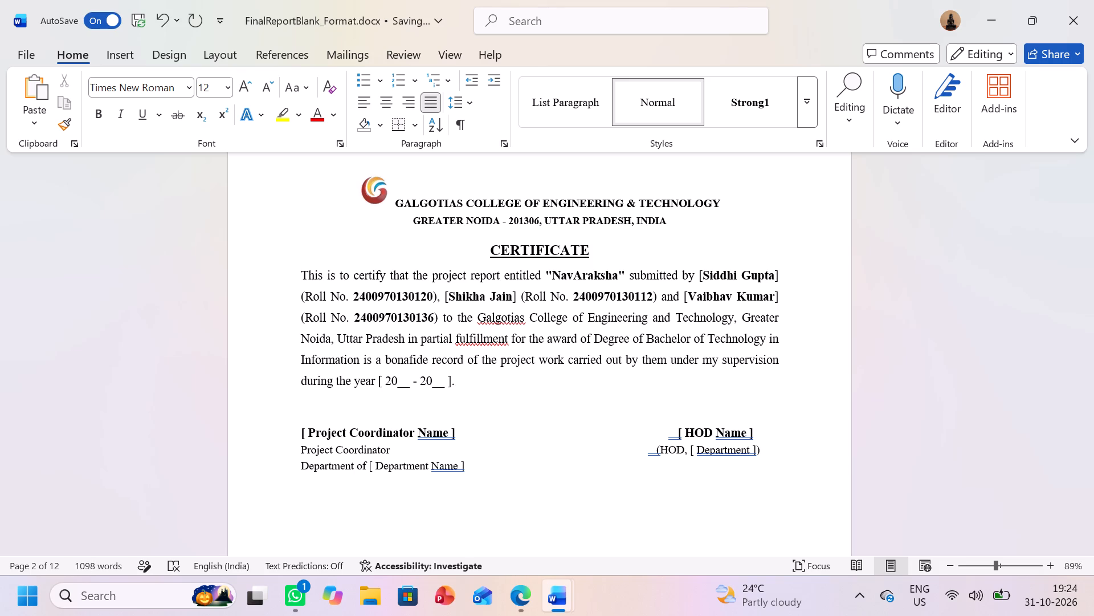
key("space")
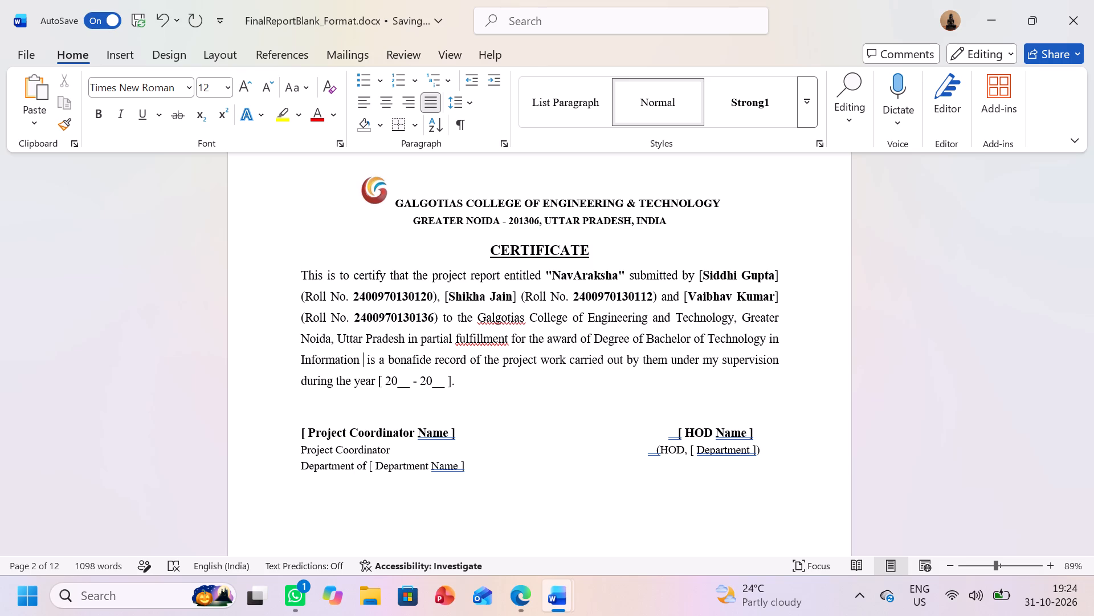
key("t")
type("echnology")
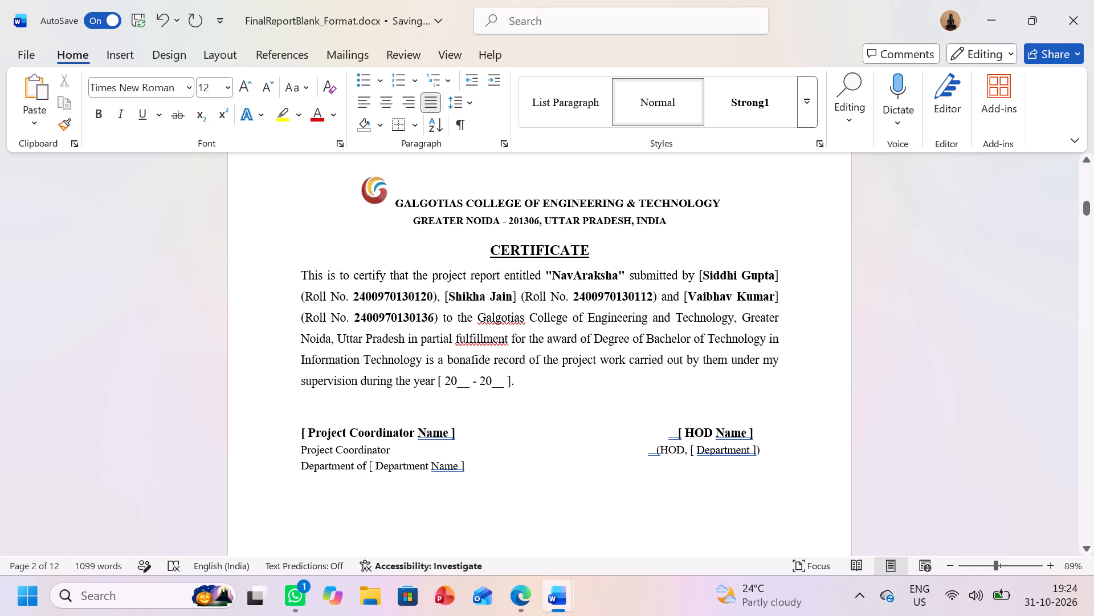
Make the branch name "Information Technology" in the Certificate paragraph bold.
left_click_drag(298, 351, 408, 359)
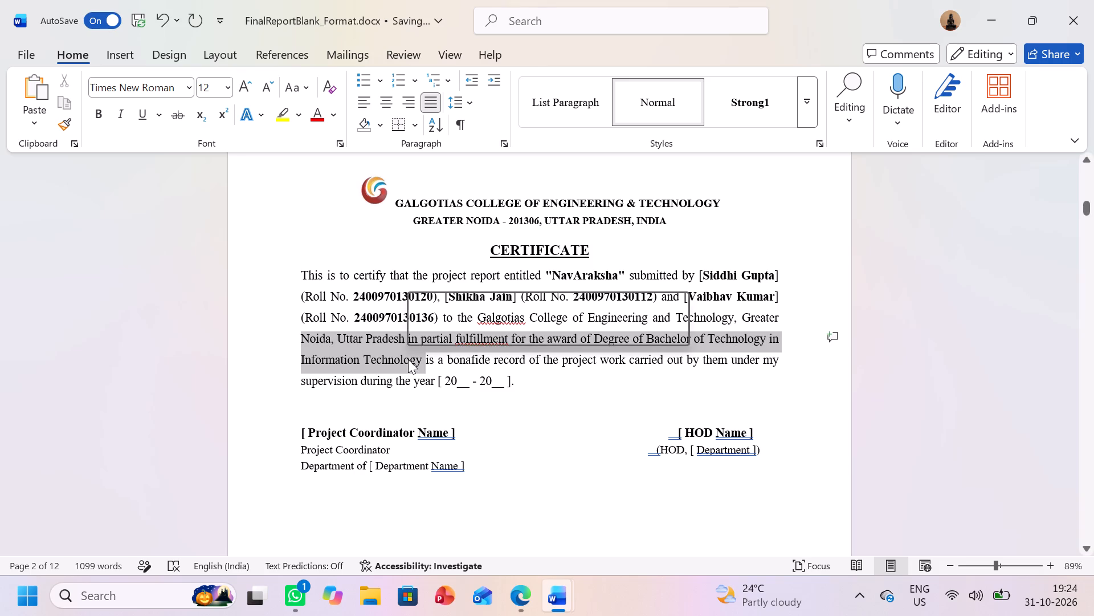
left_click(466, 410)
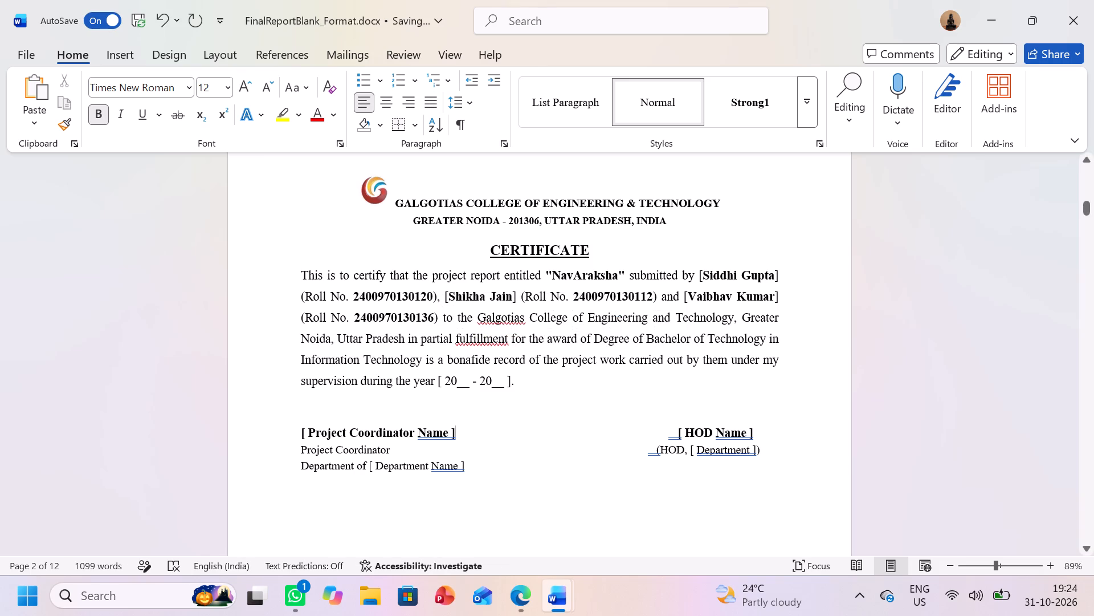
left_click_drag(423, 359, 381, 359)
left_click_drag(381, 359, 309, 361)
left_click(318, 327)
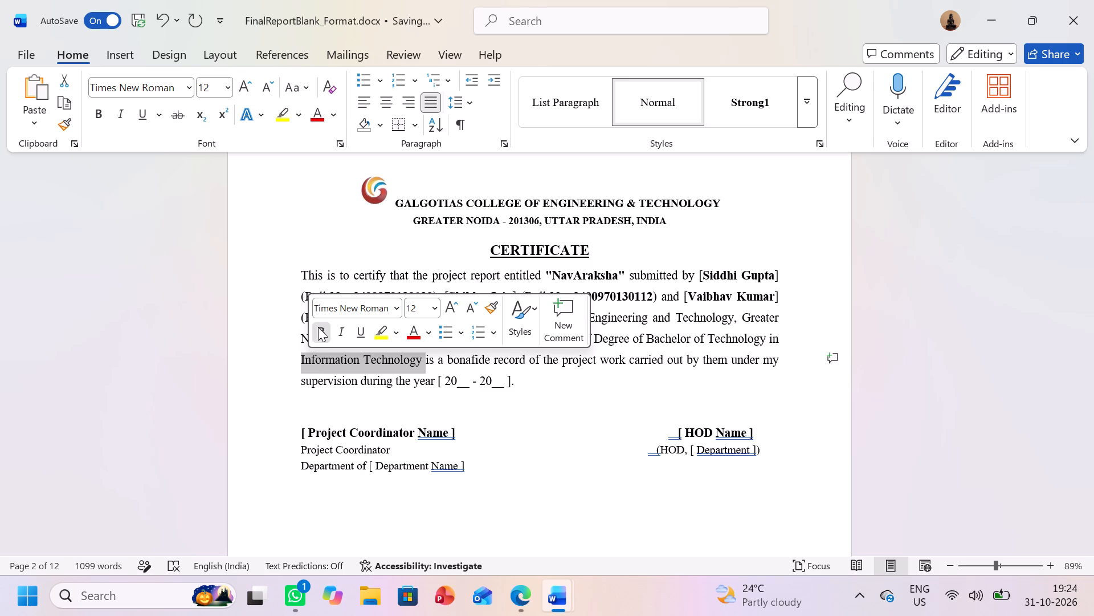
left_click(514, 423)
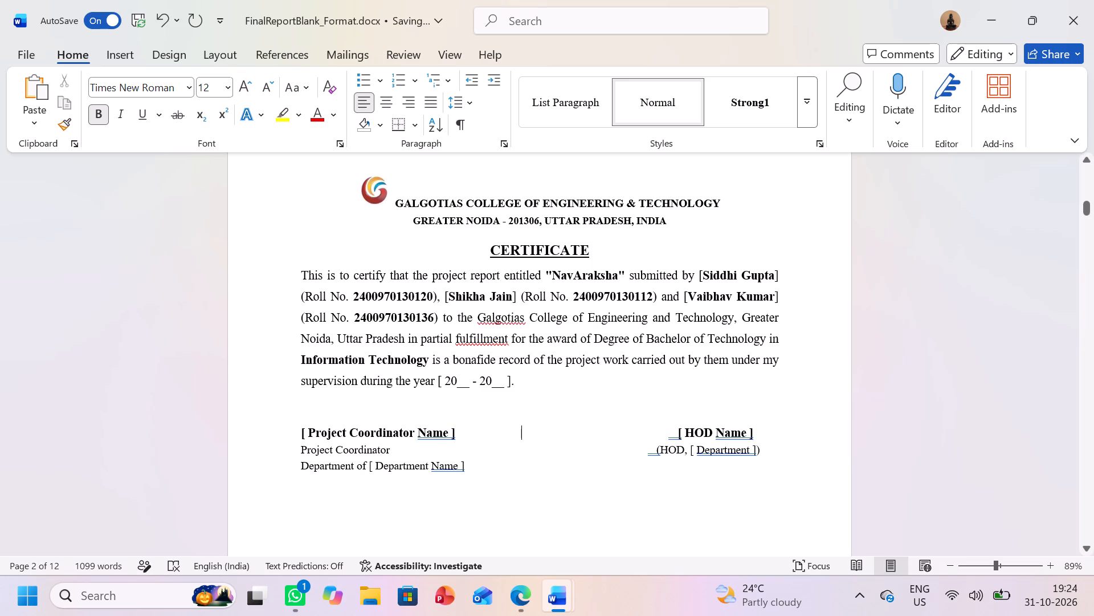
Fill in the blank years at the end of the Certificate paragraph so the bracketed period reads "2026 - 2027".
left_click(471, 382)
key("BackSpace")
key("BackSpace")
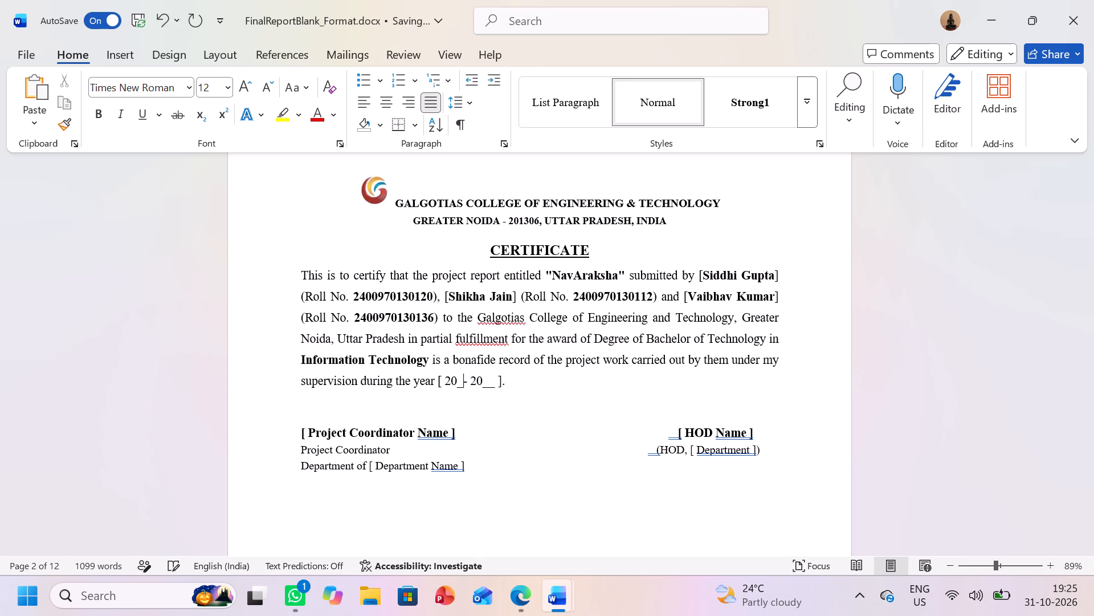
key("BackSpace")
key("2")
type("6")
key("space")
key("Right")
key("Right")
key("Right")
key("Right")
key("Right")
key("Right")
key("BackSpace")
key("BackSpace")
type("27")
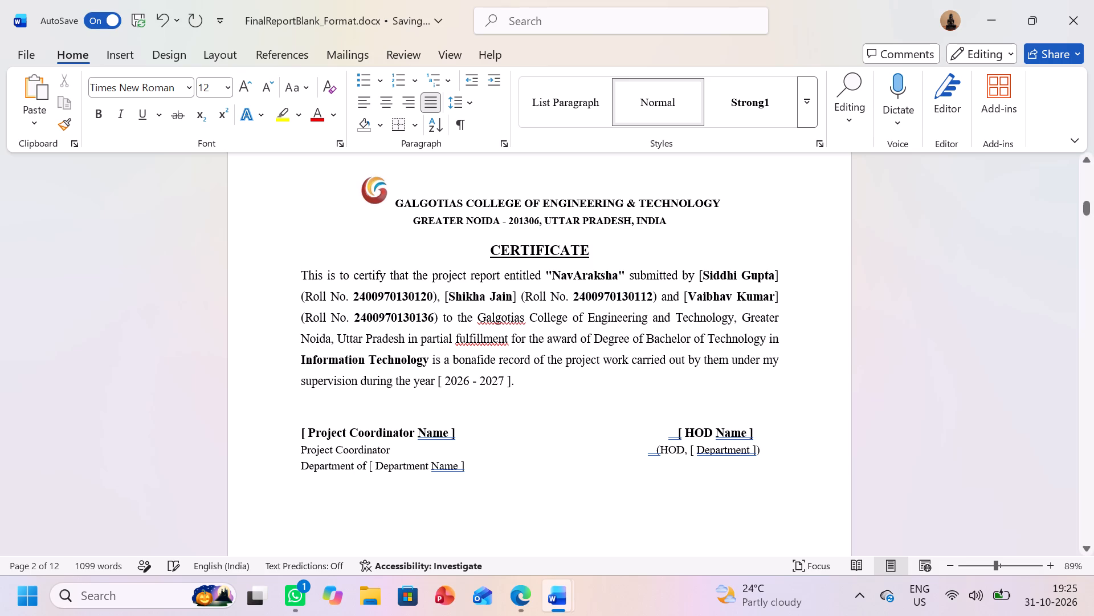
left_click(519, 376)
Remove the square brackets and their inner spaces around the period "2026 - 2027" at the end of the Certificate paragraph.
key("Left")
key("BackSpace")
key("BackSpace")
key("Left")
key("Left")
key("Left")
key("Left")
key("Left")
key("Left")
key("Left")
key("Left")
key("Left")
key("Left")
key("Left")
key("Left")
key("Left")
key("Right")
key("BackSpace")
key("BackSpace")
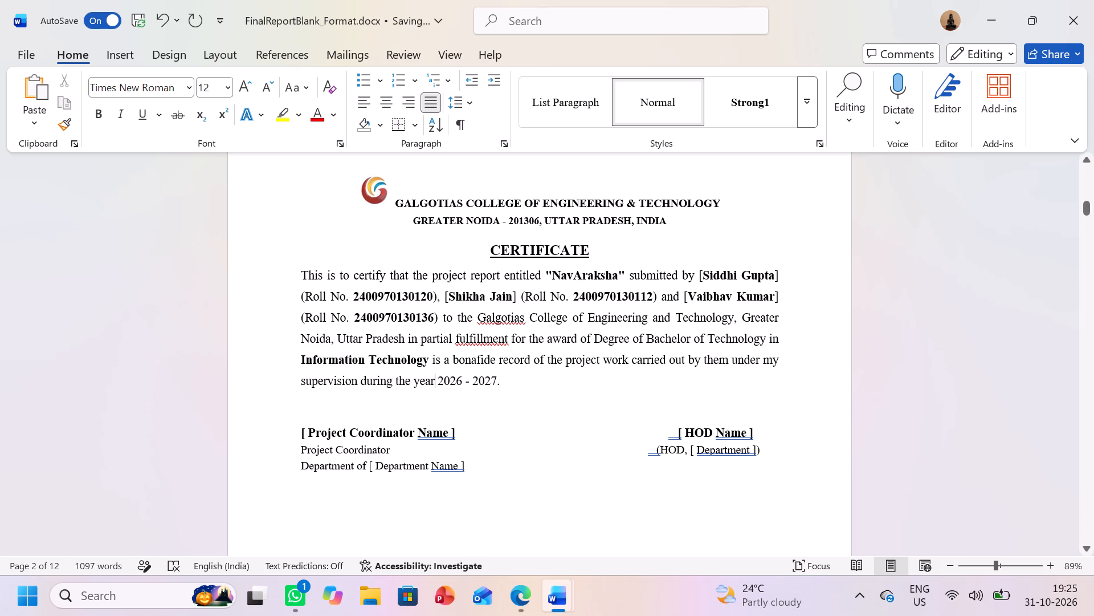
Make the period "2026 - 2027" at the end of the Certificate paragraph bold.
left_click_drag(440, 378, 485, 379)
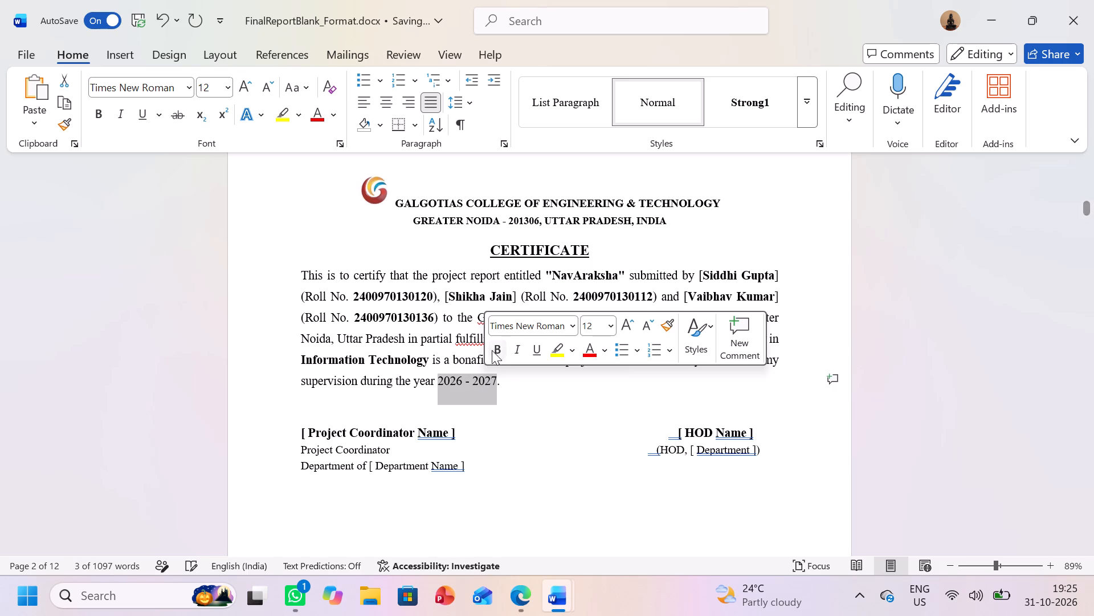
left_click(492, 344)
left_click(519, 437)
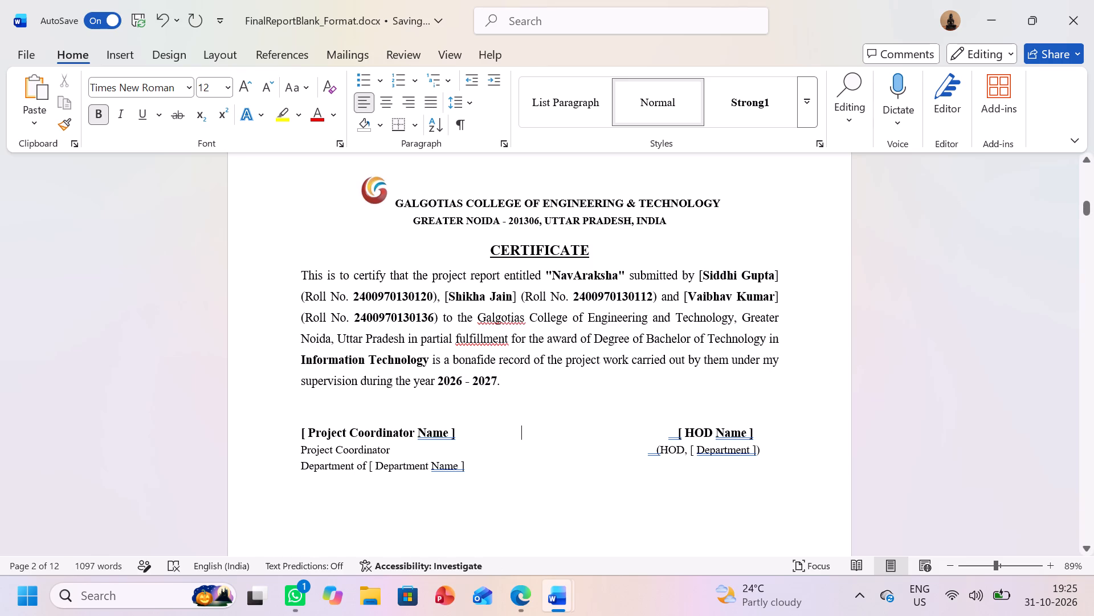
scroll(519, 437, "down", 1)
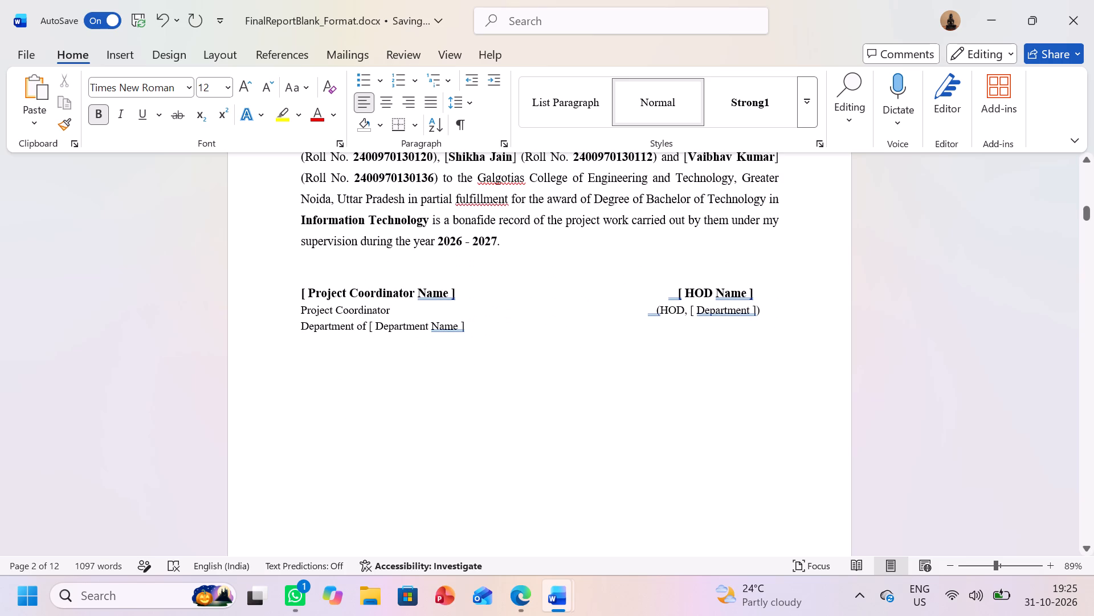
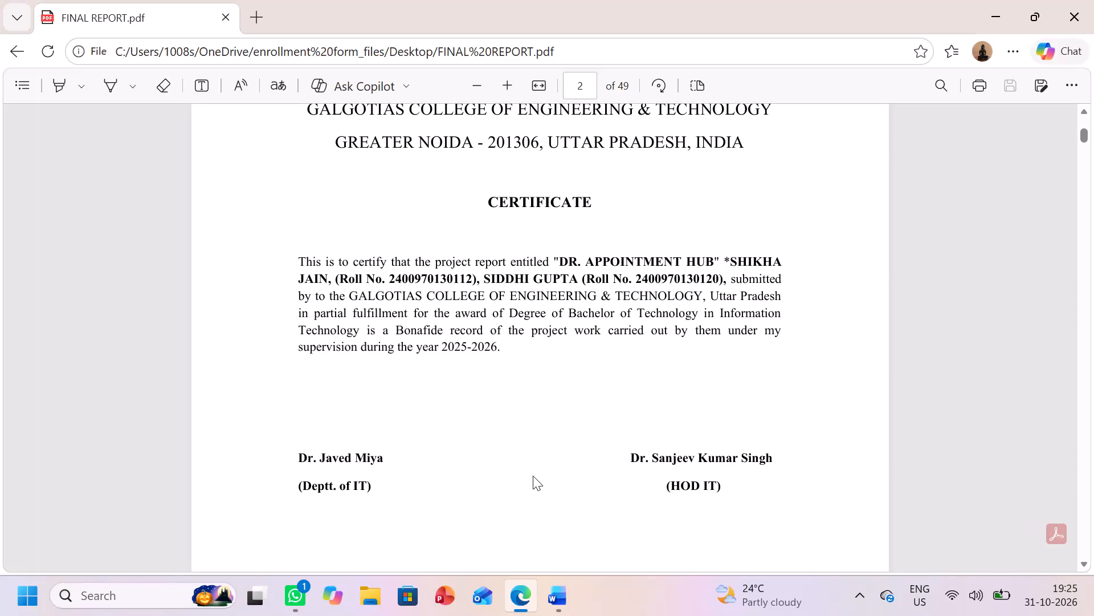
Switch from the reference PDF to the blank-format report in Word and clear the "[ Project Coordinator Name ]" placeholder, including its brackets, below the Certificate paragraph.
scroll(533, 476, "down", 1)
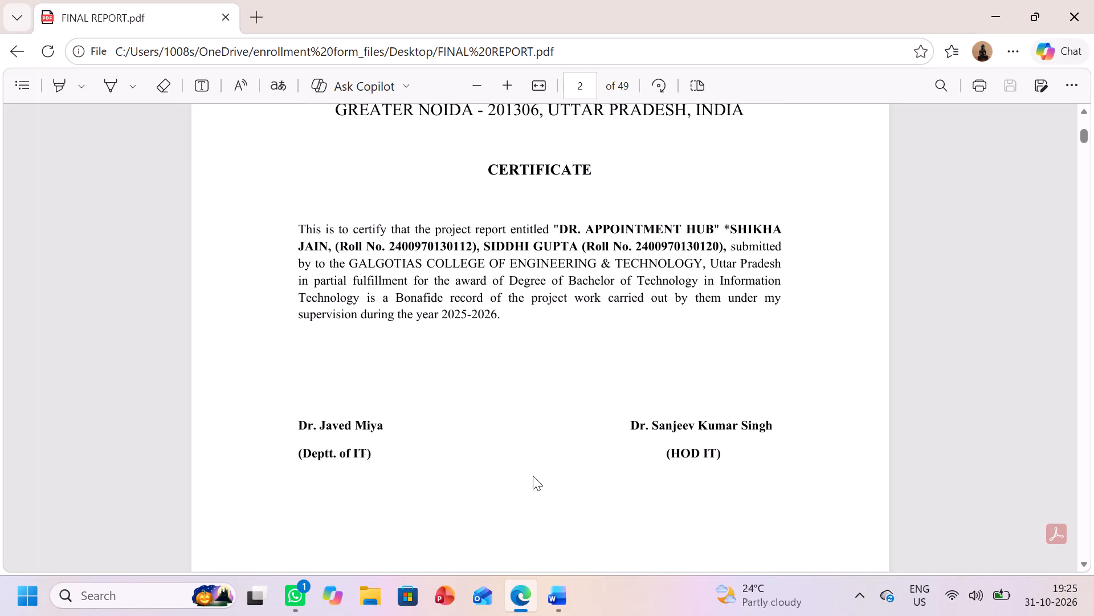
left_click(557, 588)
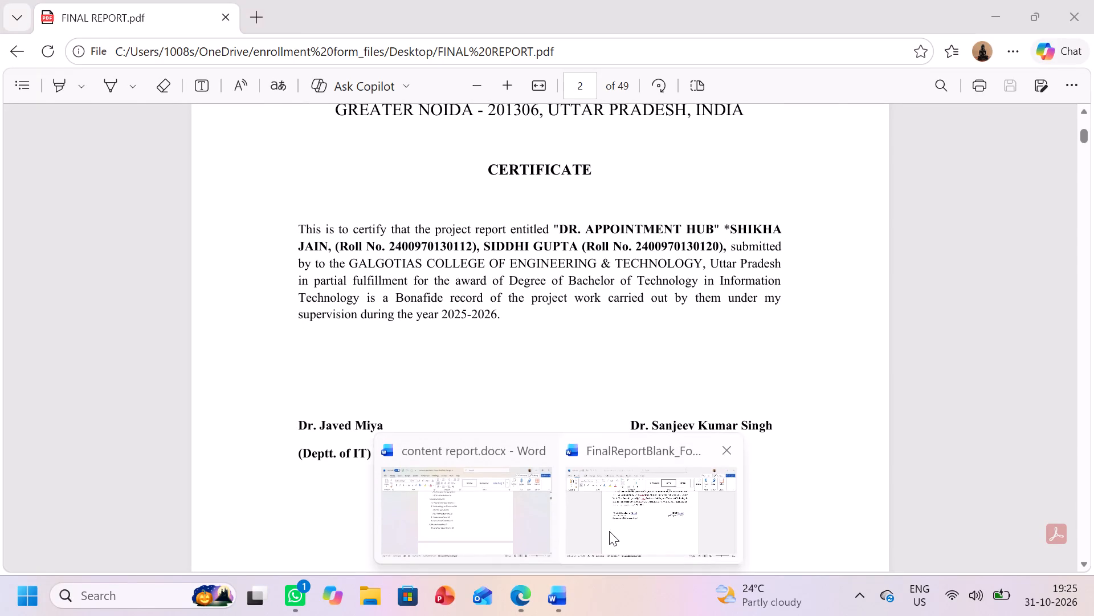
left_click(611, 529)
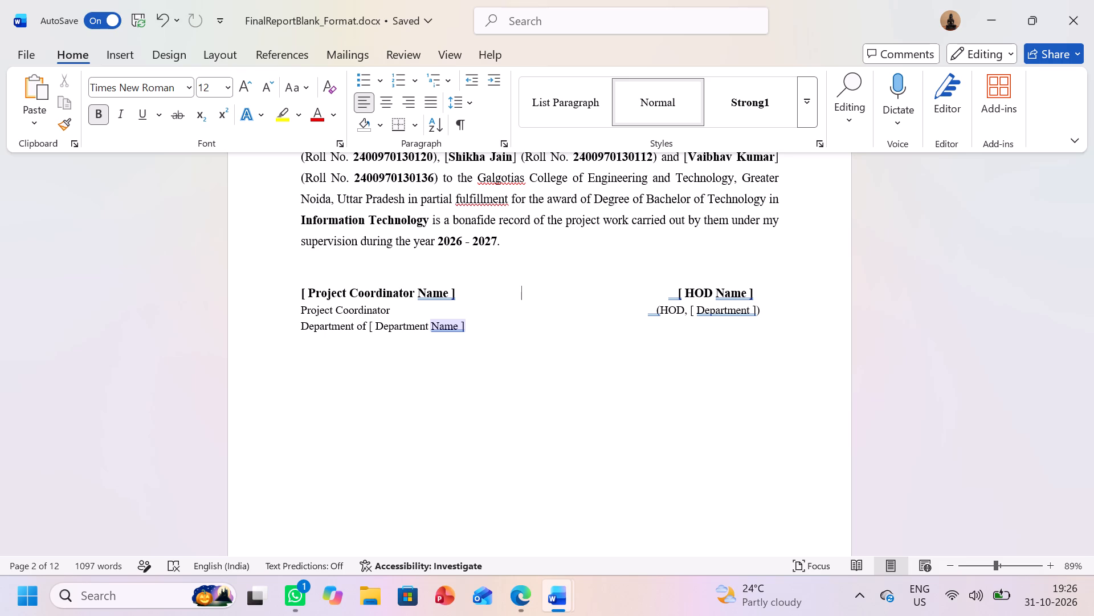
left_click(460, 294)
key("BackSpace")
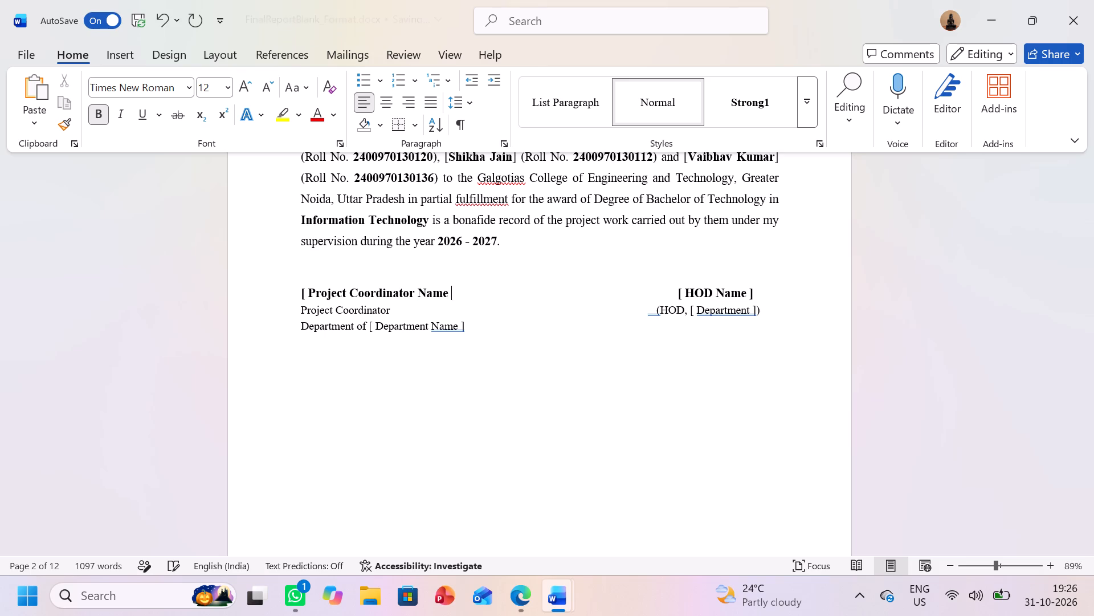
key("BackSpace")
key("BackSpace")
key("BackSpace")
key("BackSpace")
key("BackSpace")
key("BackSpace")
key("BackSpace")
key("BackSpace")
key("BackSpace")
key("BackSpace")
key("BackSpace")
key("BackSpace")
key("BackSpace")
key("BackSpace")
key("BackSpace")
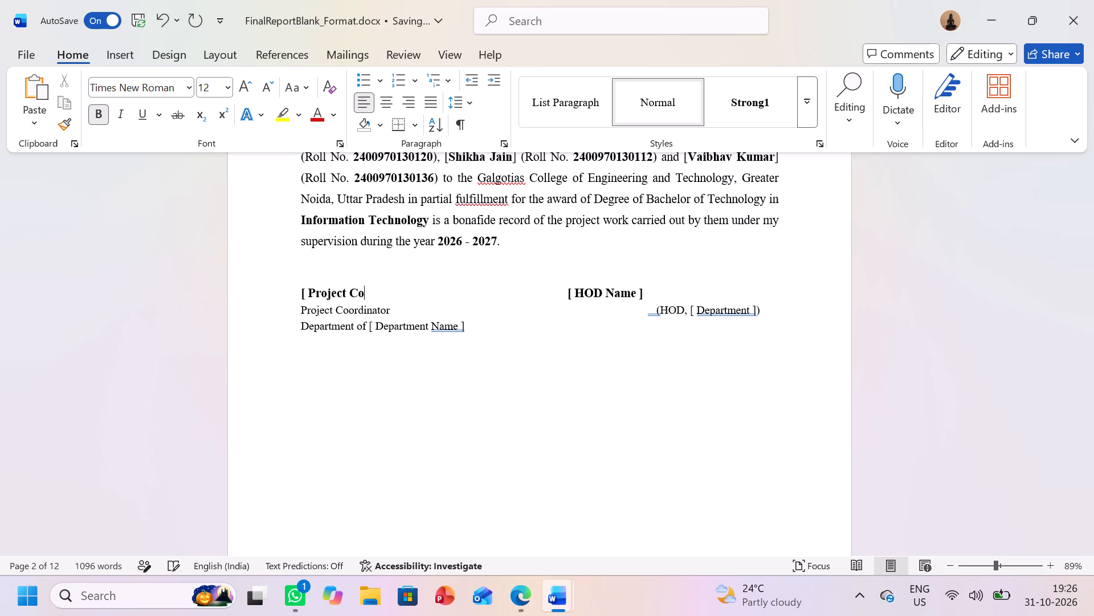
key("BackSpace")
key("BackSpace")
key("BackSpace")
key("BackSpace")
key("BackSpace")
key("BackSpace")
key("BackSpace")
key("BackSpace")
key("BackSpace")
key("BackSpace")
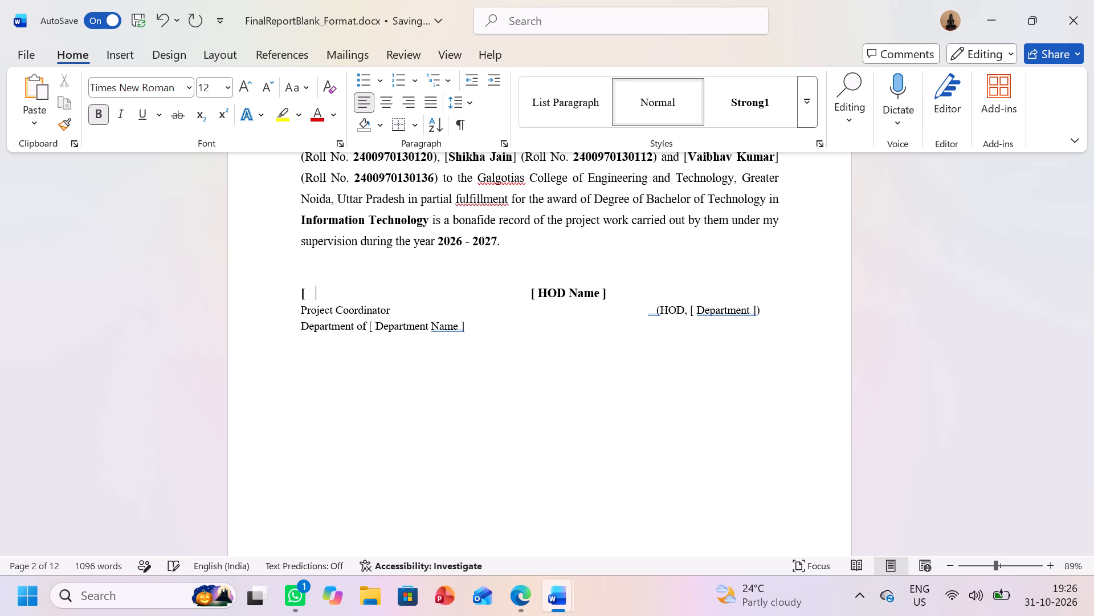
key("BackSpace")
key("BackSpace")
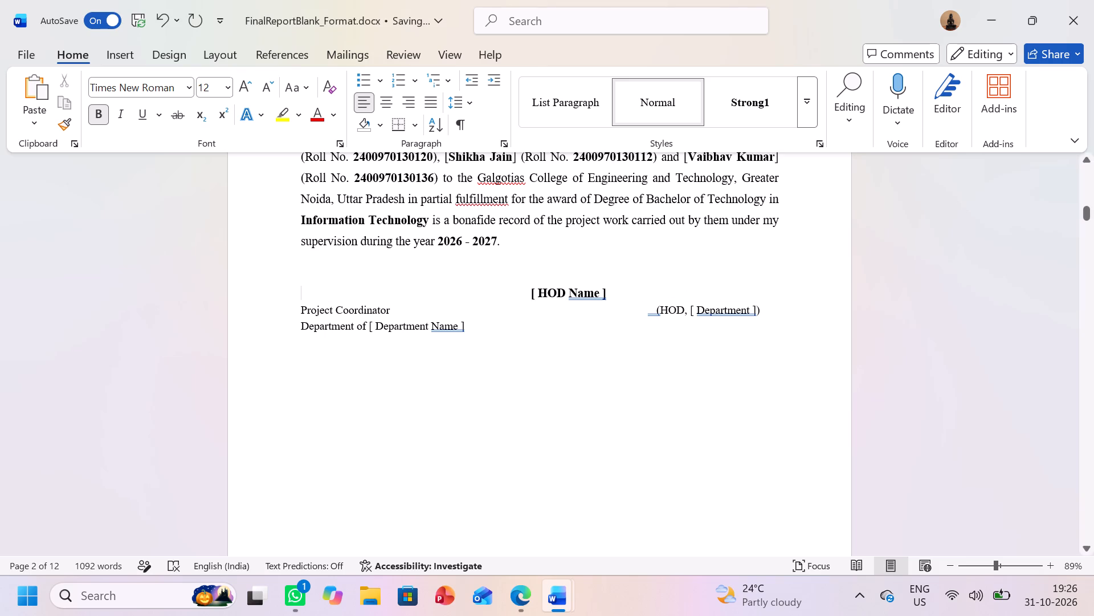
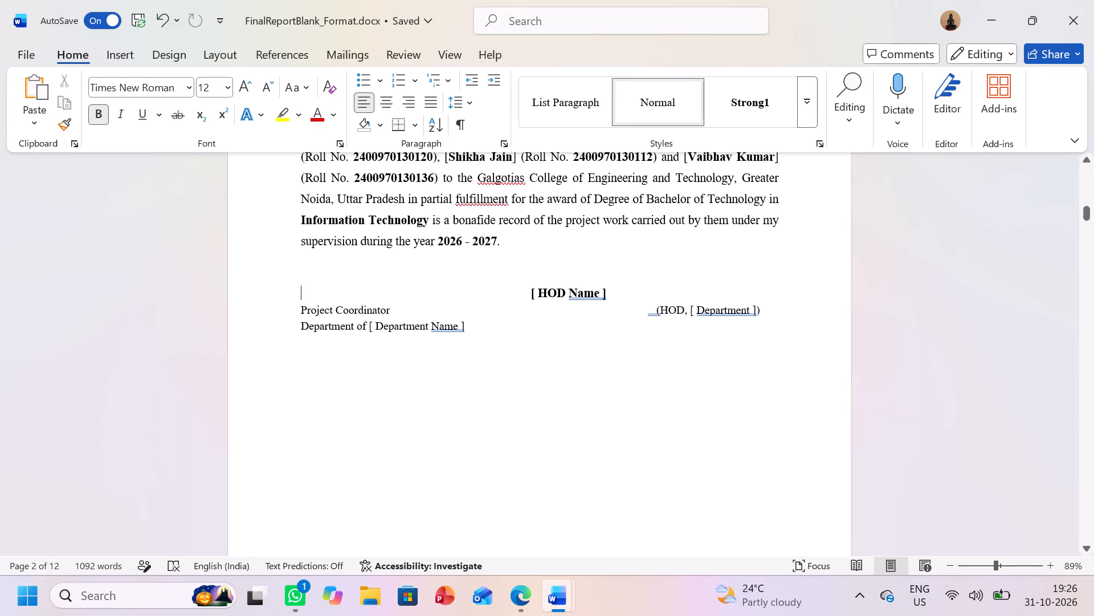
Delete the "[ HOD Name ]" placeholder, including its brackets and the spacing before it, from the Certificate signature block, and undo the last bit of deletion.
left_click(612, 298)
key("BackSpace")
key("BackSpace")
key("BackSpace")
key("BackSpace")
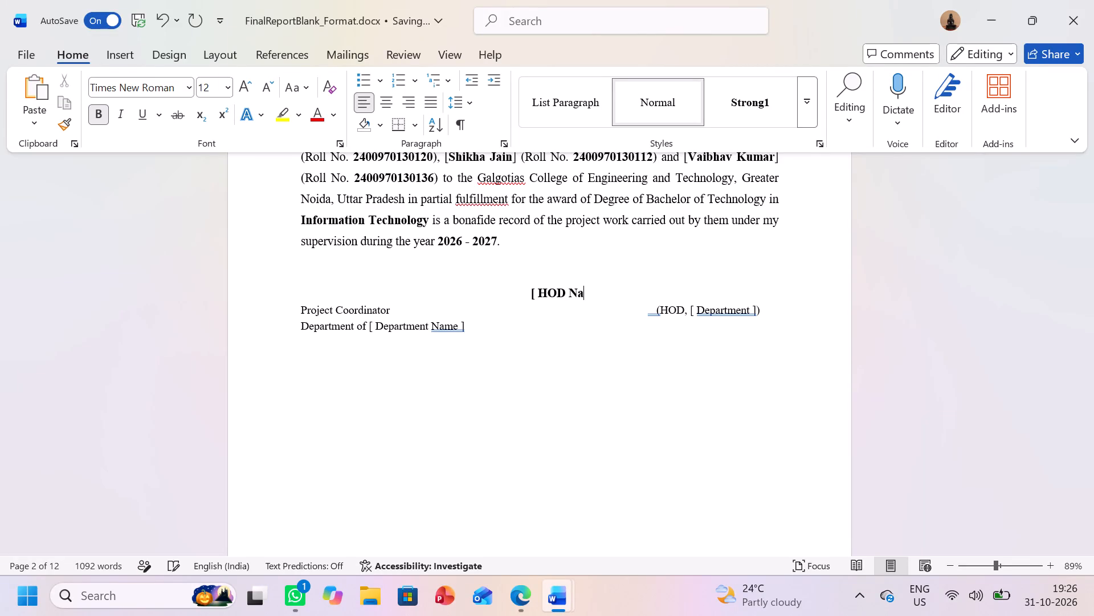
key("BackSpace")
key("BackSpace")
key("BackSpace")
key("BackSpace")
key("BackSpace")
key("BackSpace")
key("BackSpace")
key("BackSpace")
key("BackSpace")
key("BackSpace")
key("BackSpace")
key("BackSpace")
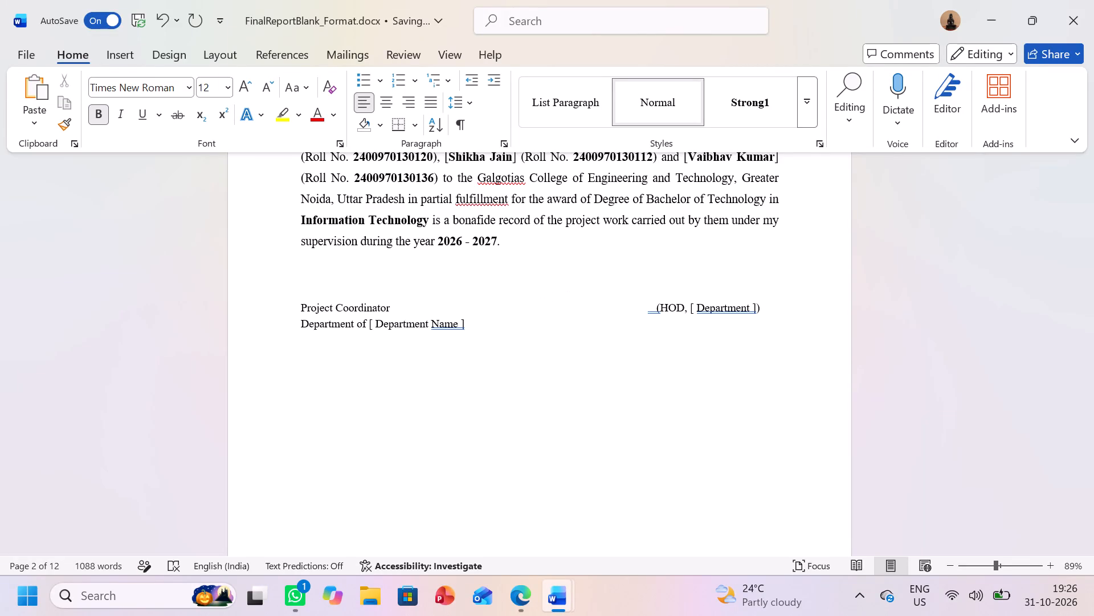
key("ctrl+z")
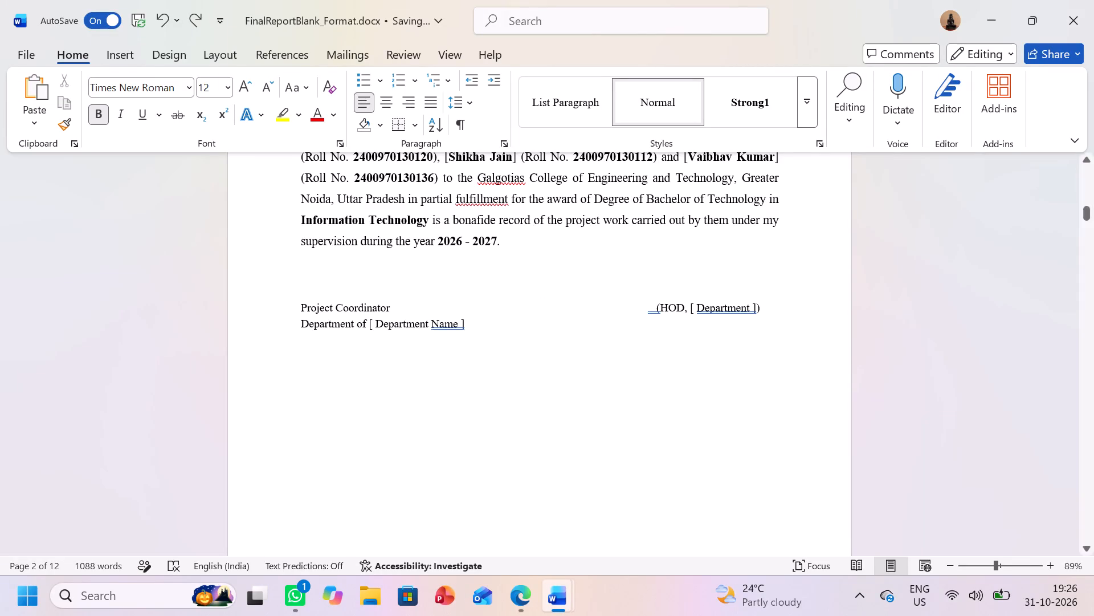
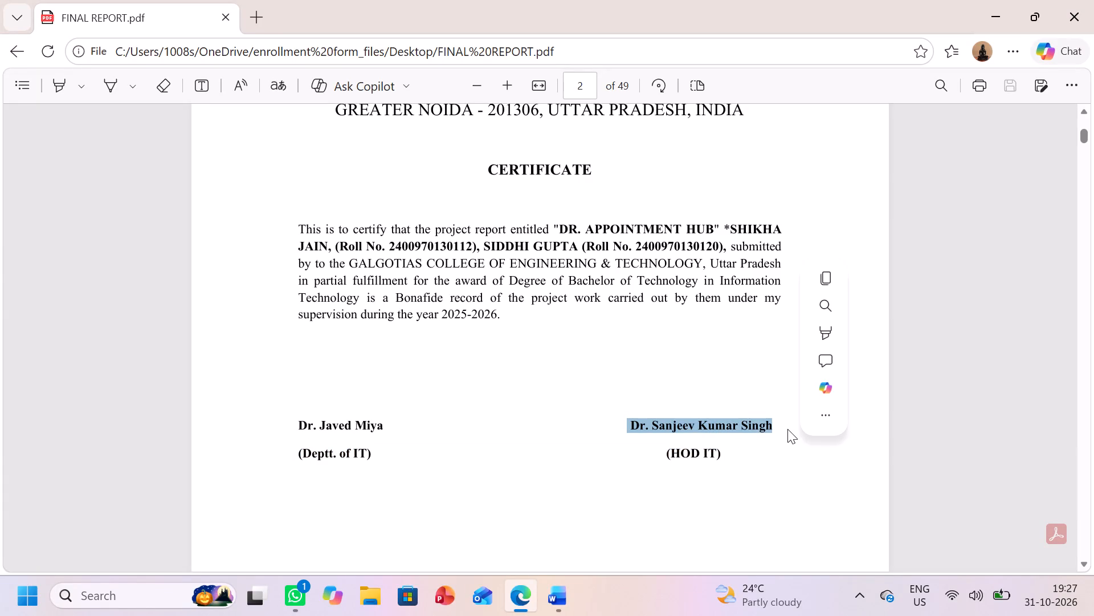
Copy the head of department's name from the FINAL REPORT PDF into the Certificate signature block of the FinalReportBlank_Format document in Word.
key("ctrl+c")
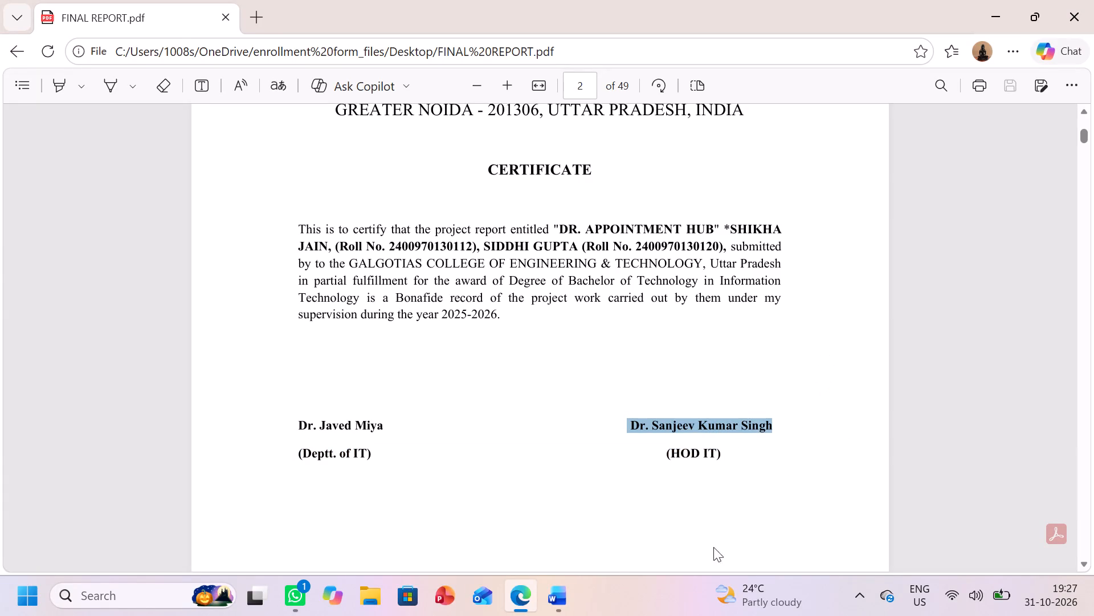
left_click(560, 601)
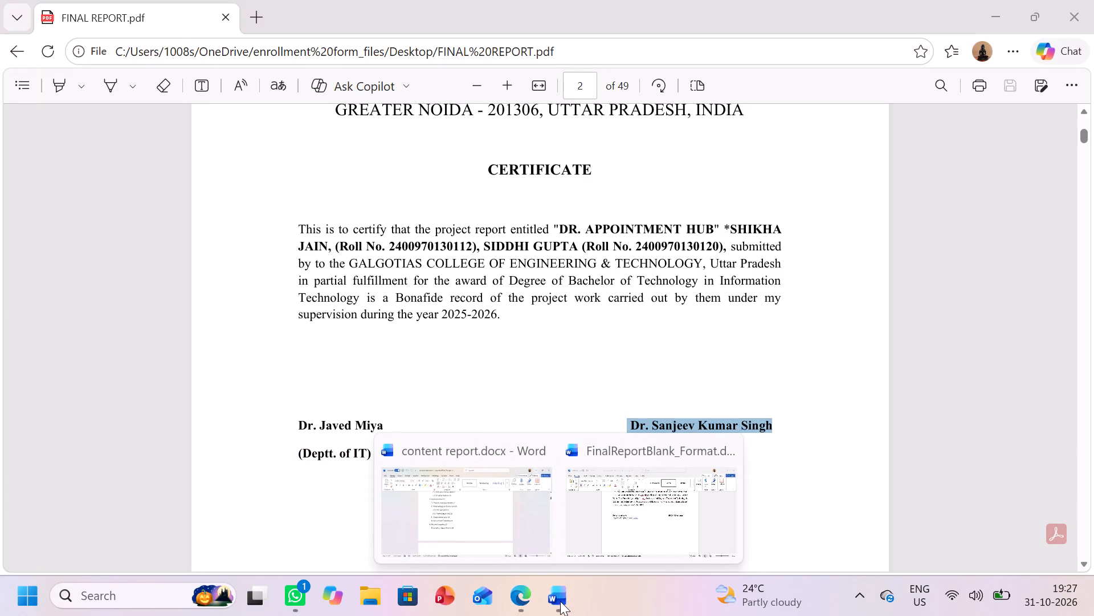
left_click(630, 529)
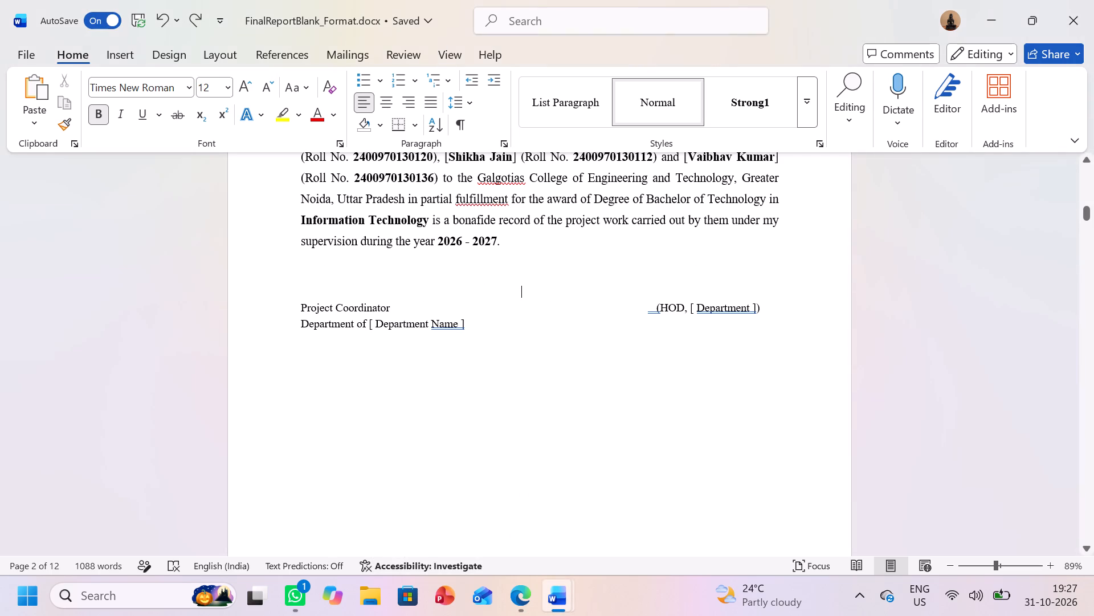
key("ctrl+v")
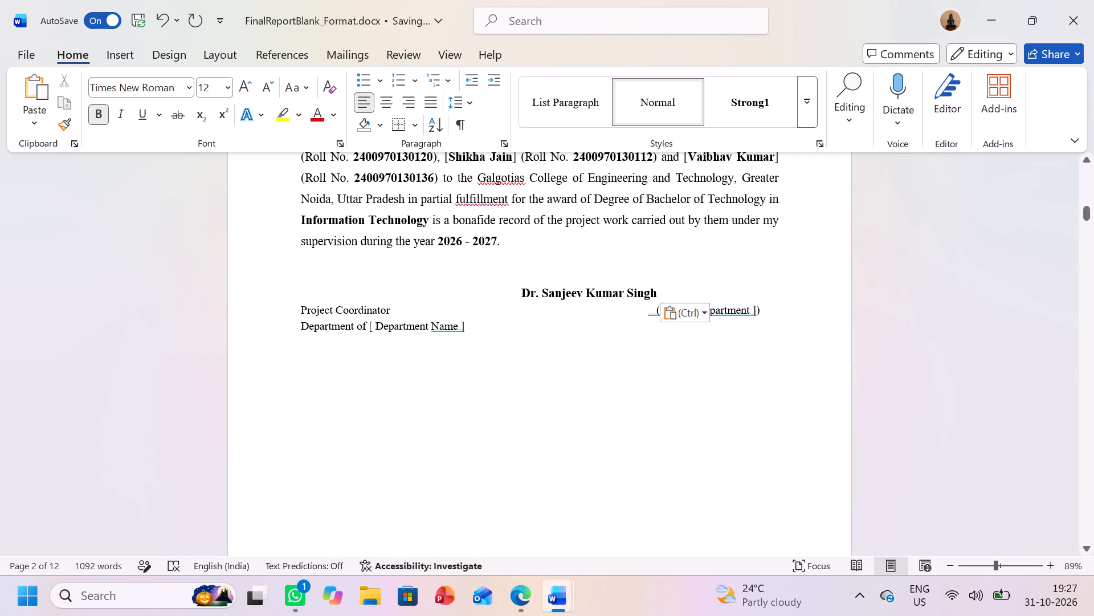
Indent the head of department's name with spaces so it sits directly above the "(HOD, [ Department ])" line.
left_click(515, 288)
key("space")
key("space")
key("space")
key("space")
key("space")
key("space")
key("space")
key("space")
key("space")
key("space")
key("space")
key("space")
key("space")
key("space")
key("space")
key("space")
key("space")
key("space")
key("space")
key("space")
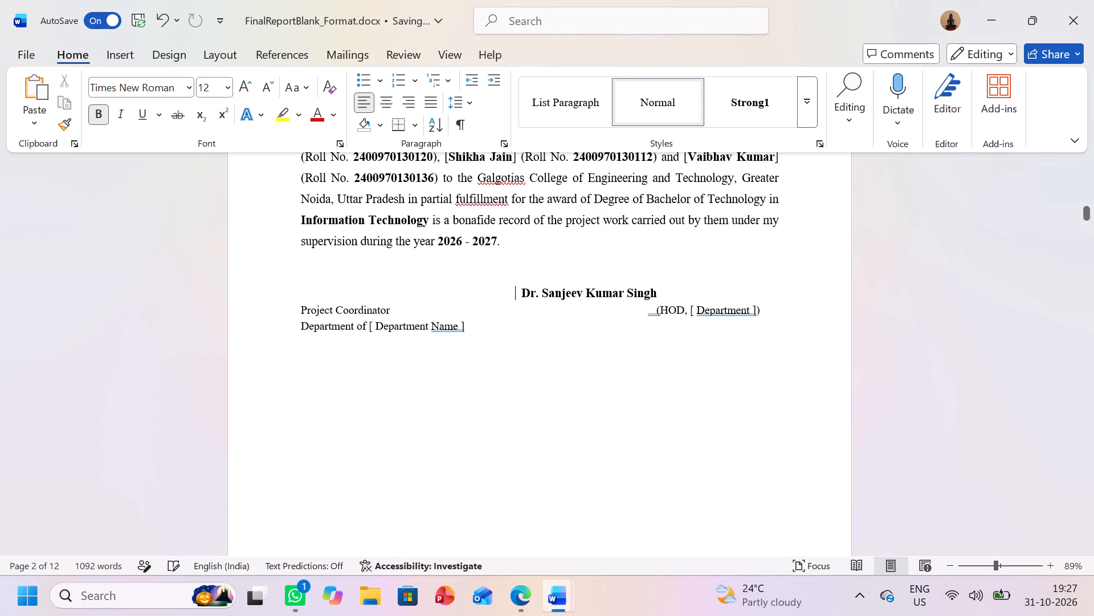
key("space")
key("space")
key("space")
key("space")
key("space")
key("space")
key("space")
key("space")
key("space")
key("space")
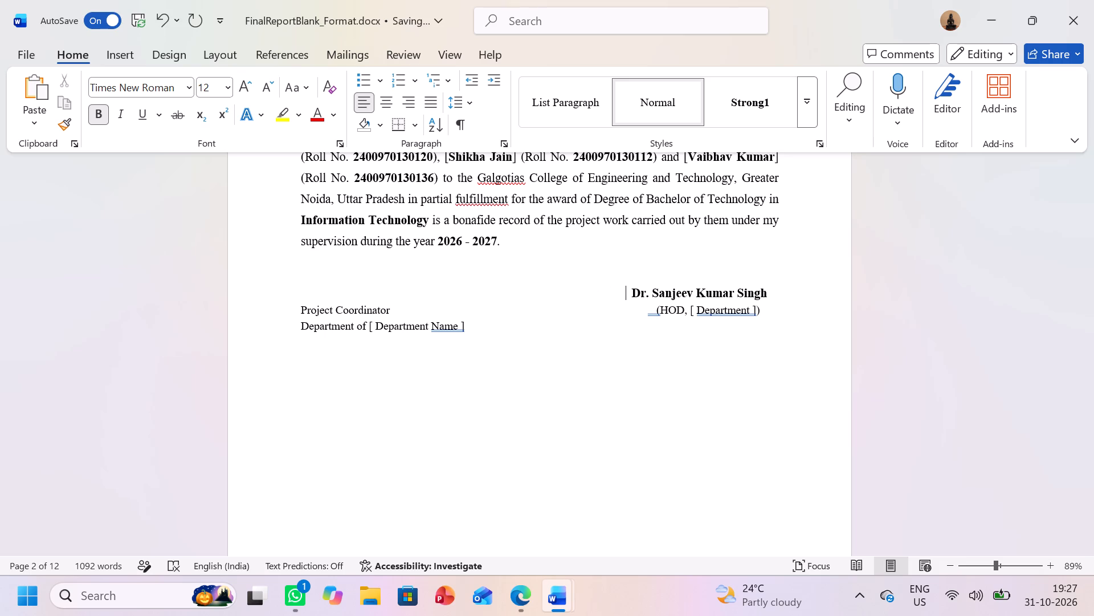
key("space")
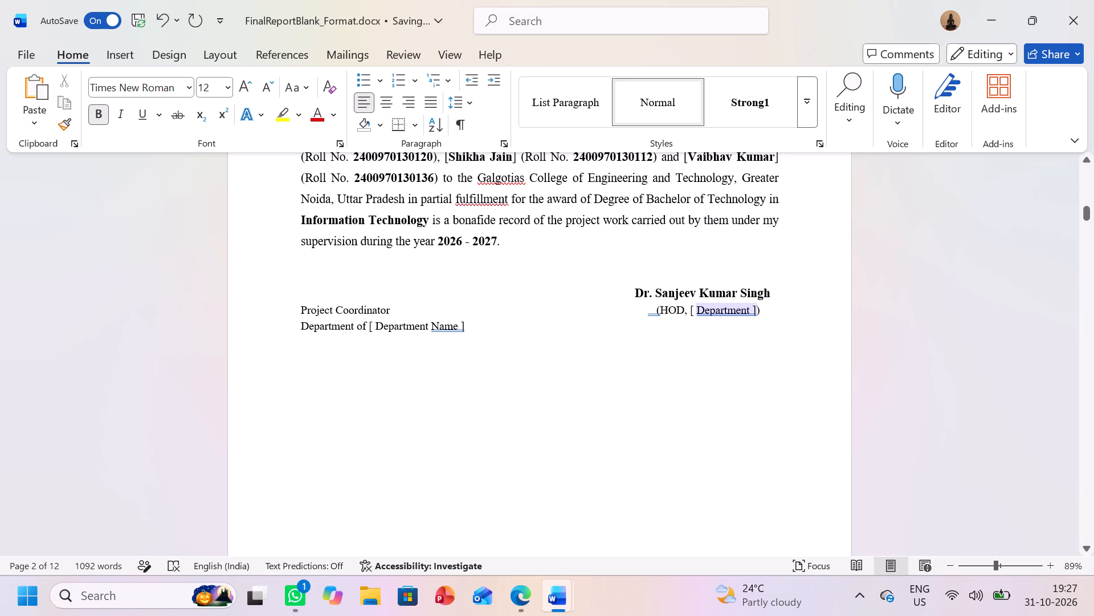
Replace the text inside the parentheses of the HOD line in the signature block with "HOD, IT".
left_click(755, 311)
key("BackSpace")
key("BackSpace")
key("BackSpace")
key("BackSpace")
key("BackSpace")
key("BackSpace")
key("BackSpace")
key("BackSpace")
key("BackSpace")
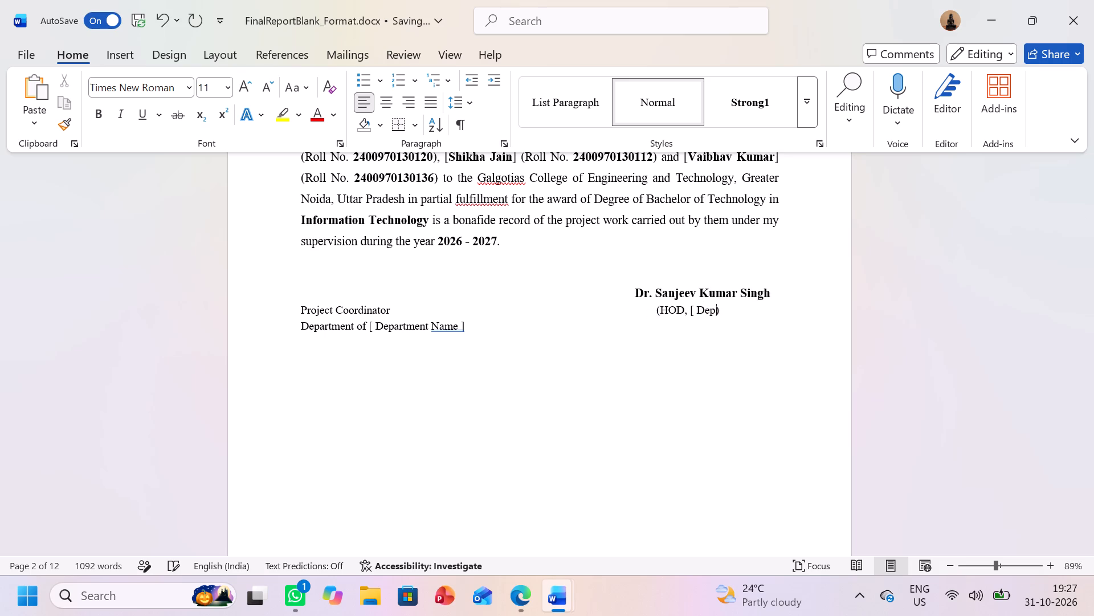
key("BackSpace")
key("BackSpace")
key("BackSpace")
key("BackSpace")
key("BackSpace")
key("BackSpace")
key("BackSpace")
key("BackSpace")
key("BackSpace")
key("BackSpace")
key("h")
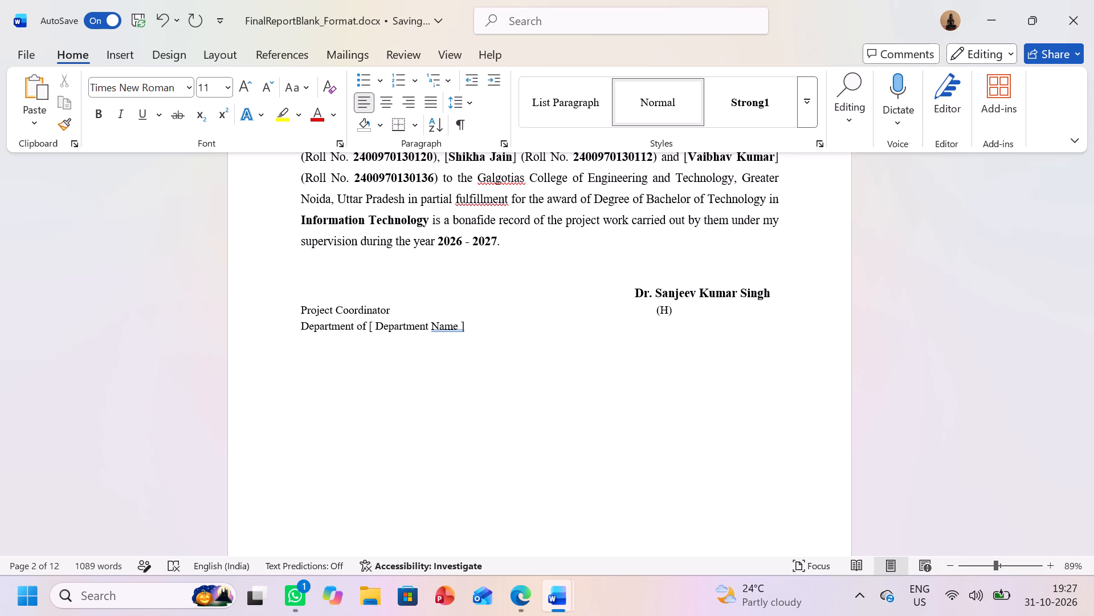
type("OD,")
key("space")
Complete the HOD line of the Certificate's signature block as "(HOD, IT)" and shift it with spaces beneath the HOD's name.
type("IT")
left_click(654, 311)
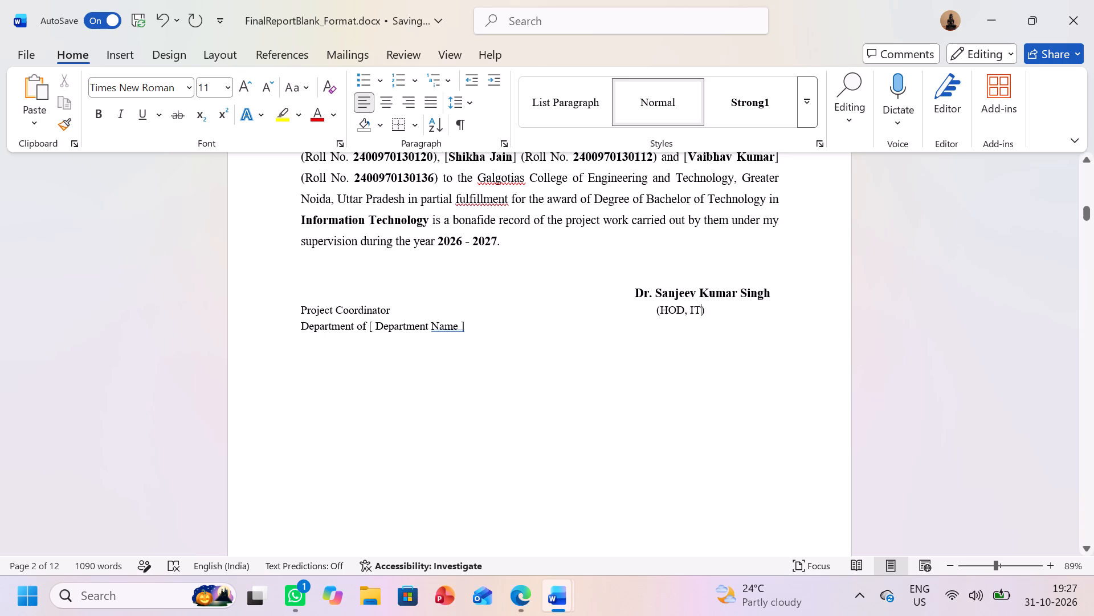
key("space")
key("space")
key("space")
key("space")
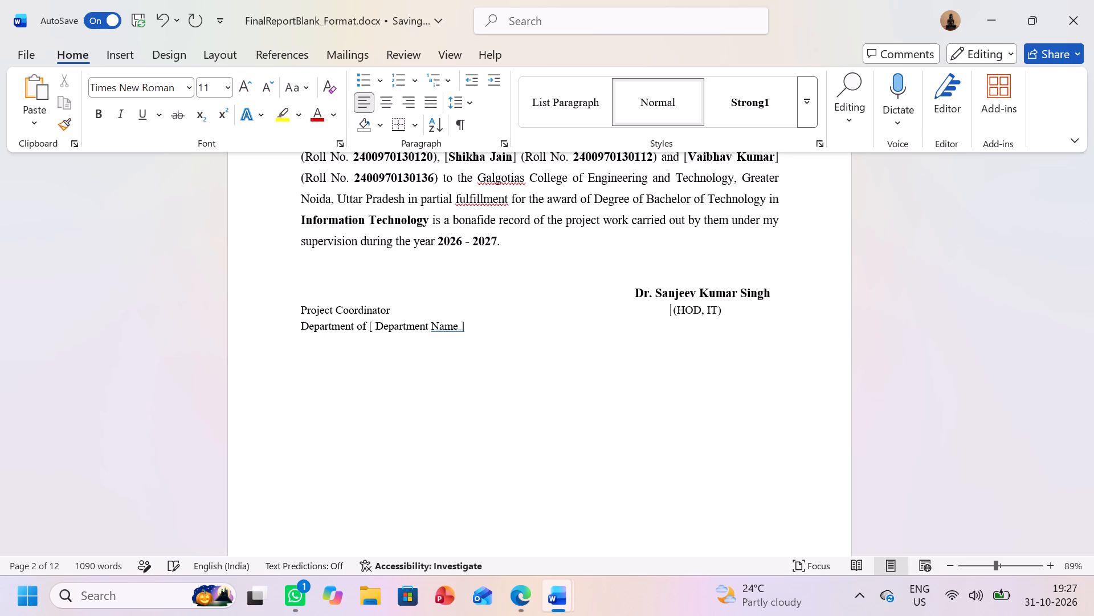
key("space")
key("space")
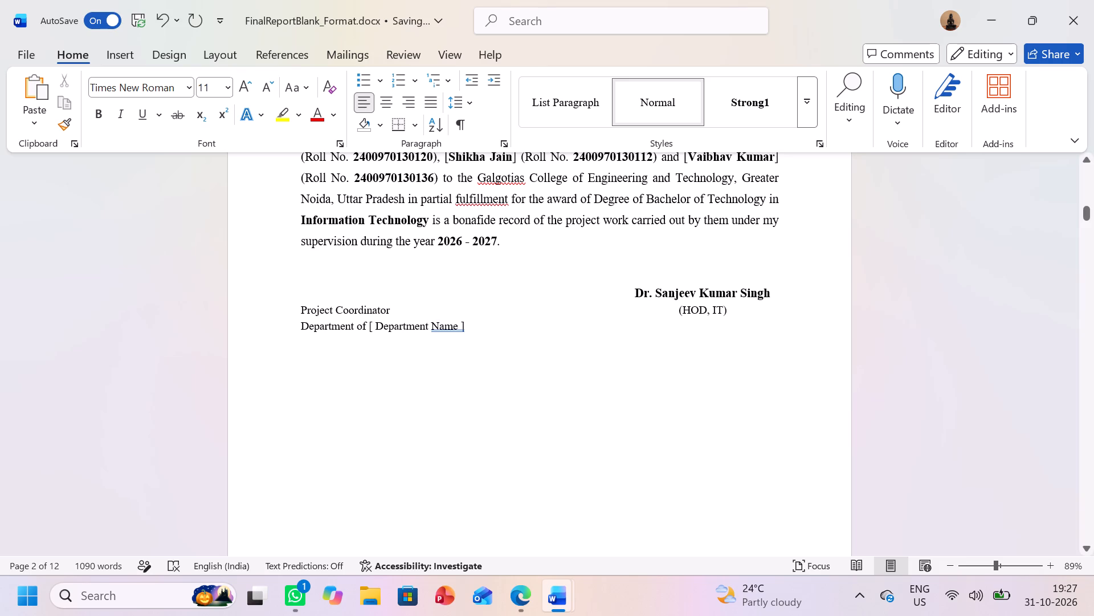
Replace the "[ Department Name ]" placeholder below "Project Coordinator", including its brackets, with "IT".
left_click(452, 324)
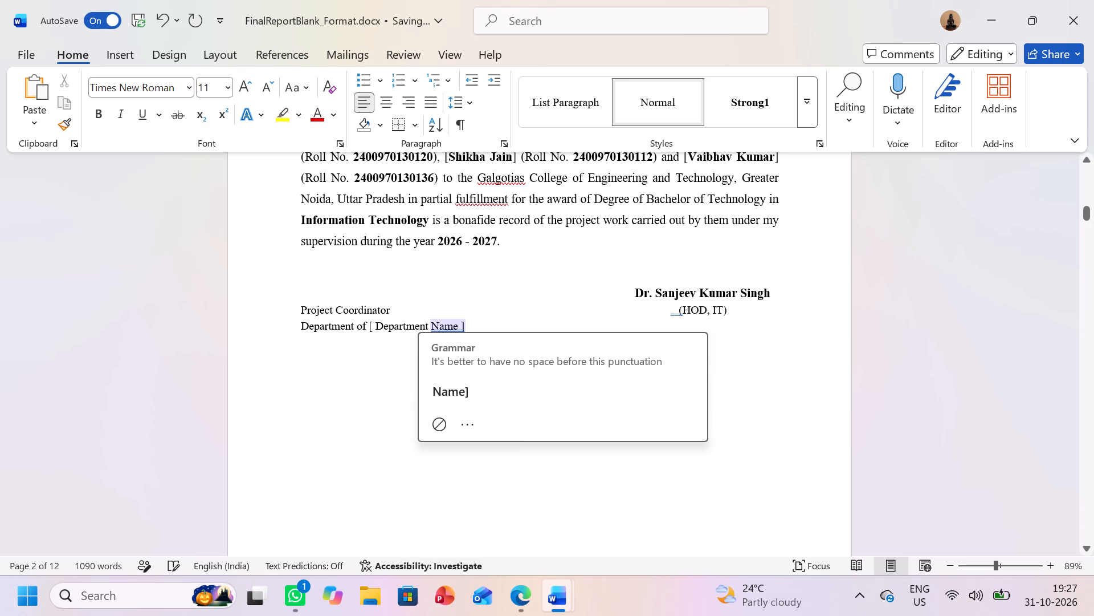
left_click(460, 324)
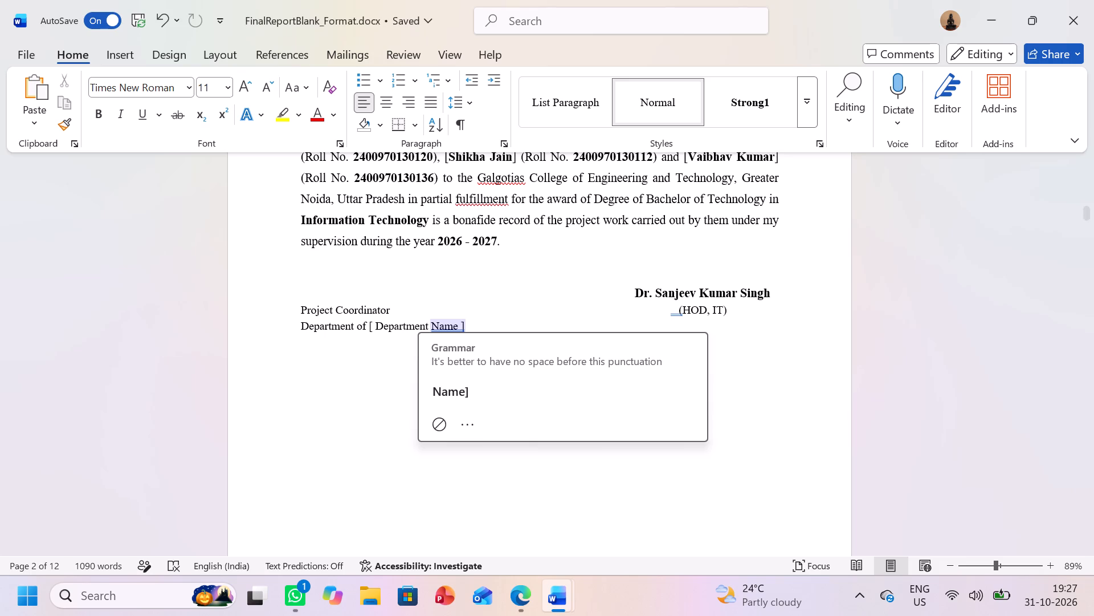
key("BackSpace")
key("BackSpace")
key("BackSpace")
key("BackSpace")
key("BackSpace")
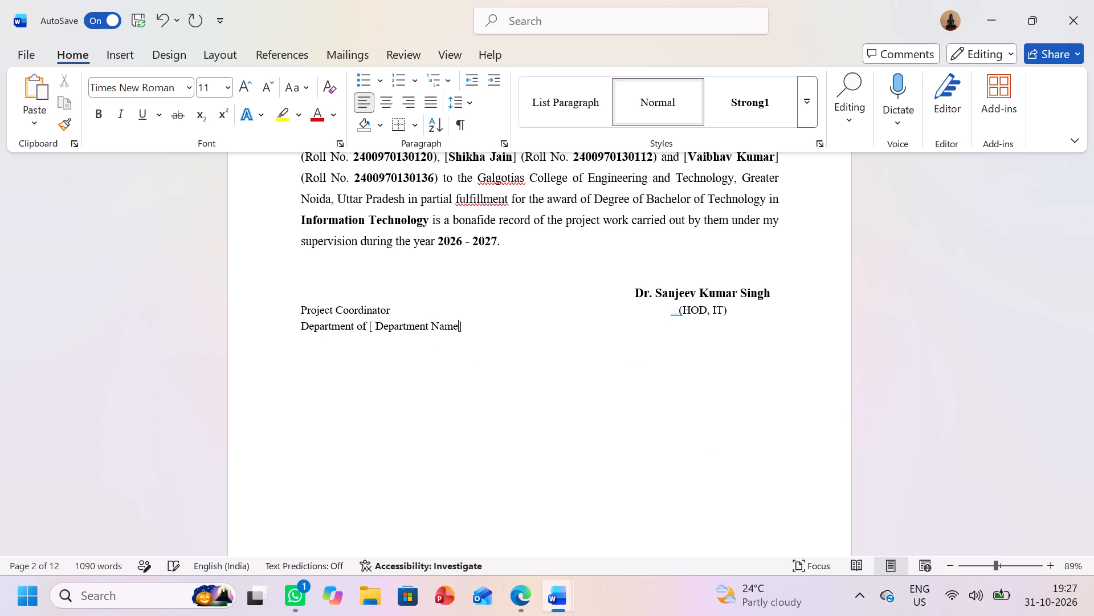
key("Right")
key("BackSpace")
key("BackSpace")
key("BackSpace")
key("BackSpace")
key("BackSpace")
key("BackSpace")
key("BackSpace")
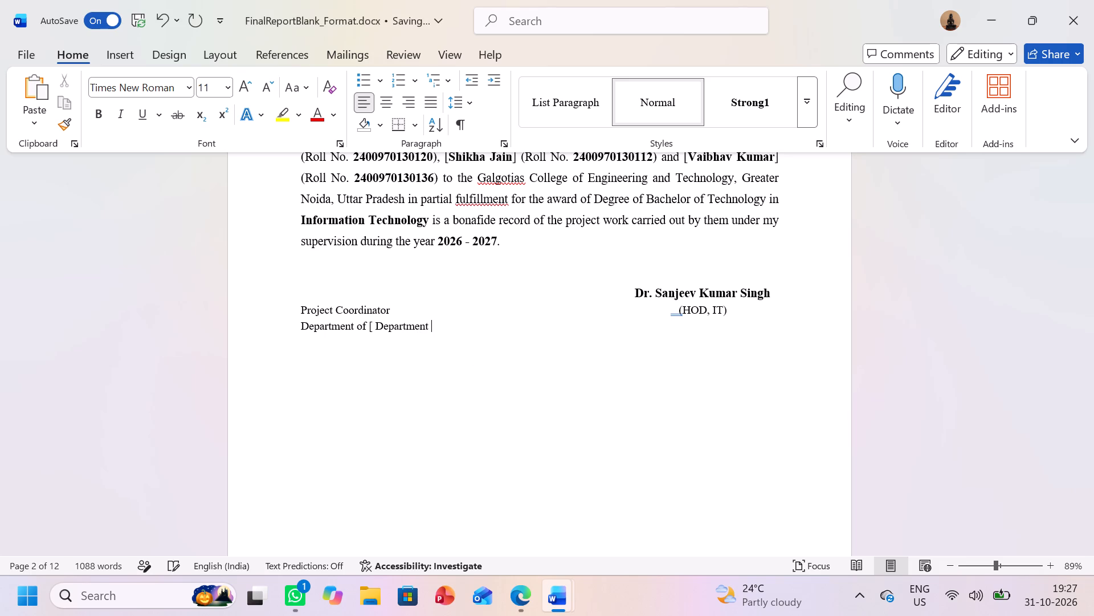
key("BackSpace")
key("BackSpace")
key("BackSpace")
key("BackSpace")
key("BackSpace")
key("BackSpace")
key("BackSpace")
key("t")
Delete the text "Project Coordinator" above the "Department of IT" line on the Certificate page.
left_click(397, 310)
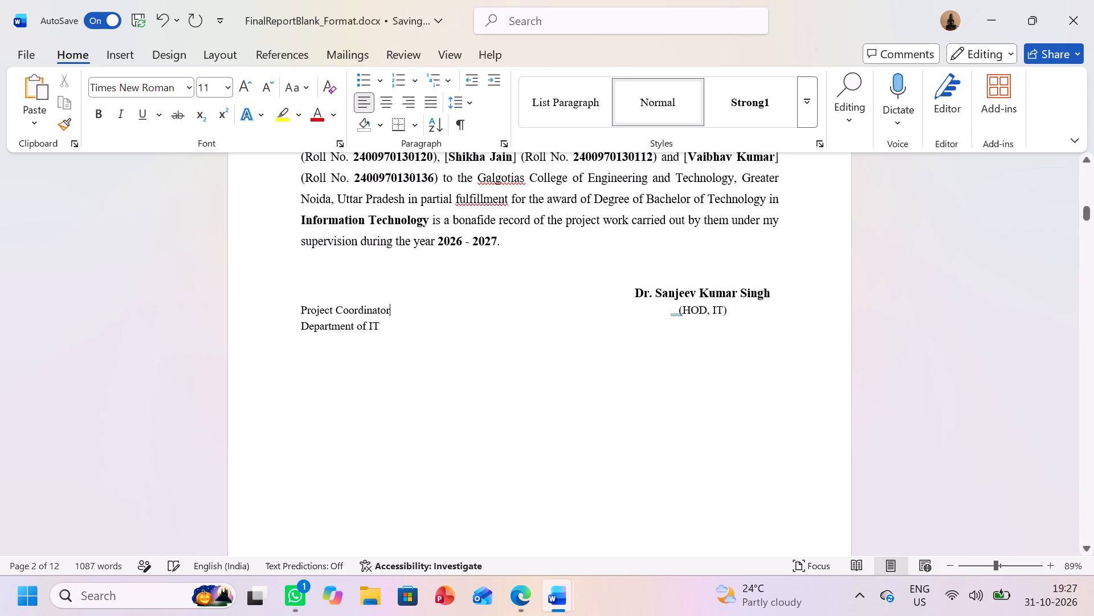
key("BackSpace")
key("BackSpace")
key("BackSpace")
key("BackSpace")
key("BackSpace")
key("BackSpace")
key("BackSpace")
key("BackSpace")
key("BackSpace")
key("BackSpace")
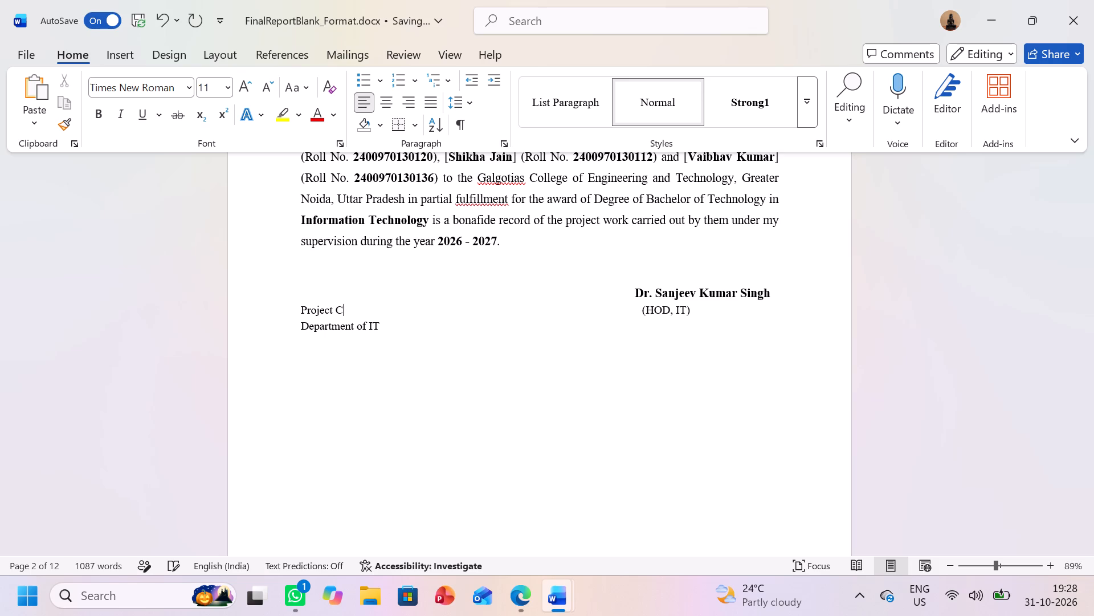
key("BackSpace")
key("BackSpace")
key("BackSpace")
key("BackSpace")
key("BackSpace")
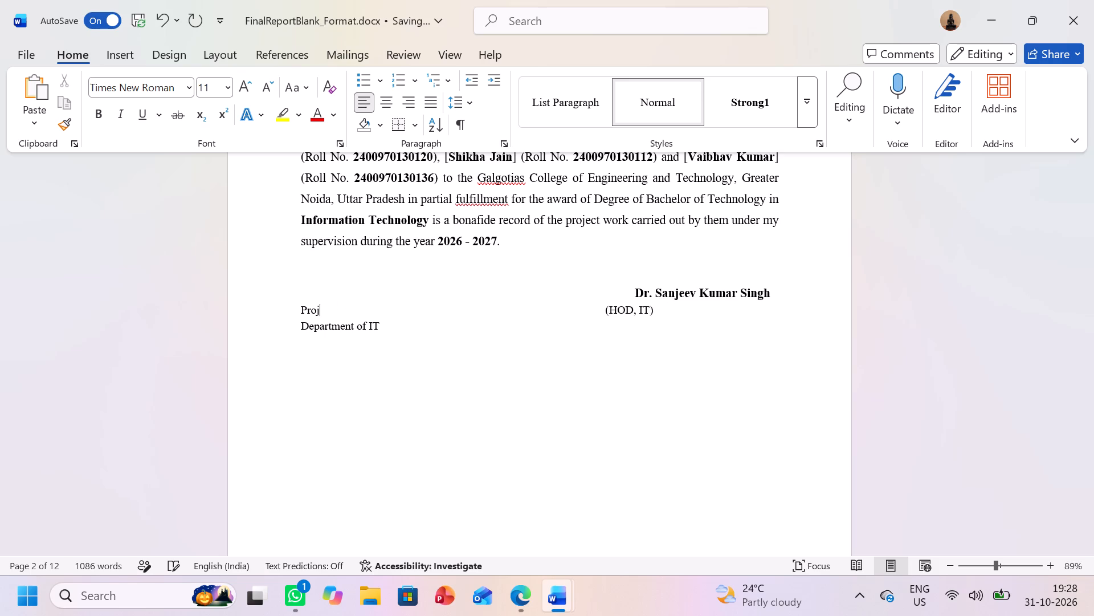
key("BackSpace")
key("BackSpace")
key("BackSpace")
key("BackSpace")
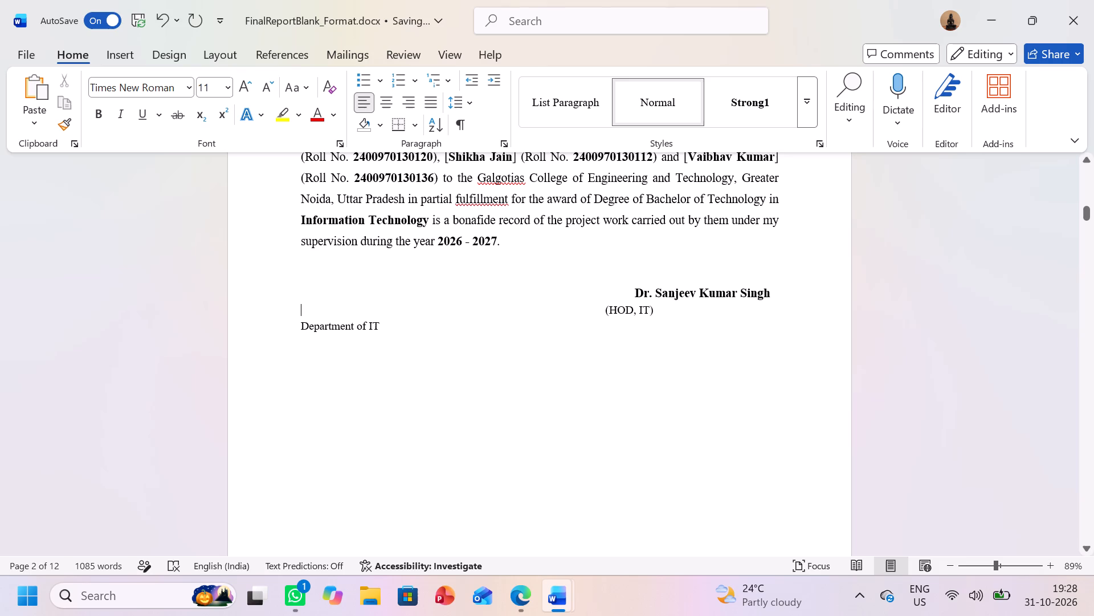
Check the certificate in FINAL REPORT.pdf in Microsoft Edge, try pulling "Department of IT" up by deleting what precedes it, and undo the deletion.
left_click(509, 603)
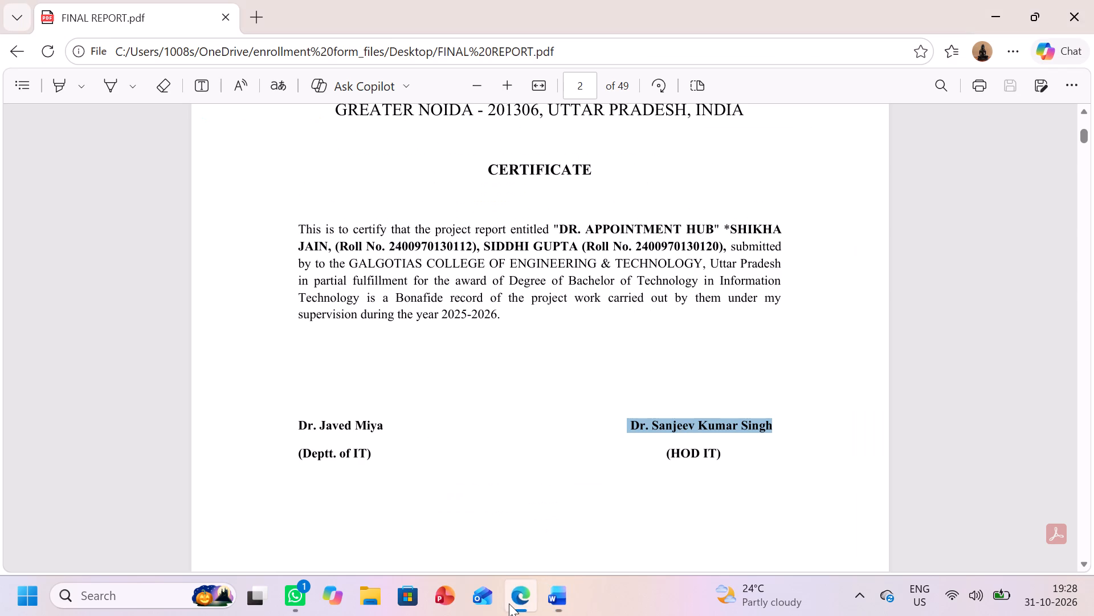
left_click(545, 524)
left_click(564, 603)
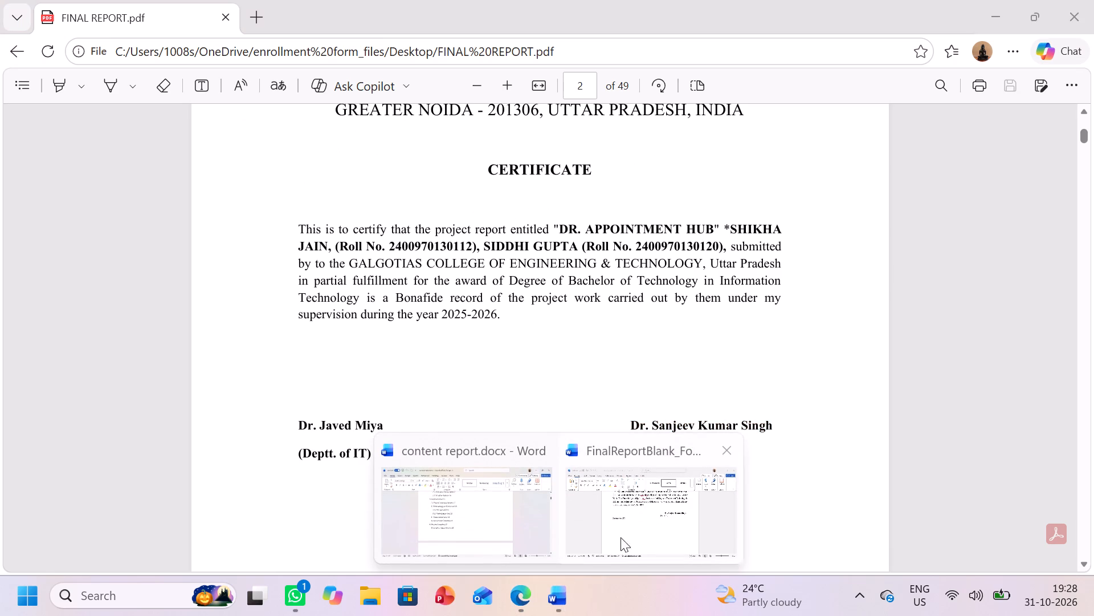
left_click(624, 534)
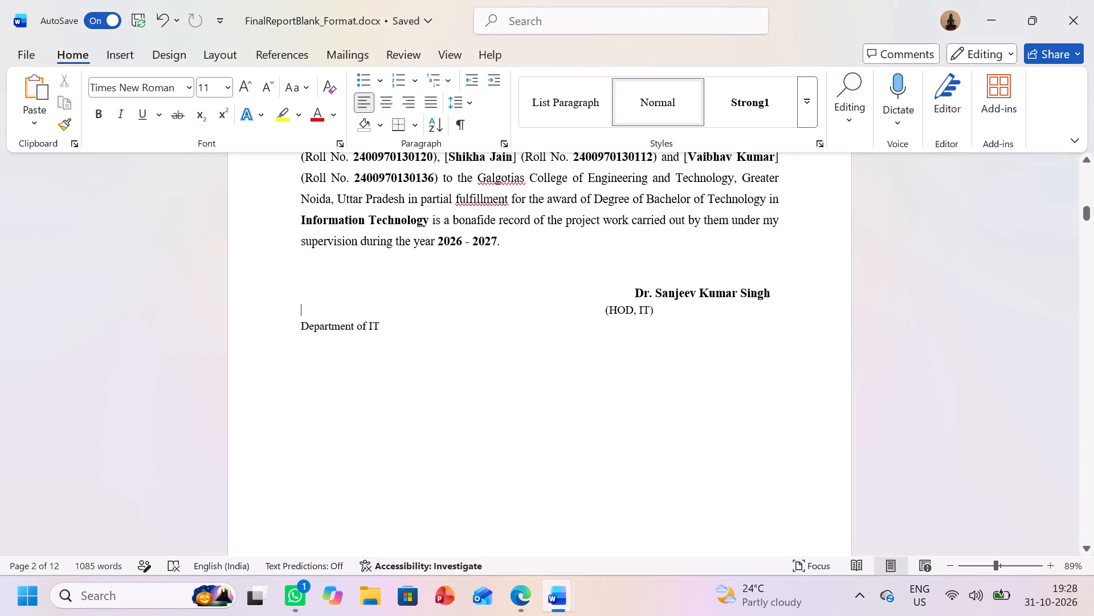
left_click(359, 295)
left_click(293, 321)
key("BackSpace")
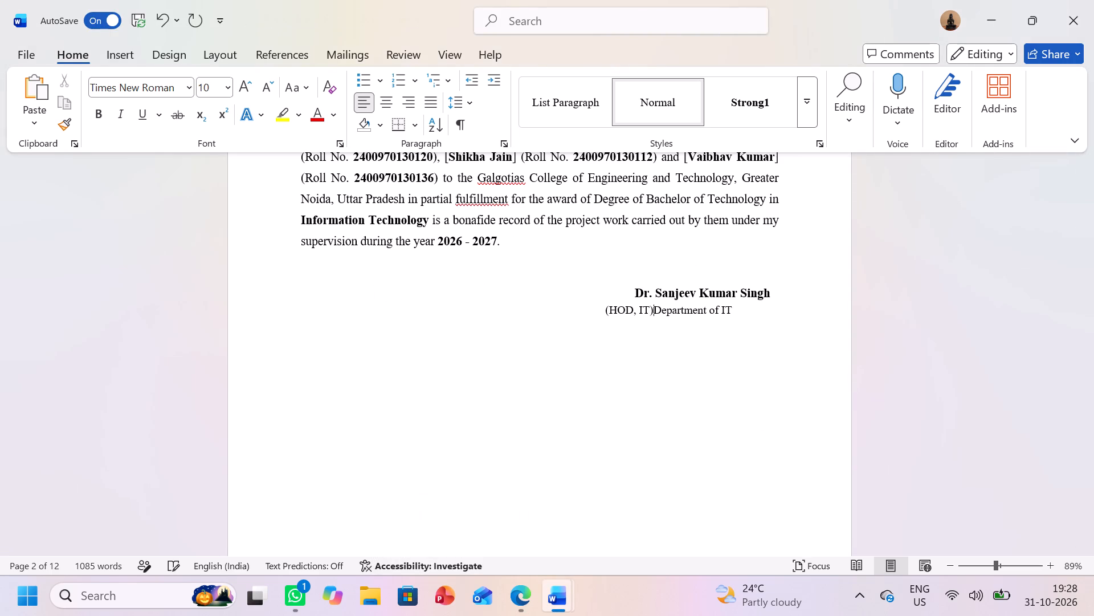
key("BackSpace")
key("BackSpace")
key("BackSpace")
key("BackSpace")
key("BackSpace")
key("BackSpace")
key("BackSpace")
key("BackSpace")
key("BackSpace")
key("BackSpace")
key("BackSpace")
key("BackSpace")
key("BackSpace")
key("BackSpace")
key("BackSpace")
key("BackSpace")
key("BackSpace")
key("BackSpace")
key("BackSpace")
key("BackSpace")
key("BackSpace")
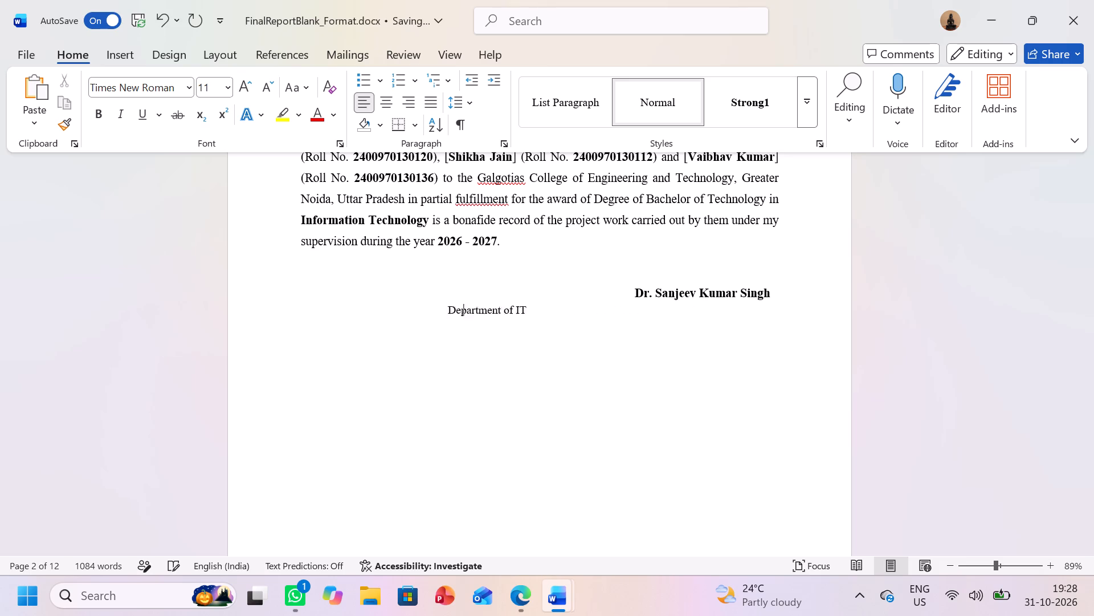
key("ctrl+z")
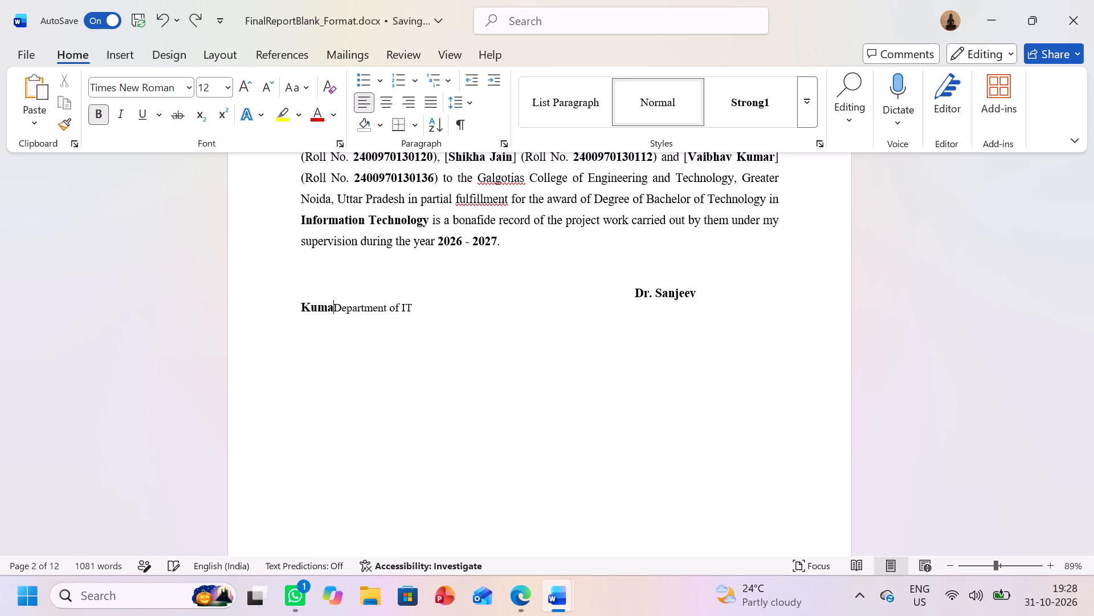
Undo the recent edits that split the HOD's name until the full name sits on one line above "Department of IT".
key("ctrl+z")
key("ctrl+z")
key("ctrl+z")
key("ctrl+z")
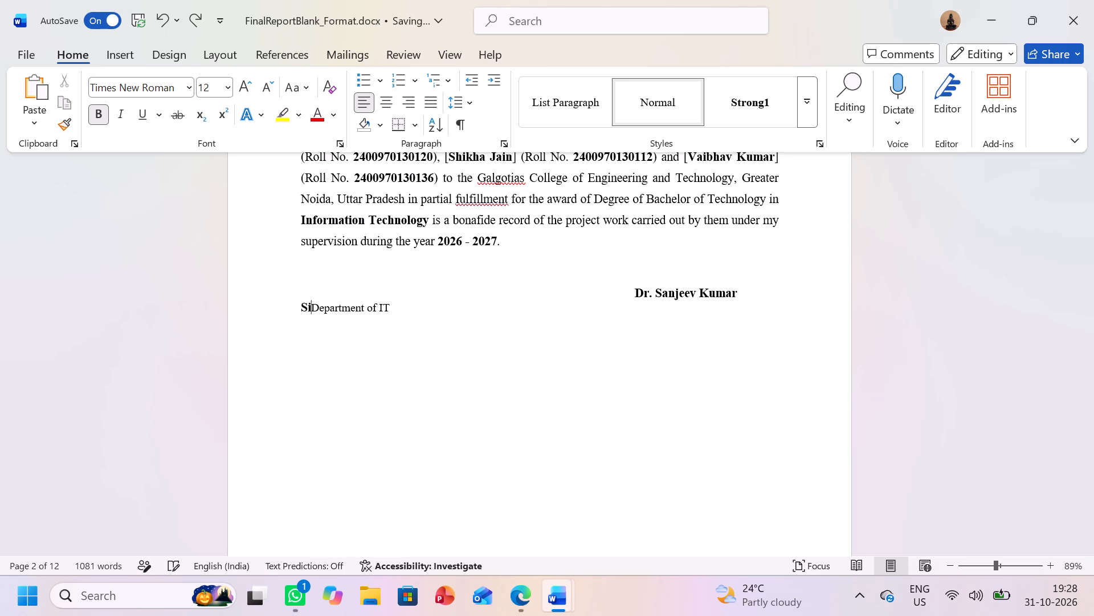
key("ctrl+z")
key("ctrl+z")
key("ctrl+z")
key("ctrl+z")
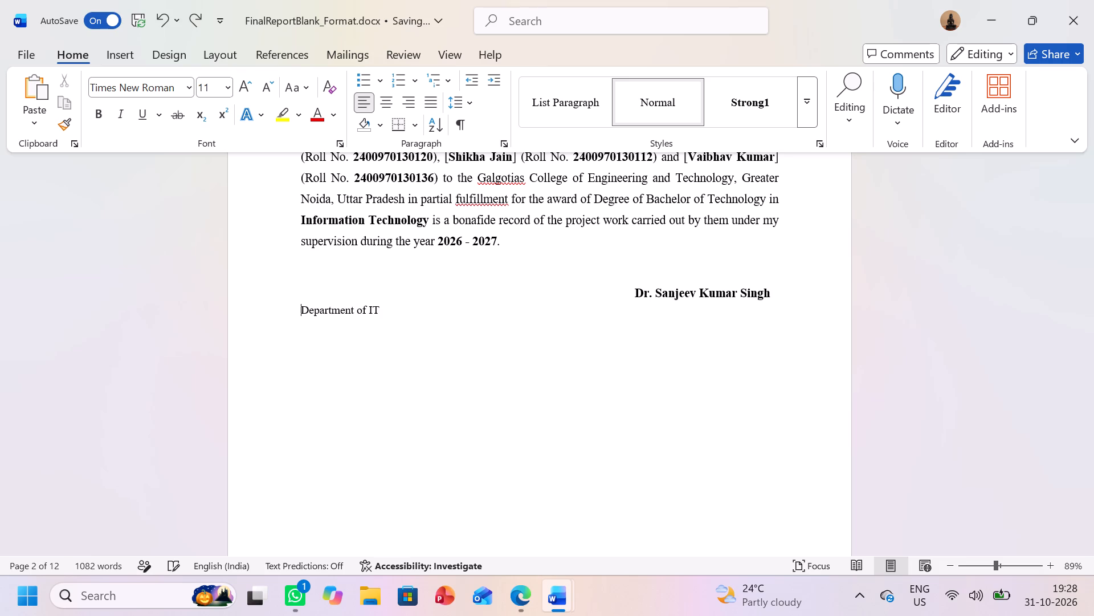
Add "(HOD, IT)" on the "Department of IT" line of the Certificate, spaced across so it is centred beneath the HOD's name.
left_click(668, 305)
left_click(680, 311)
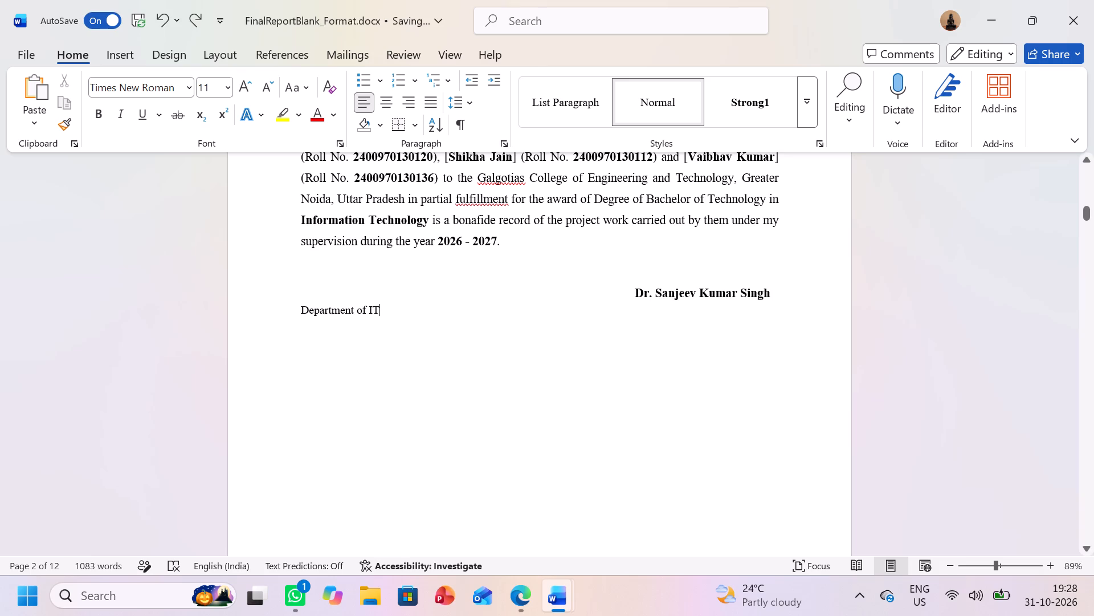
left_click(680, 311)
left_click(680, 311)
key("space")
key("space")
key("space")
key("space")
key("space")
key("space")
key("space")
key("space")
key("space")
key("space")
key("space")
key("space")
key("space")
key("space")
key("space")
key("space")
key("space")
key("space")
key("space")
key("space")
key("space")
key("shift+parenleft")
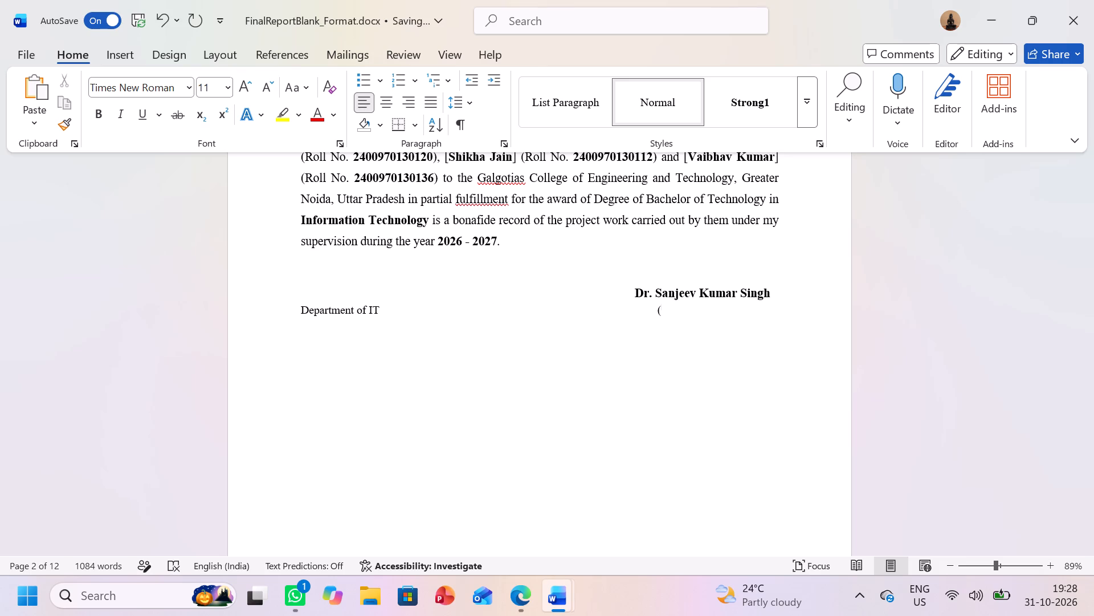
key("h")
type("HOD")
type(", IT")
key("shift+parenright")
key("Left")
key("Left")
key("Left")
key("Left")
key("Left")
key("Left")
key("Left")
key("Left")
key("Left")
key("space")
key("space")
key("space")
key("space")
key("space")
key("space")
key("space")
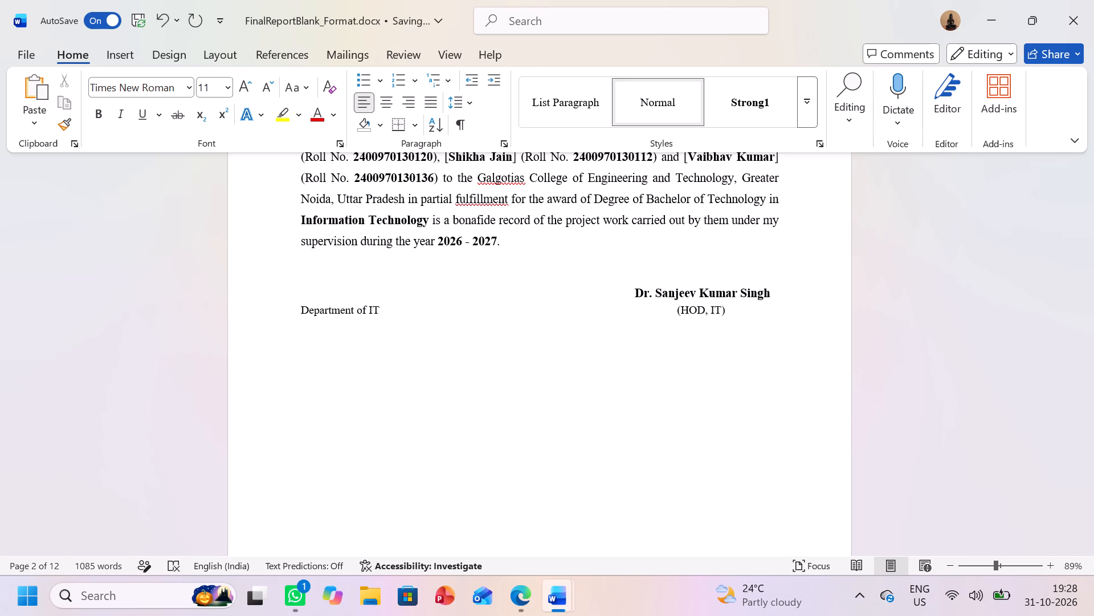
Go to the Acknowledgement page that follows the Certificate.
left_click(360, 279)
scroll(326, 299, "down", 1)
scroll(376, 381, "down", 2)
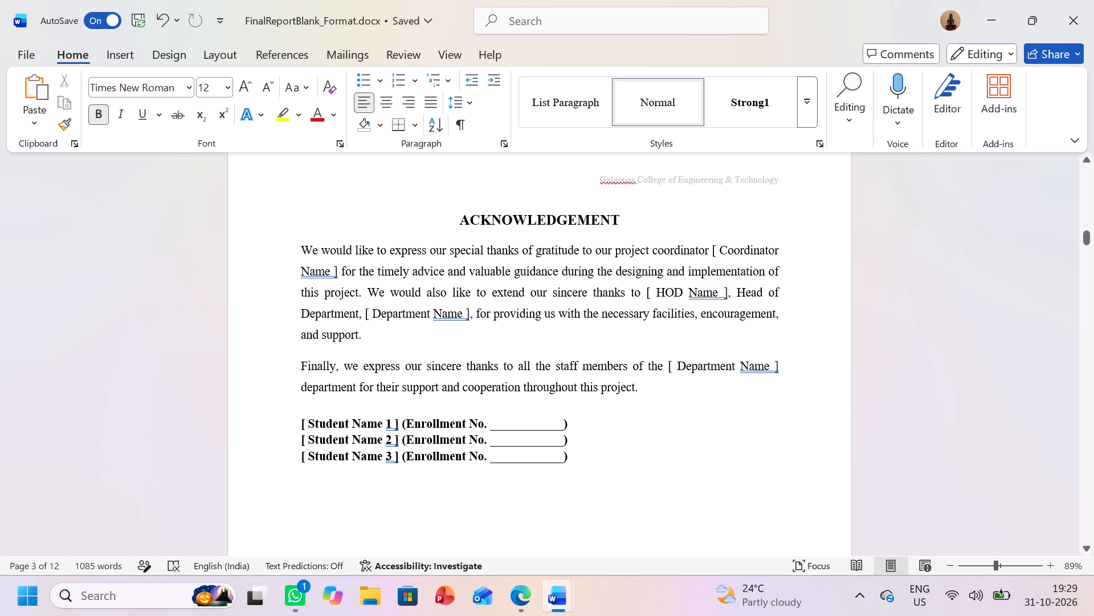
Delete the "[ HOD Name ]" placeholder, including its brackets, from the Acknowledgement paragraph, leaving space for a name before the comma.
left_click(726, 295)
key("BackSpace")
key("BackSpace")
key("BackSpace")
key("BackSpace")
key("BackSpace")
key("BackSpace")
key("BackSpace")
key("BackSpace")
key("BackSpace")
key("BackSpace")
key("BackSpace")
key("BackSpace")
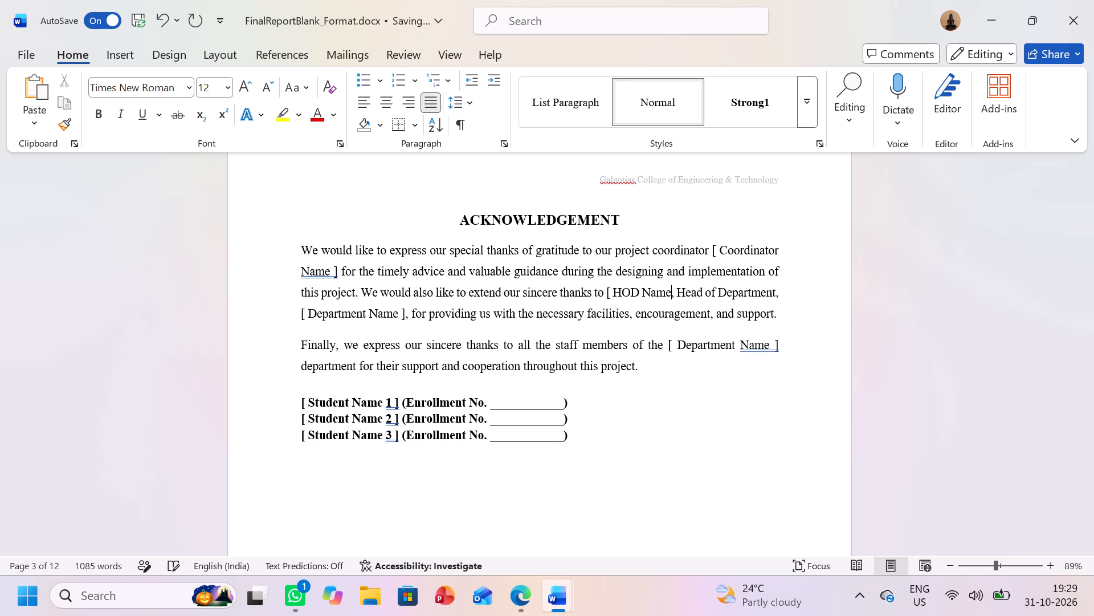
key("space")
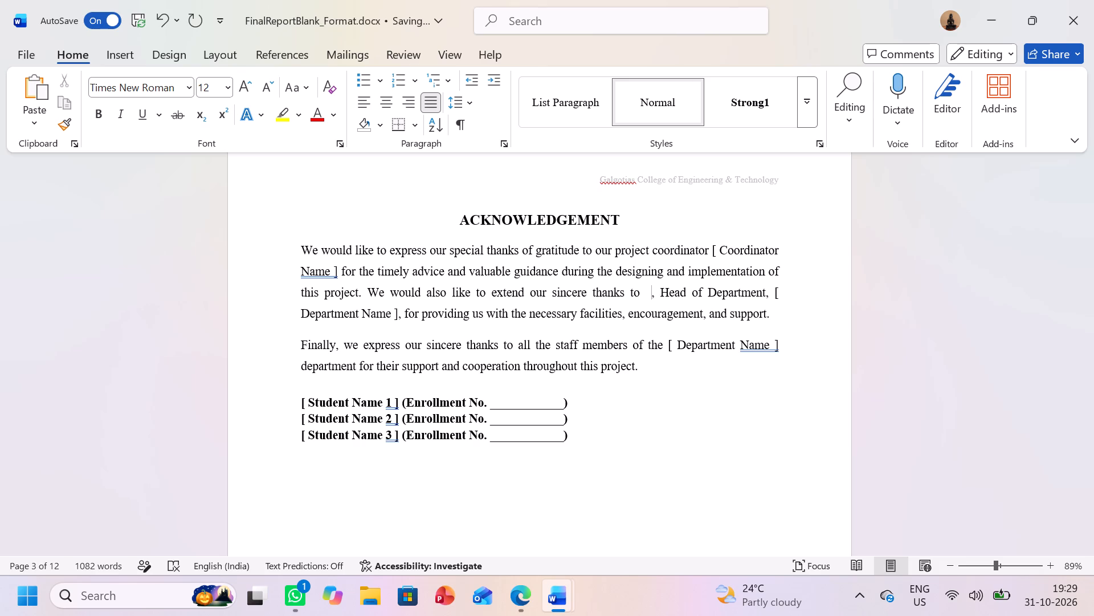
key("Left")
key("Left")
key("space")
key("BackSpace")
key("Right")
key("BackSpace")
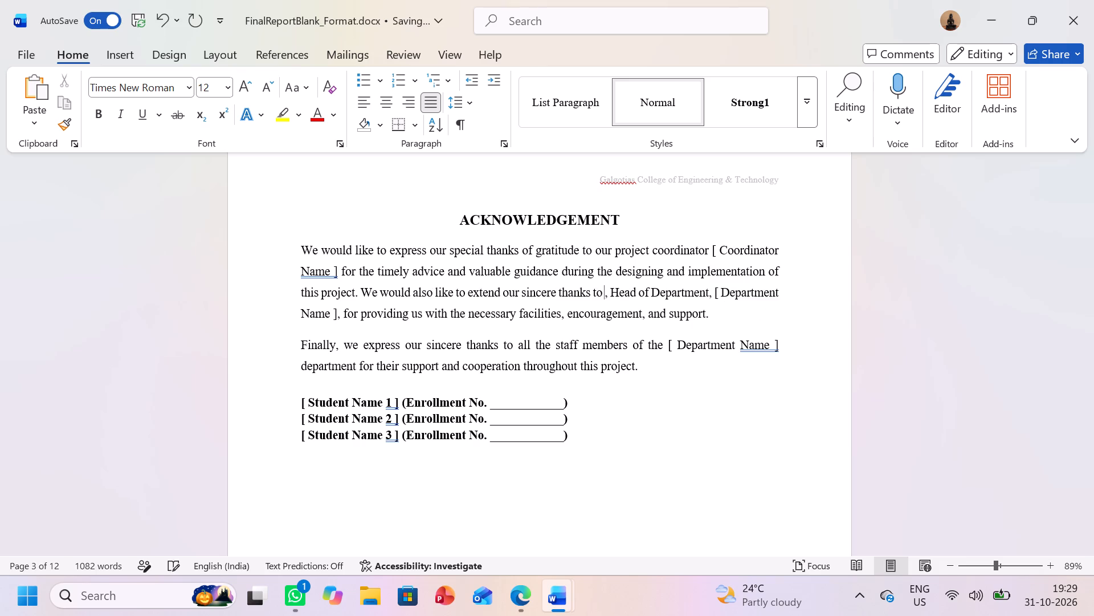
key("space")
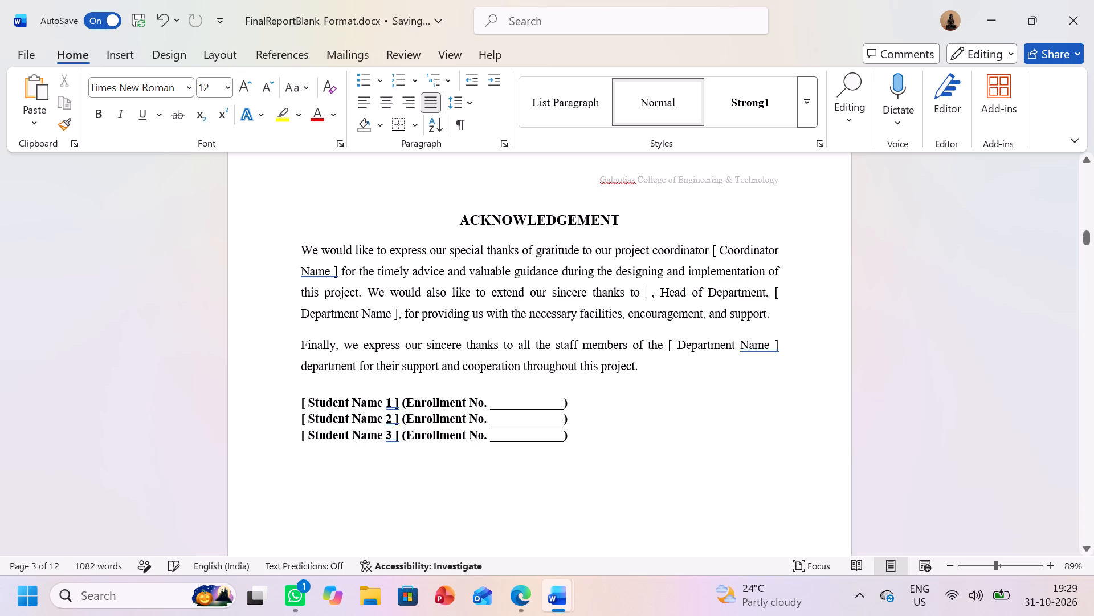
Go back from the Acknowledgement to the Certificate page.
scroll(624, 343, "up", 4)
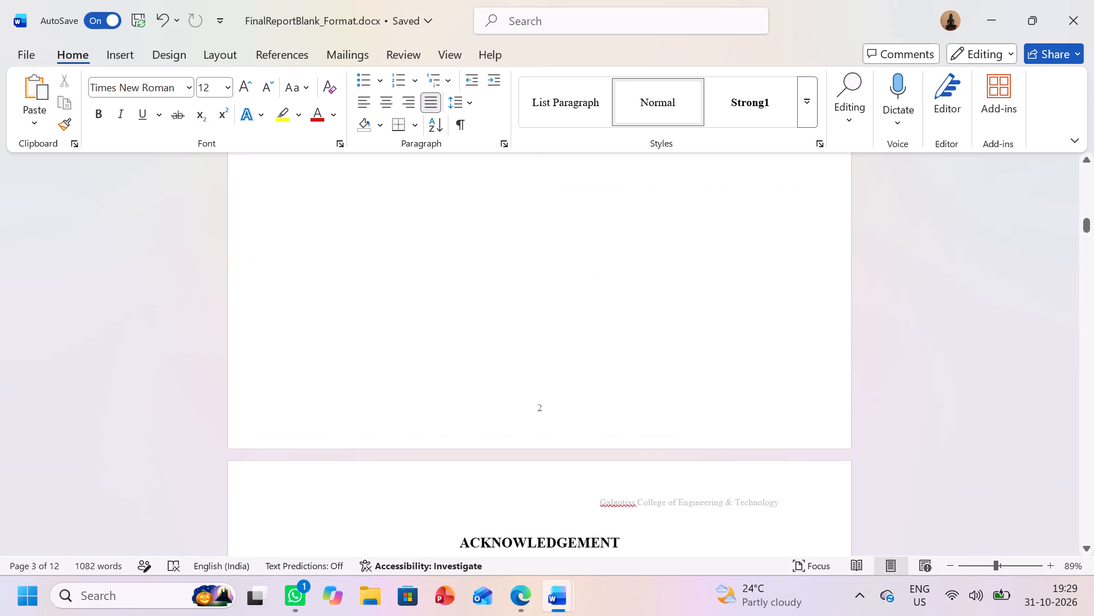
scroll(624, 343, "up", 2)
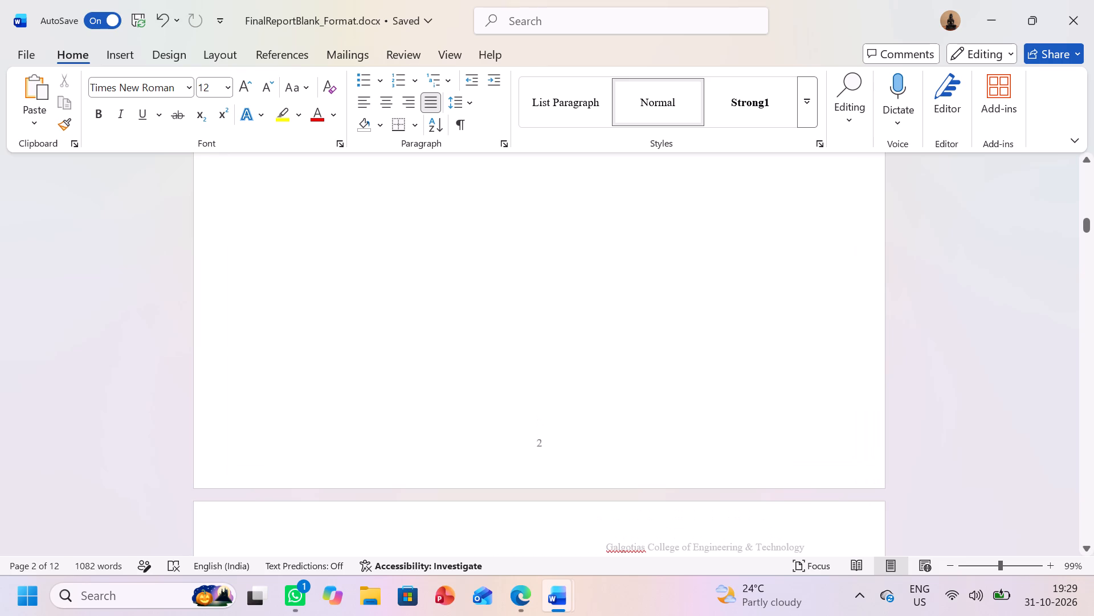
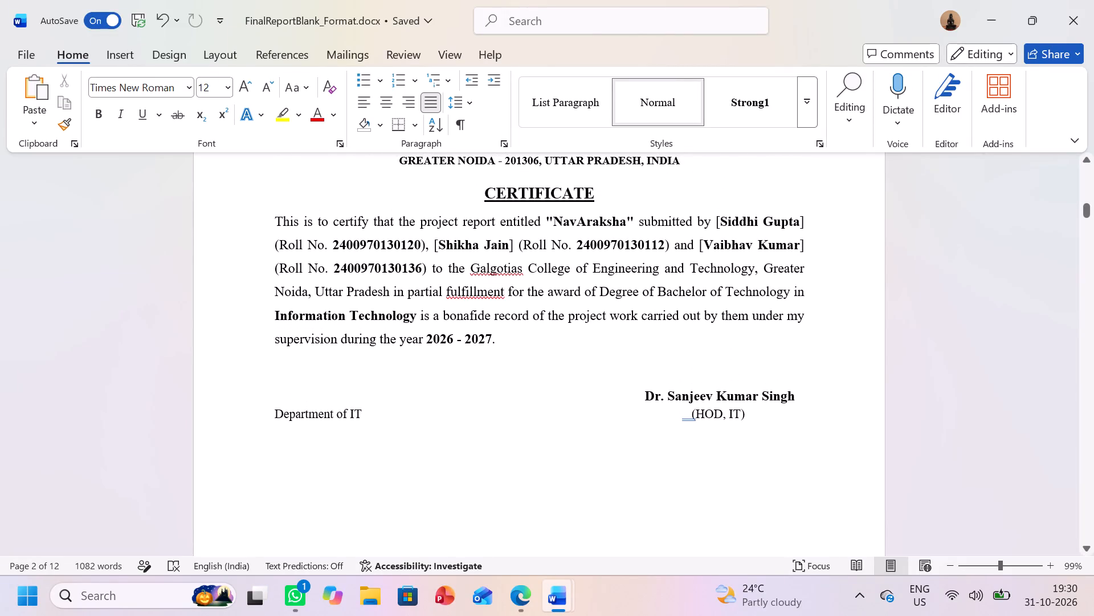
Copy the supervisor's name with its title from the cover page and paste it above "Department of IT" in the Certificate's signature block.
left_click(309, 390)
scroll(529, 444, "up", 6)
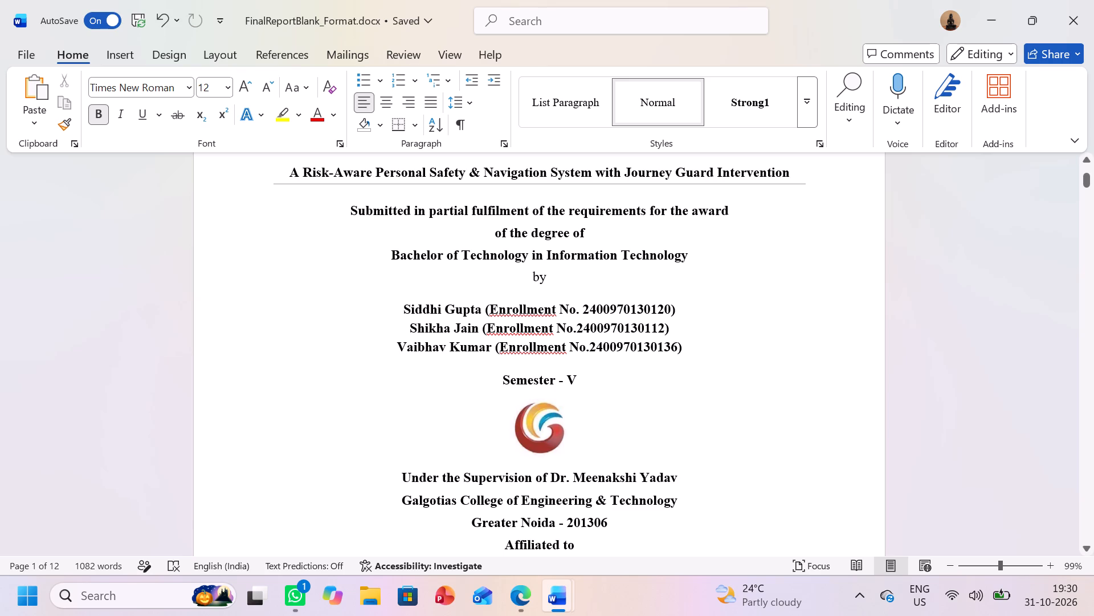
left_click_drag(549, 475, 663, 483)
key("ctrl+c")
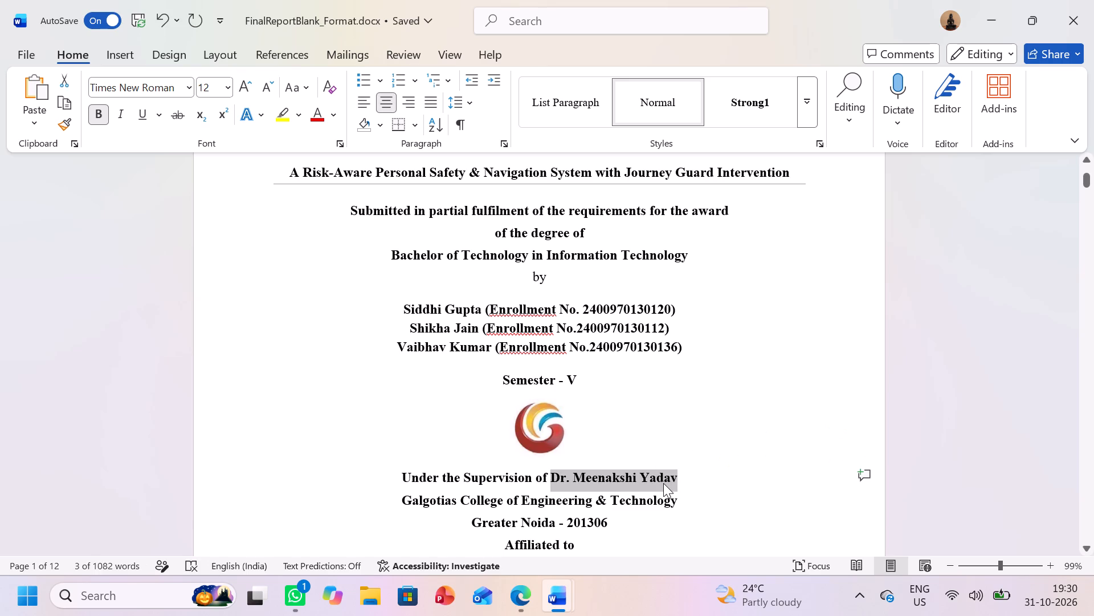
scroll(663, 483, "down", 5)
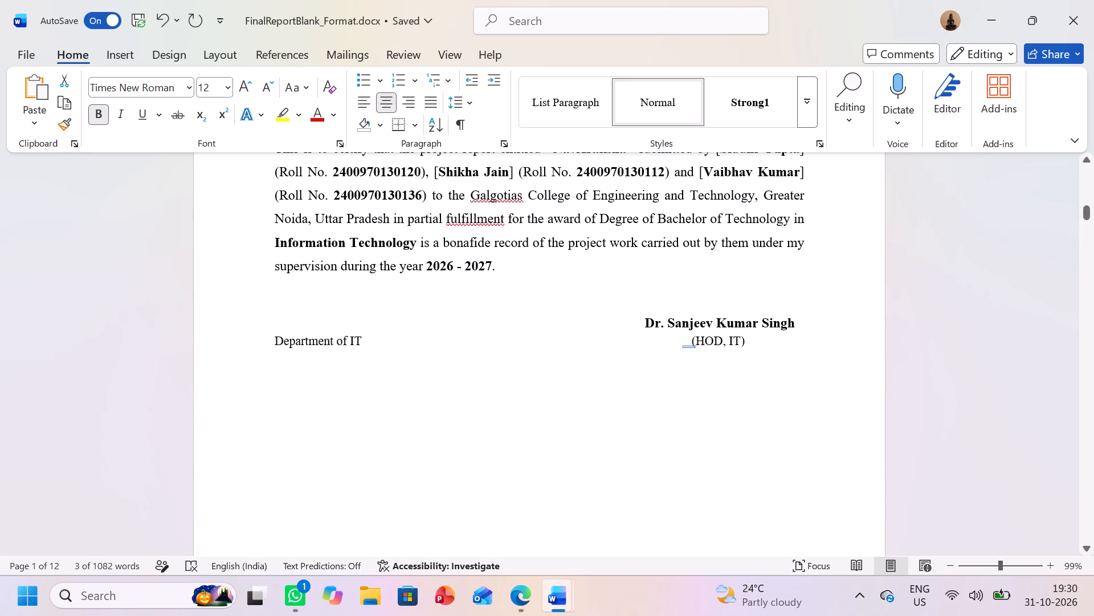
left_click(285, 318)
key("ctrl+v")
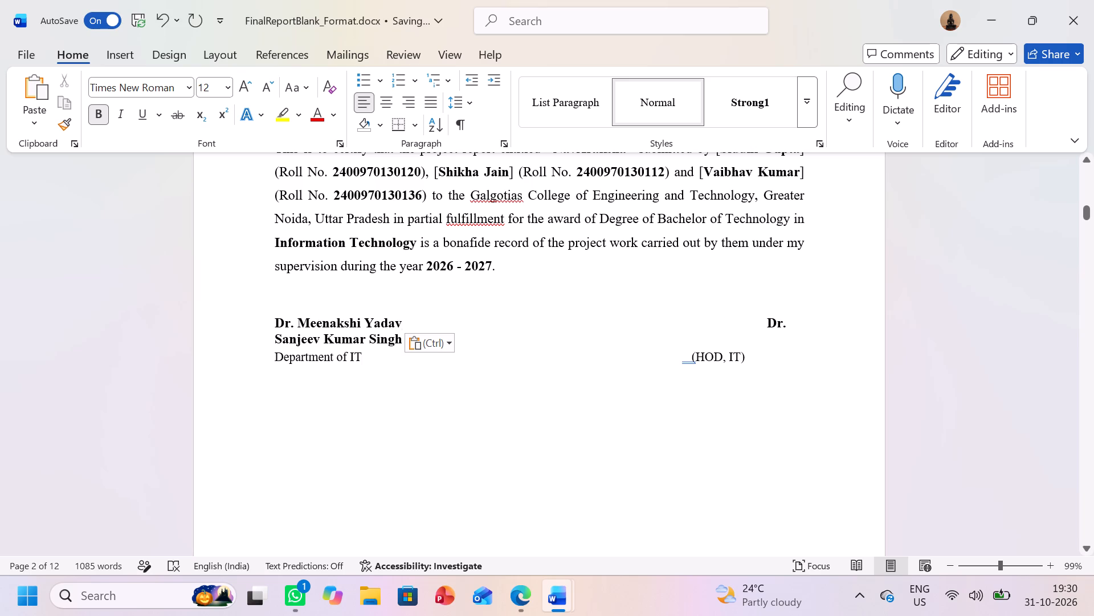
Remove the extra spaces between the supervisor's and HOD's names so the HOD's full name fits on the same line above "(HOD, IT)".
left_click(271, 337)
left_click(627, 318)
left_click(717, 326)
key("BackSpace")
key("BackSpace")
key("BackSpace")
key("BackSpace")
key("BackSpace")
key("BackSpace")
key("BackSpace")
key("BackSpace")
key("BackSpace")
key("BackSpace")
key("BackSpace")
key("BackSpace")
key("BackSpace")
key("BackSpace")
key("BackSpace")
key("BackSpace")
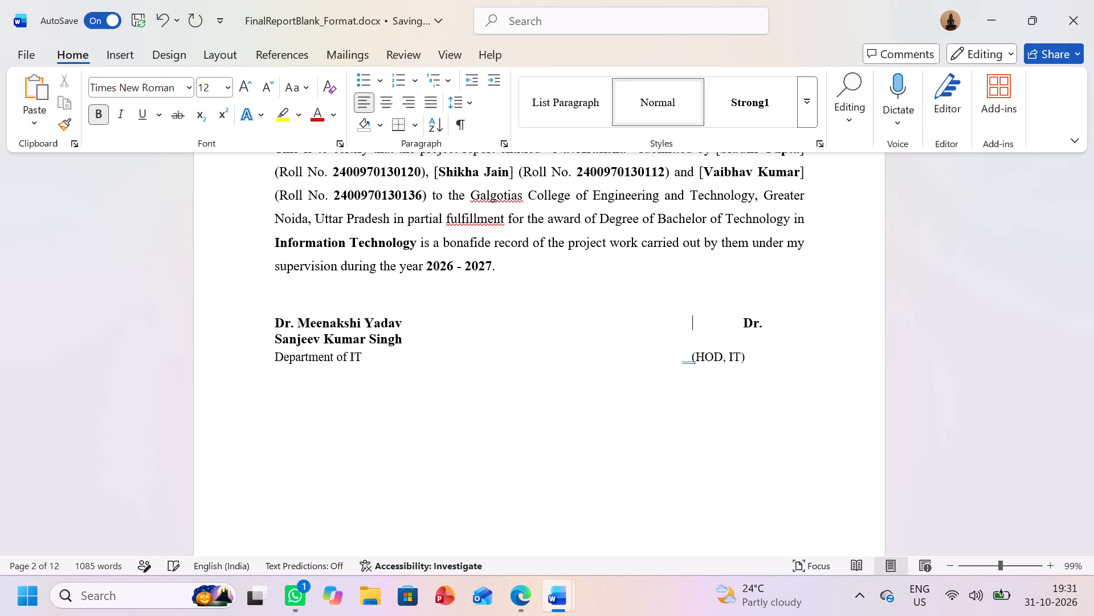
key("BackSpace")
key("BackSpace")
key("BackSpace")
key("BackSpace")
key("BackSpace")
key("BackSpace")
key("BackSpace")
key("BackSpace")
key("BackSpace")
key("BackSpace")
key("BackSpace")
key("BackSpace")
key("BackSpace")
key("BackSpace")
key("BackSpace")
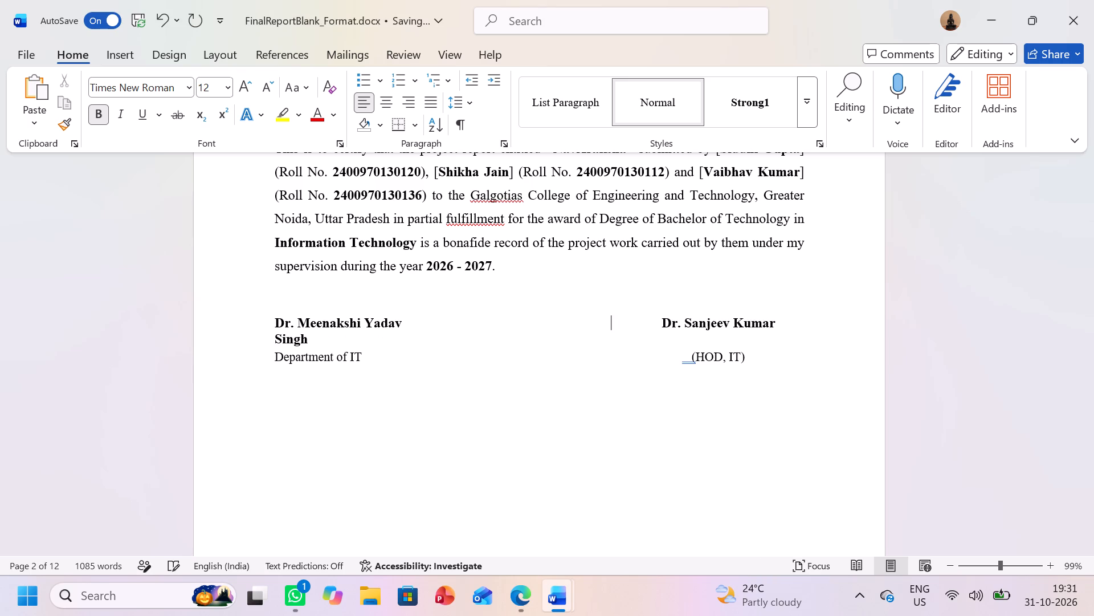
key("BackSpace")
key("BackSpace")
key("BackSpace")
key("BackSpace")
key("BackSpace")
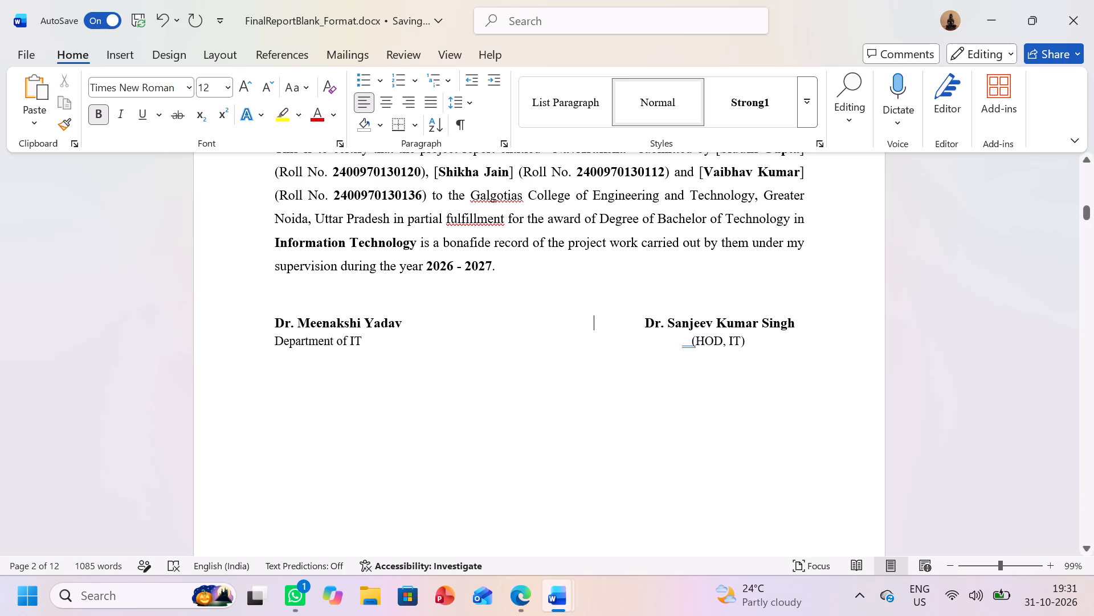
Accept the suggested grammar correction for the spacing before "(HOD, IT)" in the Certificate's signature block.
left_click(691, 343)
left_click(696, 404)
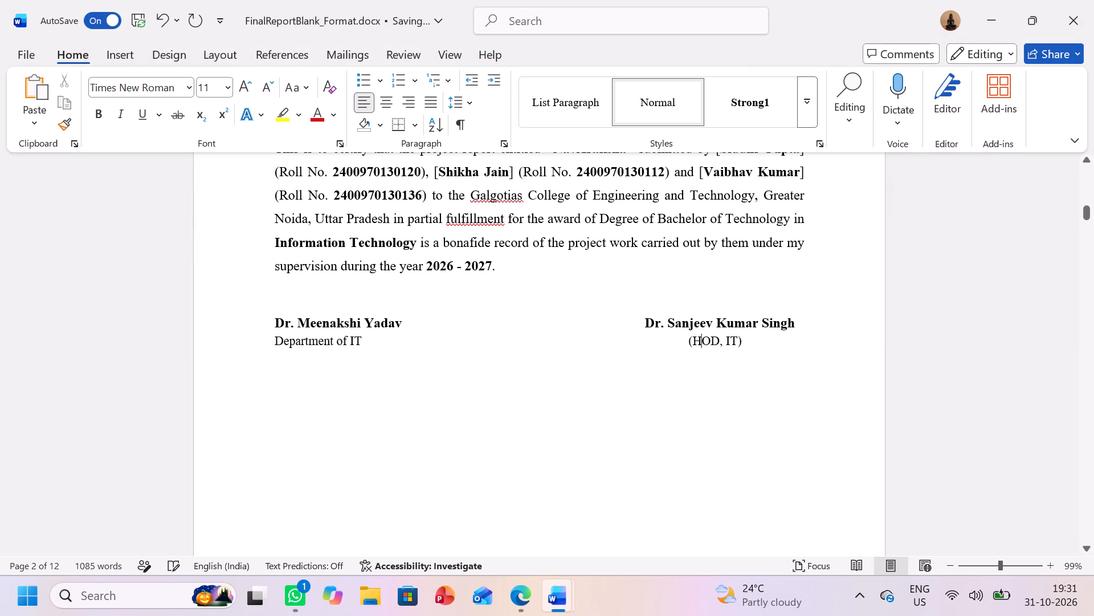
Replace the "[ Coordinator Name ]" placeholder, including its brackets, in the Acknowledgement's first paragraph with the copied project coordinator's name.
scroll(881, 370, "down", 1)
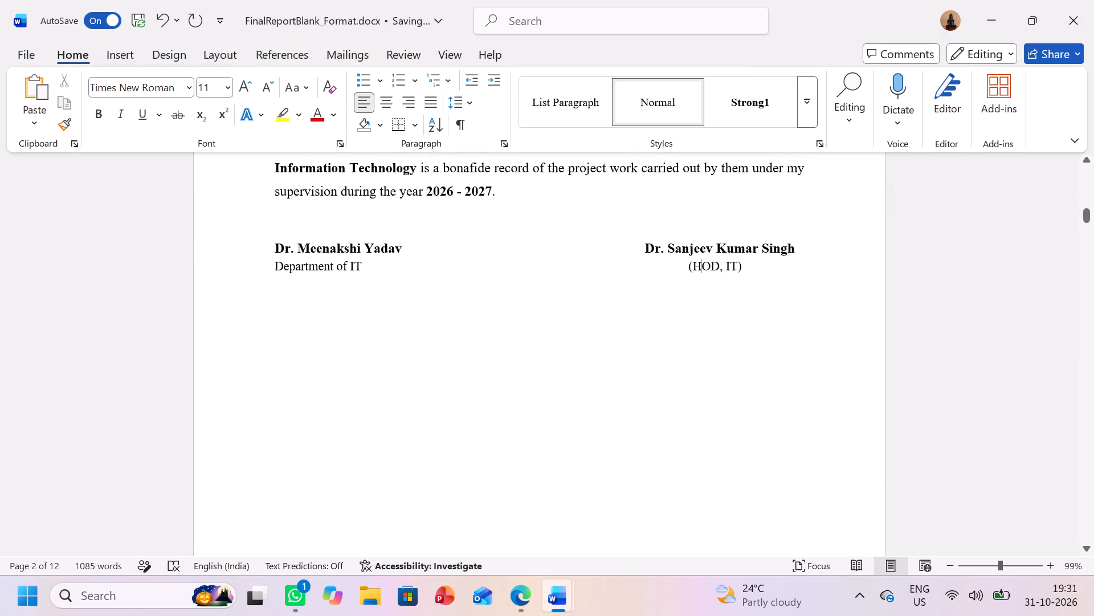
scroll(881, 370, "down", 2)
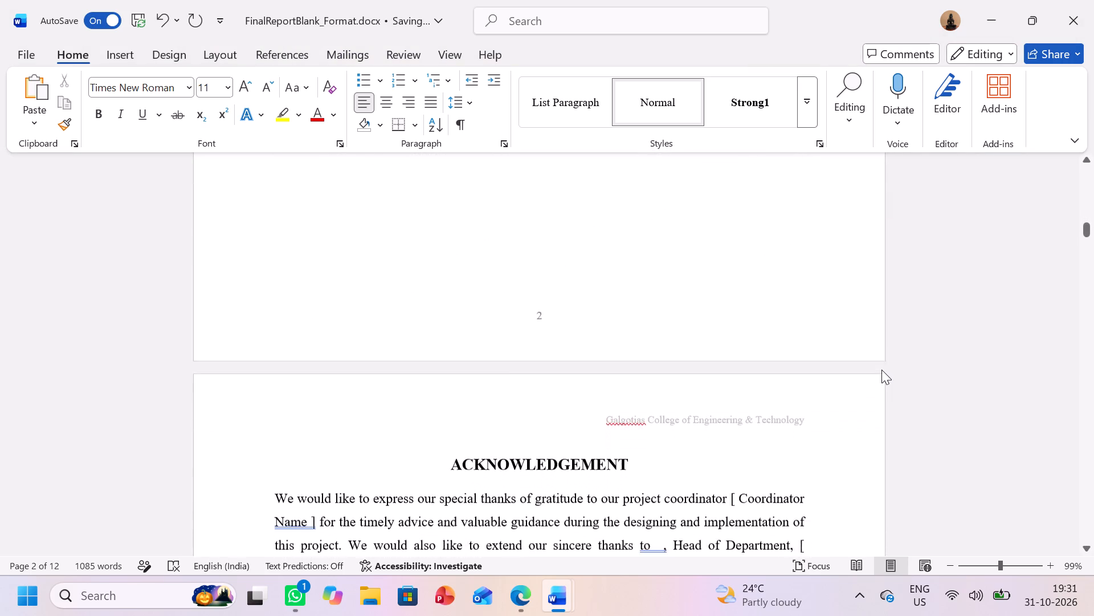
scroll(881, 370, "down", 2)
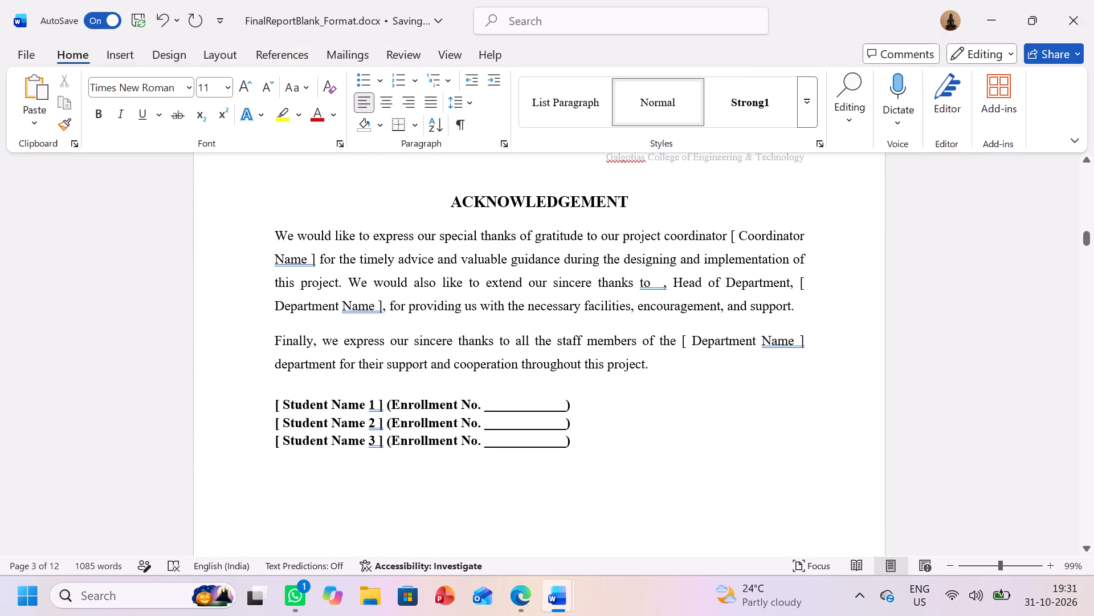
left_click(310, 257)
key("Right")
key("BackSpace")
key("BackSpace")
key("BackSpace")
key("BackSpace")
key("BackSpace")
key("BackSpace")
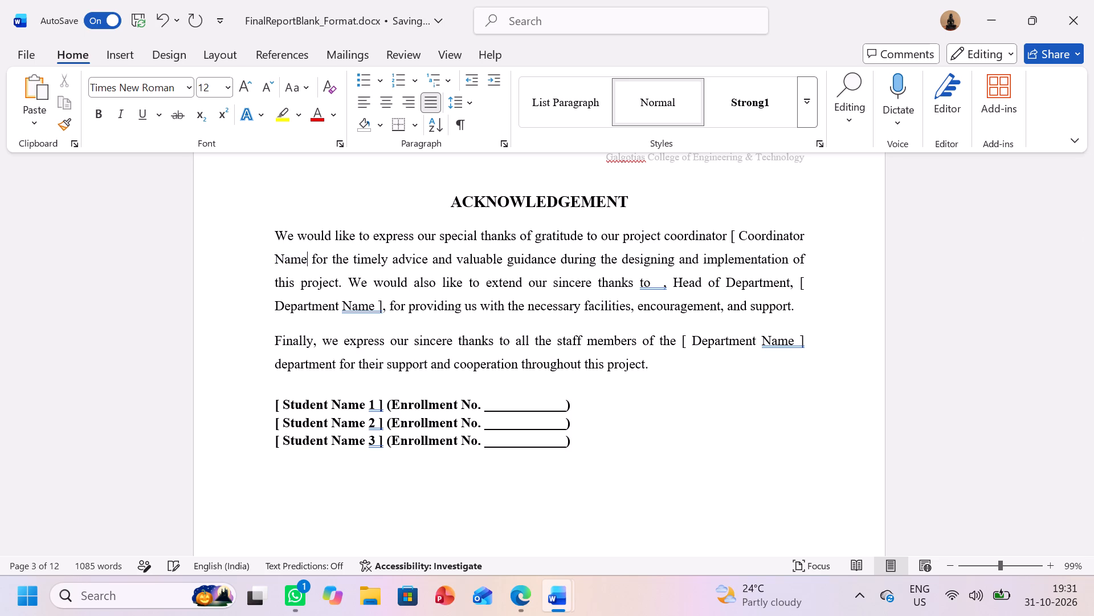
key("BackSpace")
key("BackSpace")
key("BackSpace")
key("BackSpace")
key("BackSpace")
key("BackSpace")
key("BackSpace")
key("BackSpace")
key("BackSpace")
key("BackSpace")
key("BackSpace")
key("BackSpace")
key("BackSpace")
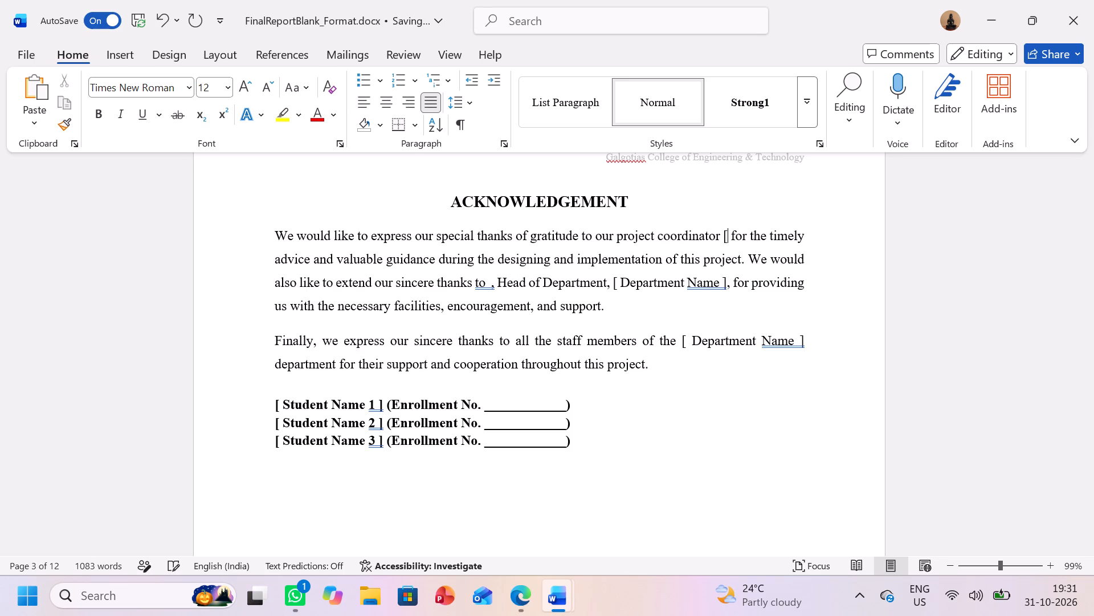
key("BackSpace")
key("ctrl+v")
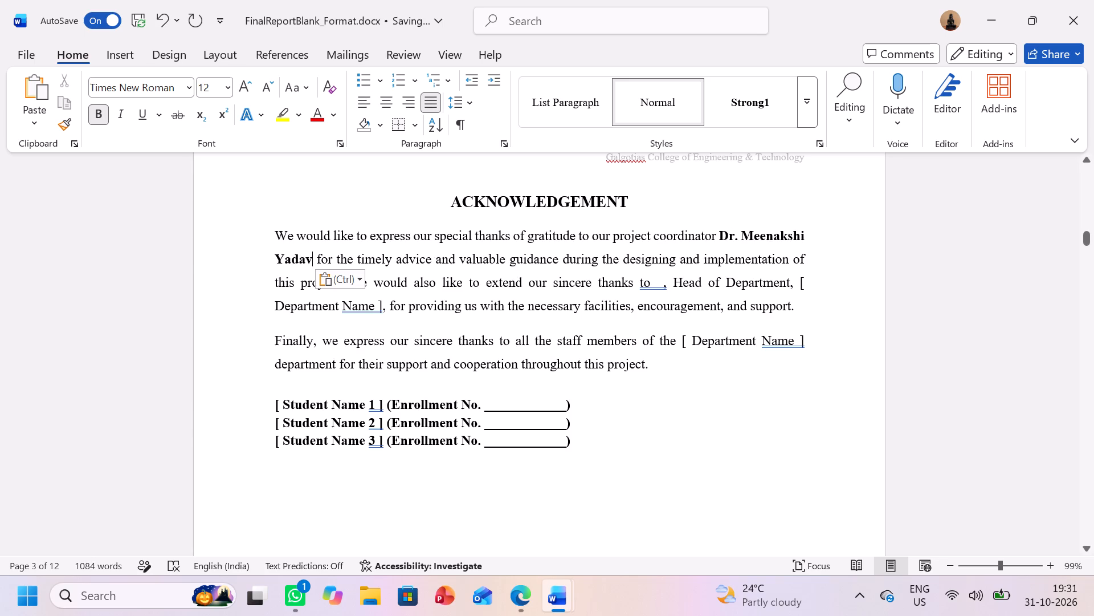
Copy the HOD's name from the Certificate's signature block into the gap before ", Head of Department" in the Acknowledgement.
left_click(656, 281)
scroll(656, 281, "up", 2)
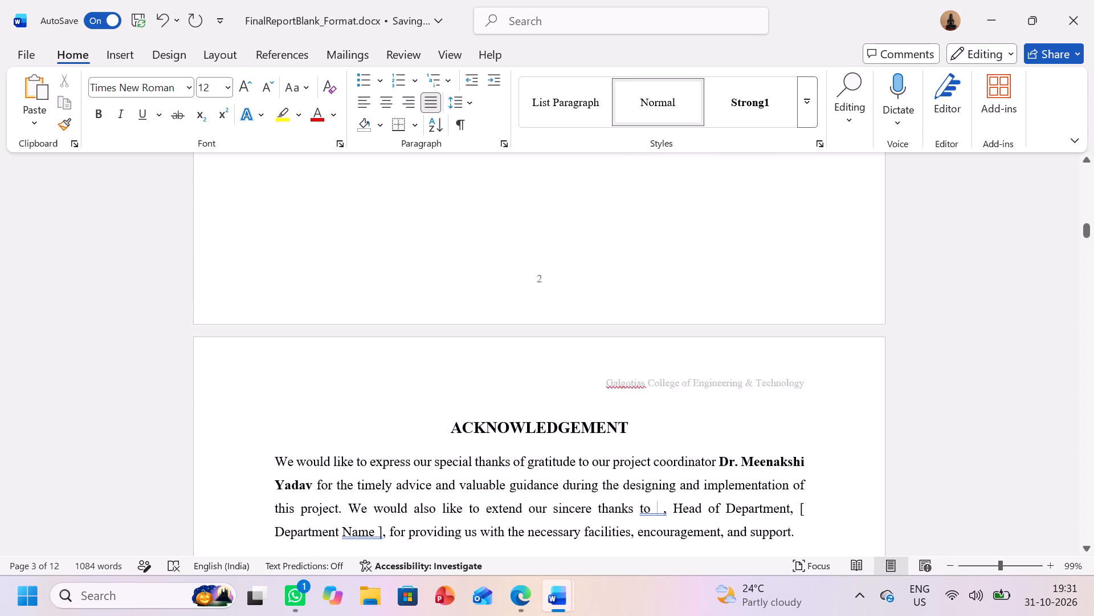
scroll(656, 281, "up", 3)
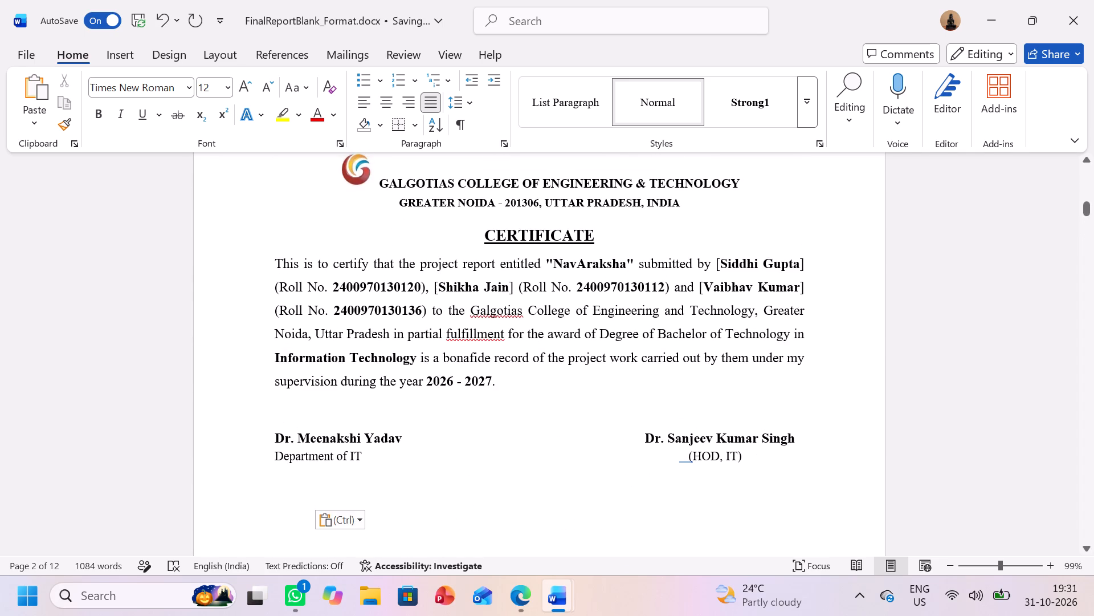
left_click_drag(641, 432, 792, 431)
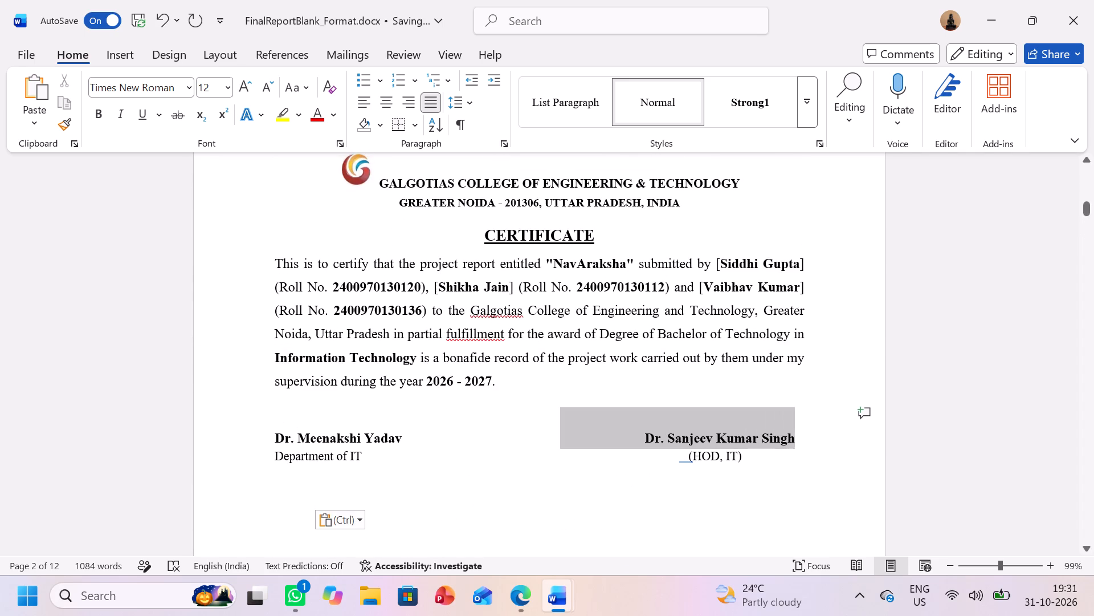
left_click_drag(792, 431, 794, 431)
key("ctrl+c")
scroll(794, 431, "down", 2)
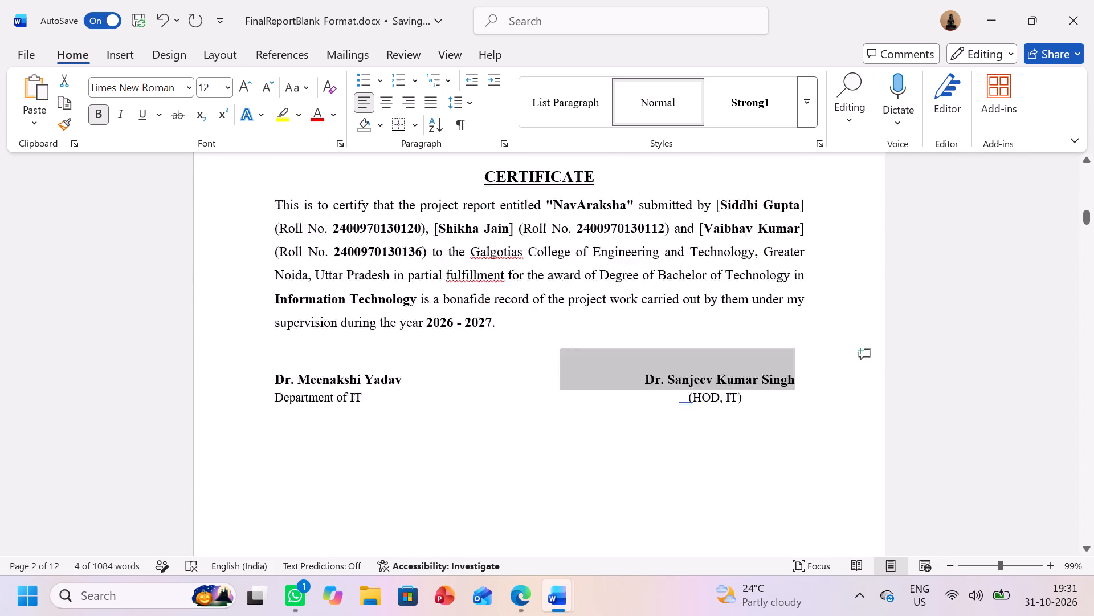
scroll(794, 431, "down", 2)
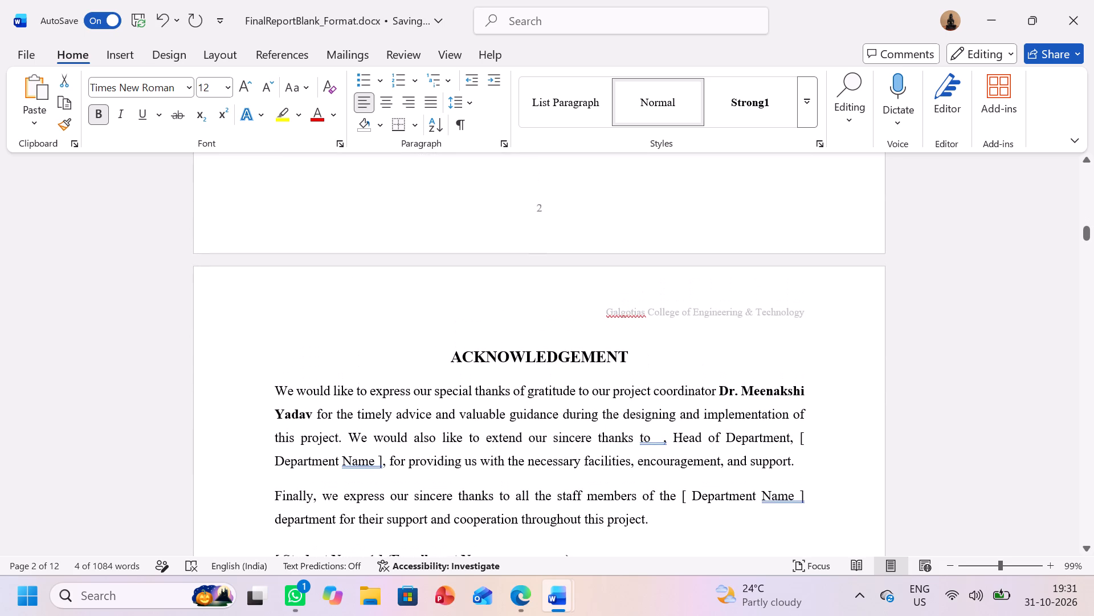
left_click(658, 440)
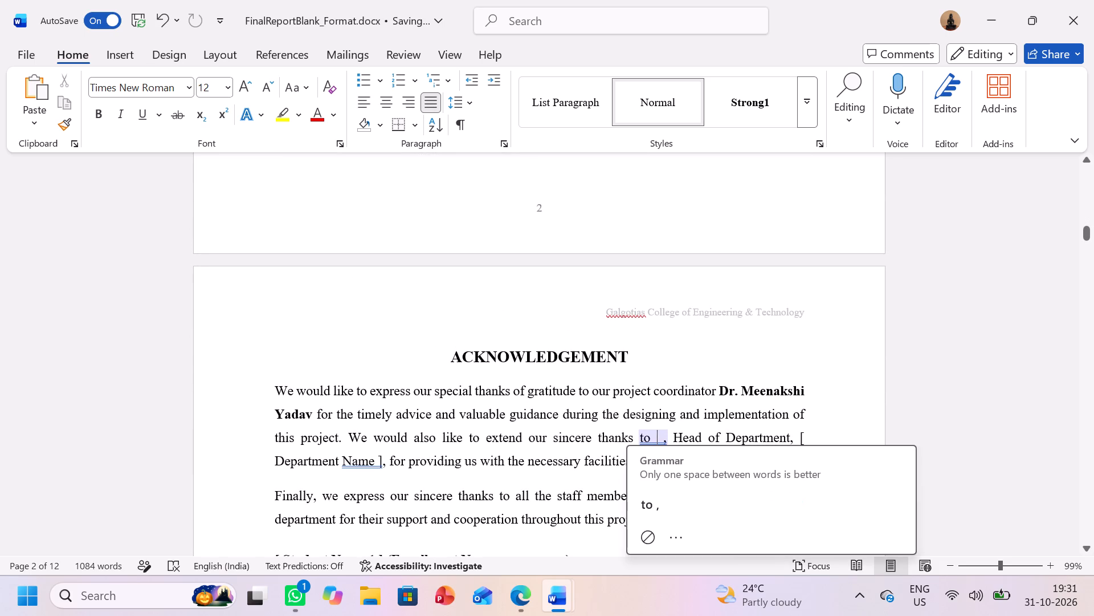
key("ctrl+v")
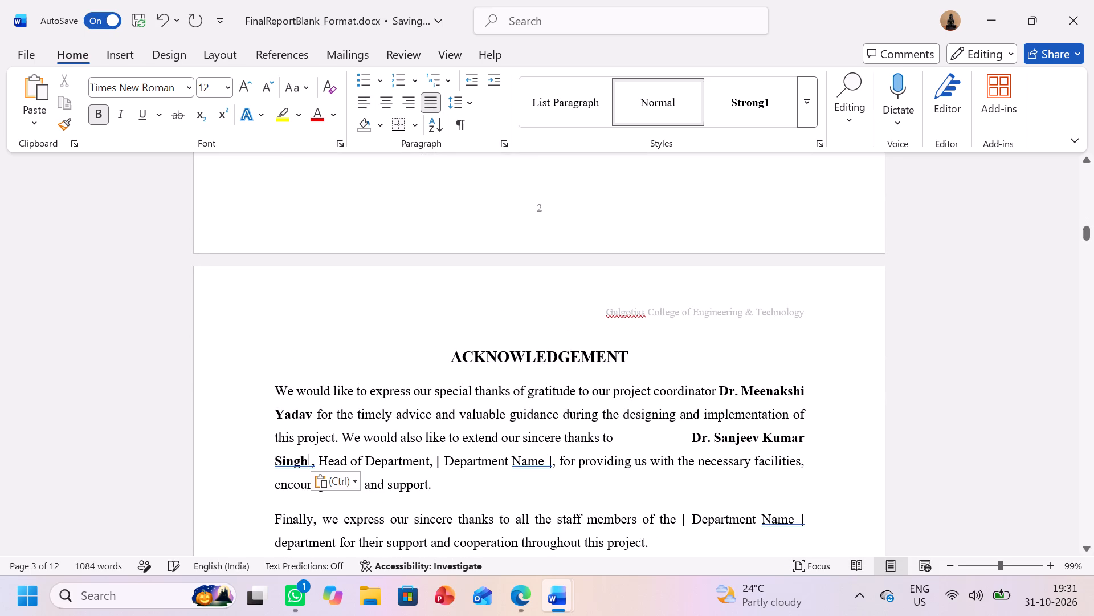
Delete the excess blank space between "sincere thanks to" and the pasted HOD's name in the Acknowledgement.
left_click(678, 440)
key("BackSpace")
key("BackSpace")
key("BackSpace")
key("BackSpace")
key("BackSpace")
key("BackSpace")
key("BackSpace")
key("BackSpace")
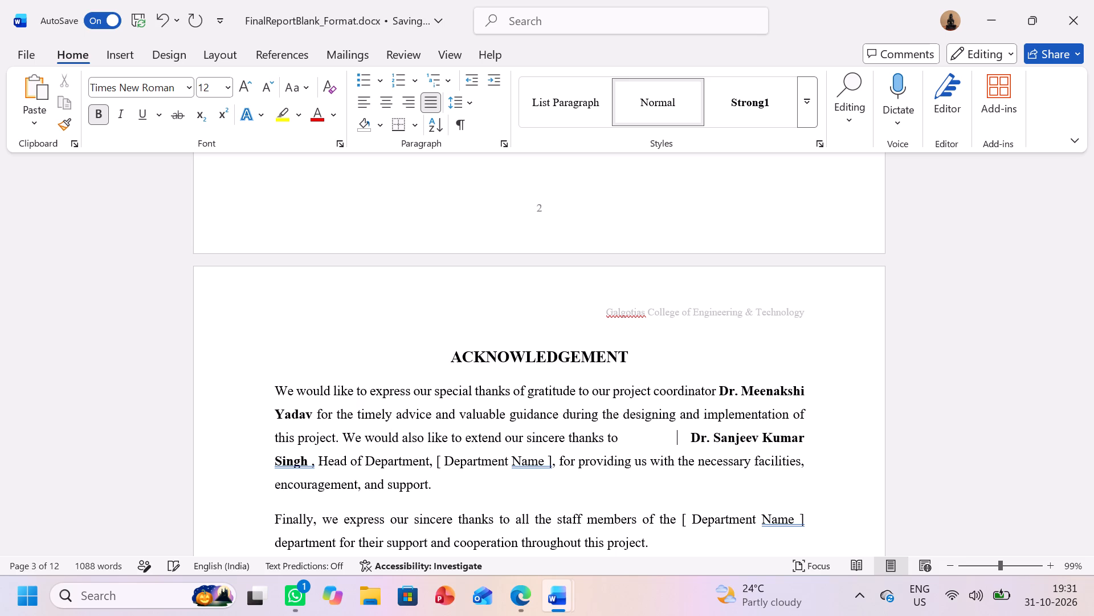
key("Right")
key("Right")
key("Right")
key("Right")
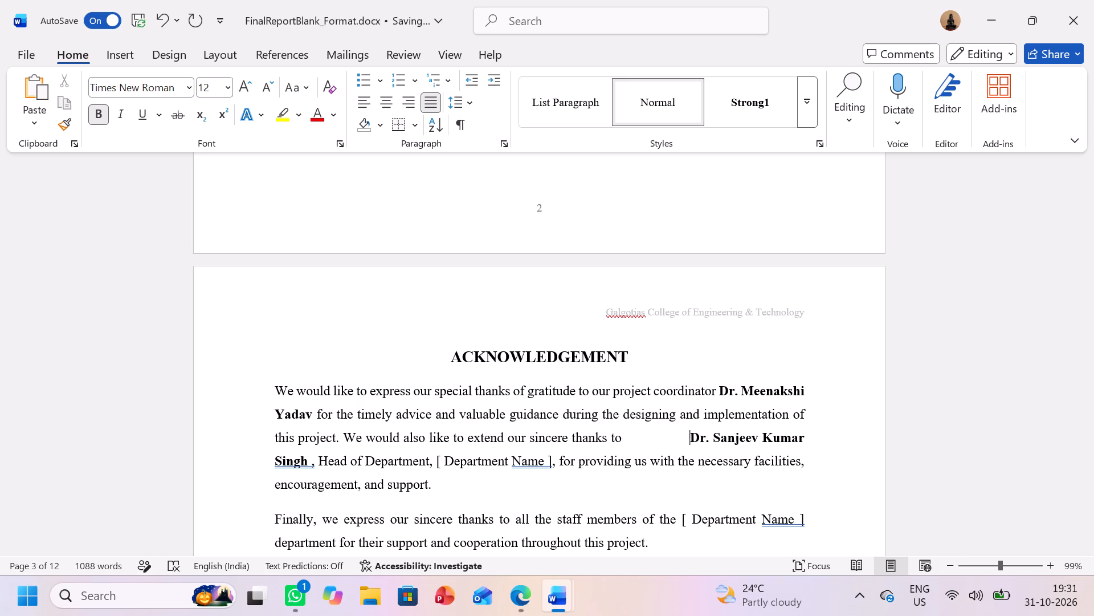
key("BackSpace")
key("BackSpace")
key("BackSpace")
key("BackSpace")
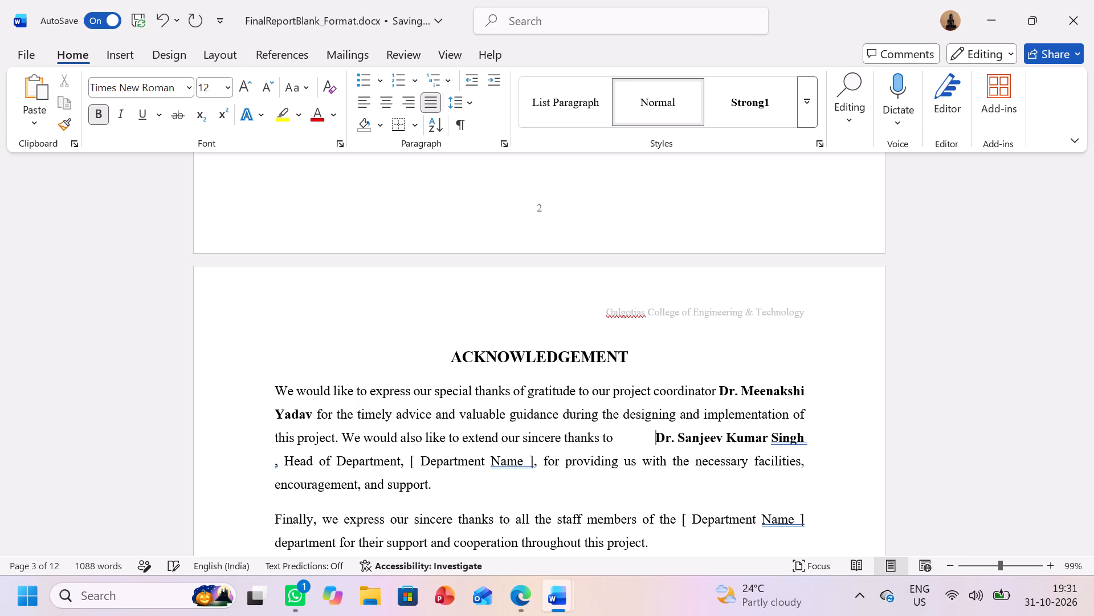
key("BackSpace")
key("BackSpace")
key("BackSpace")
key("BackSpace")
key("BackSpace")
key("BackSpace")
key("BackSpace")
key("BackSpace")
key("BackSpace")
key("BackSpace")
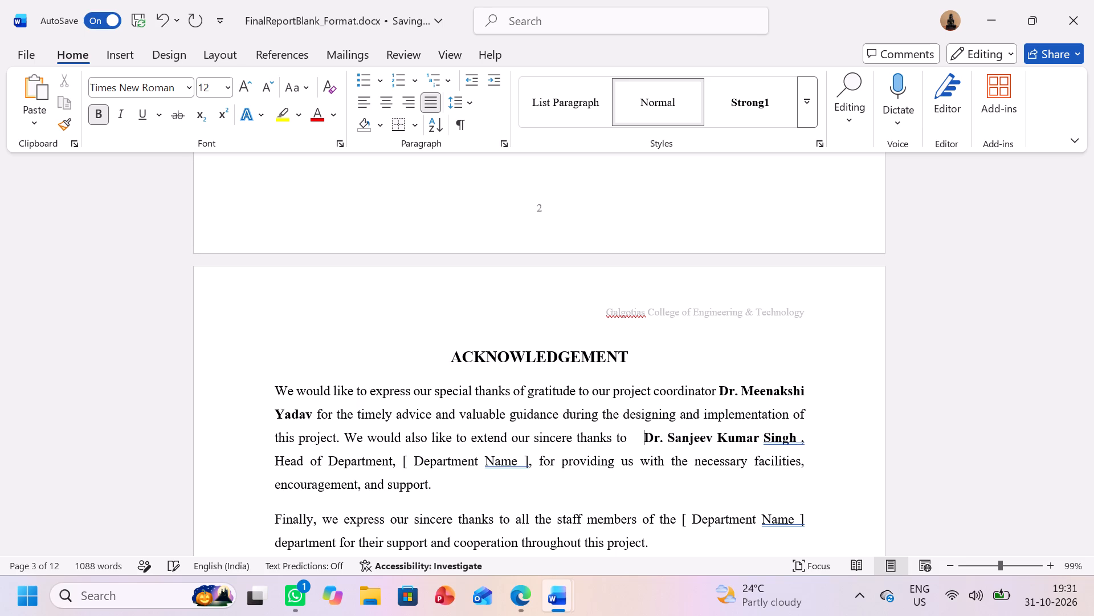
key("BackSpace")
key("BackSpace")
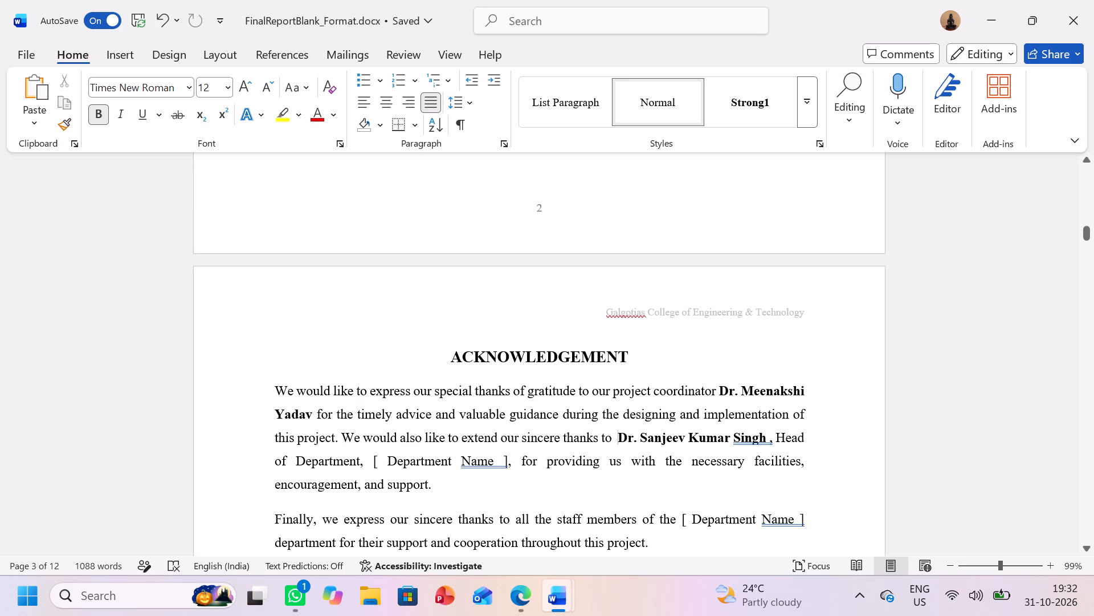
Start editing the "[ Department Name ]" placeholder after "Head of Department" in the Acknowledgement's first paragraph.
left_click(510, 463)
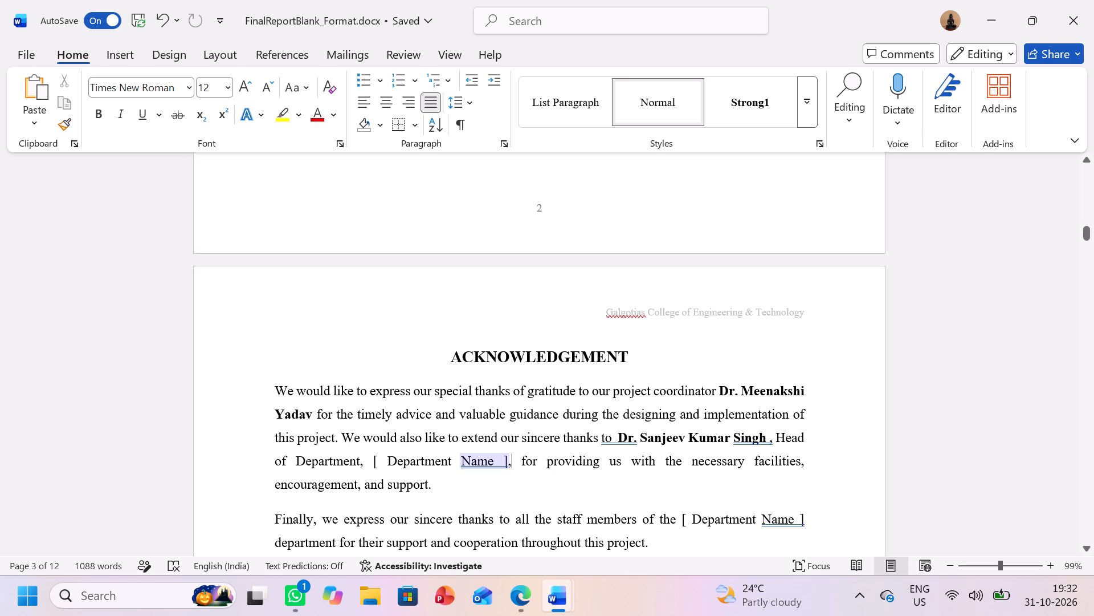
Replace the "[ Department Name ]" placeholder after "Head of Department," in the Acknowledgement with "Information Technology".
key("Left")
key("BackSpace")
key("BackSpace")
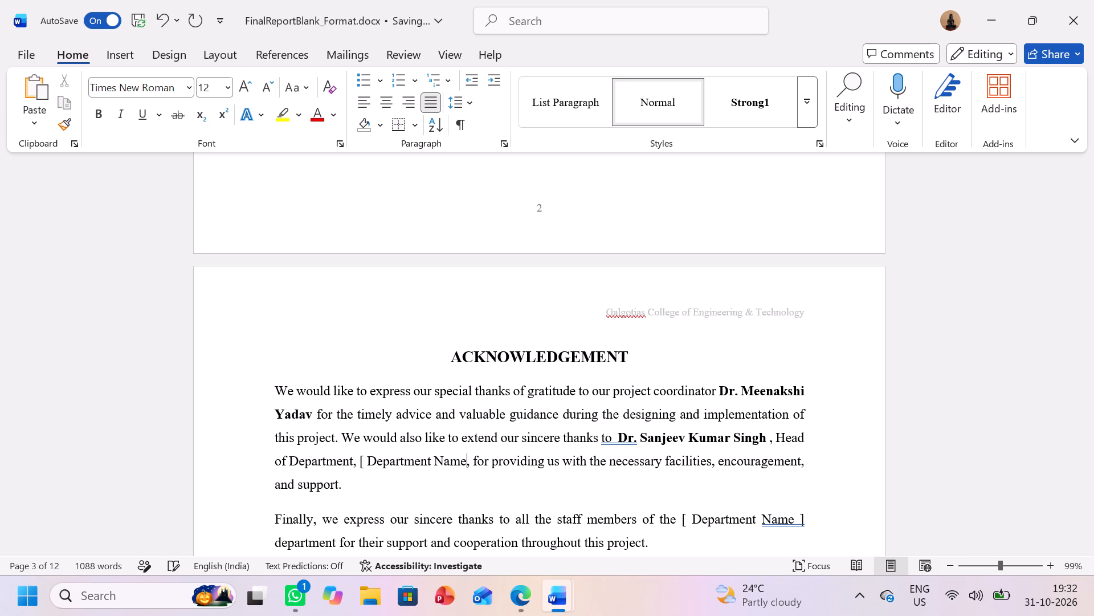
key("BackSpace")
key("BackSpace")
key("BackSpace")
key("BackSpace")
key("BackSpace")
key("BackSpace")
key("BackSpace")
key("BackSpace")
key("BackSpace")
key("BackSpace")
key("BackSpace")
key("BackSpace")
key("BackSpace")
key("BackSpace")
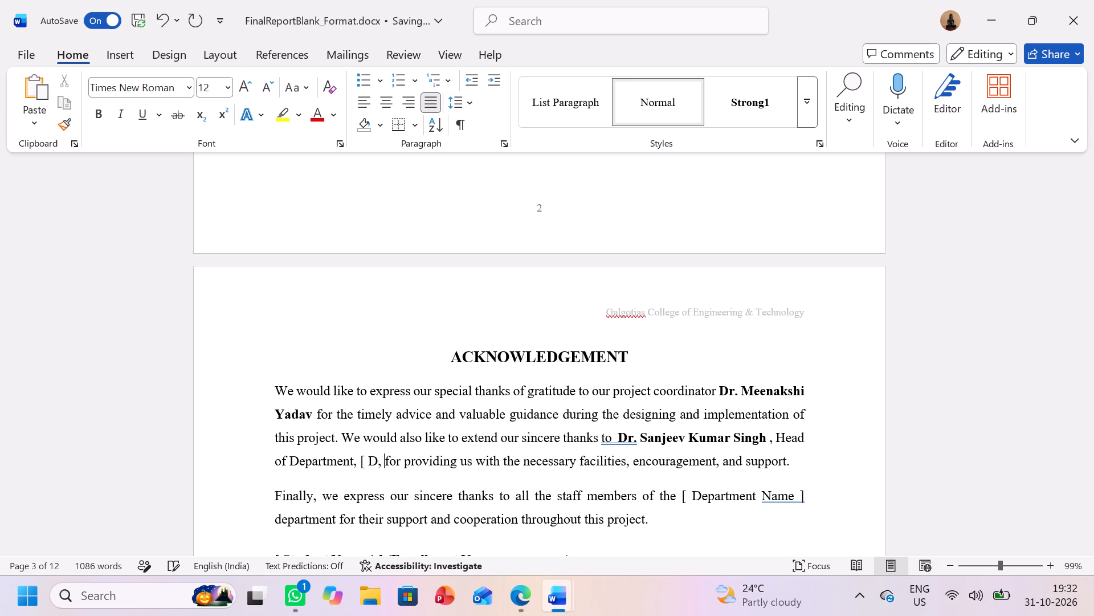
key("BackSpace")
key("BackSpace")
key("BackSpace")
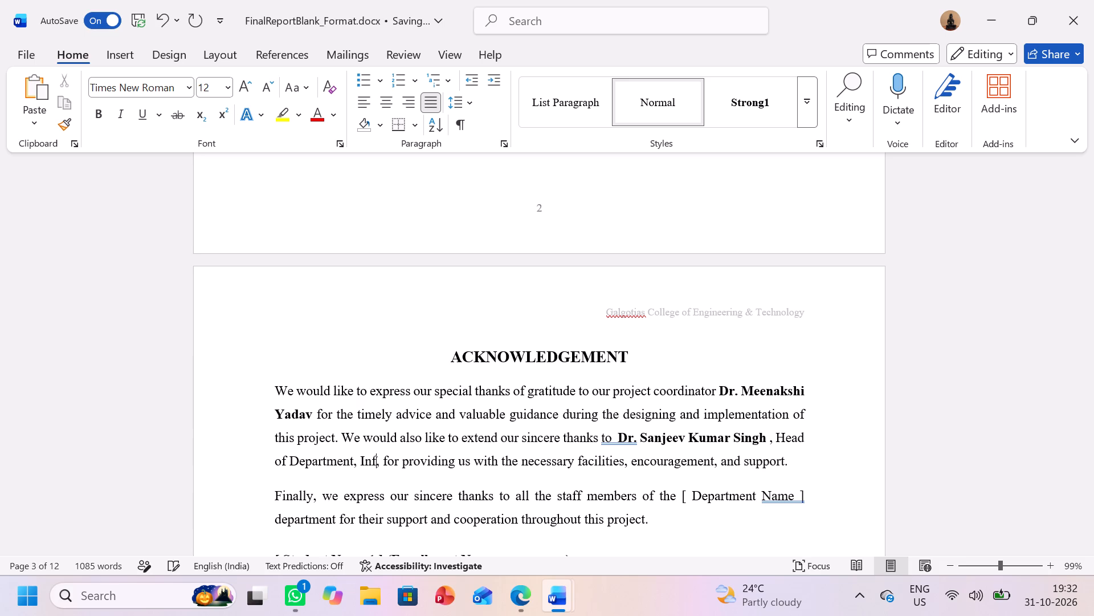
key("BackSpace")
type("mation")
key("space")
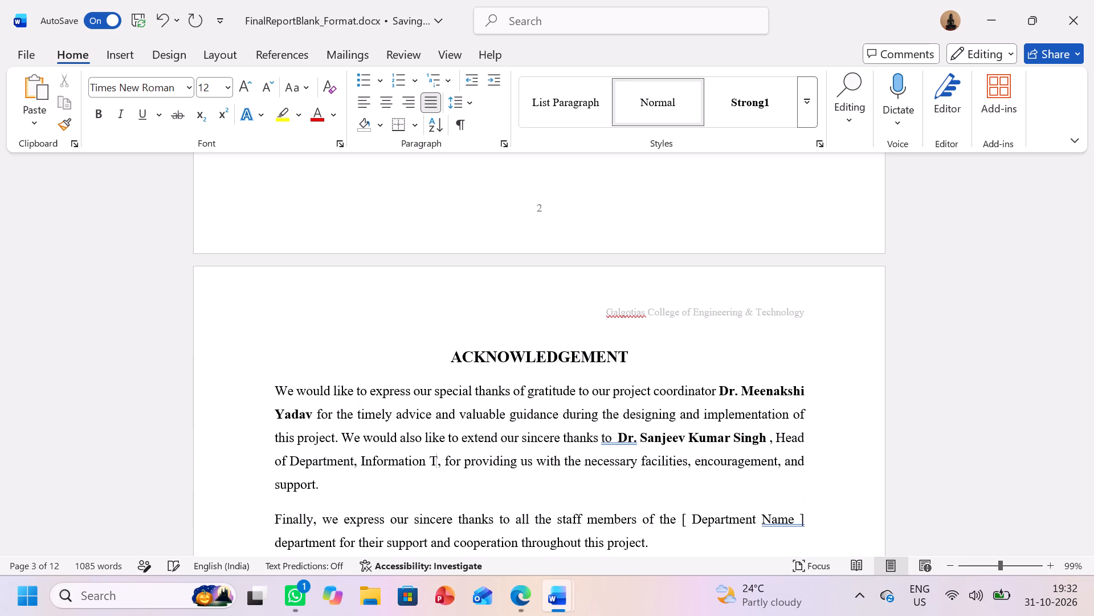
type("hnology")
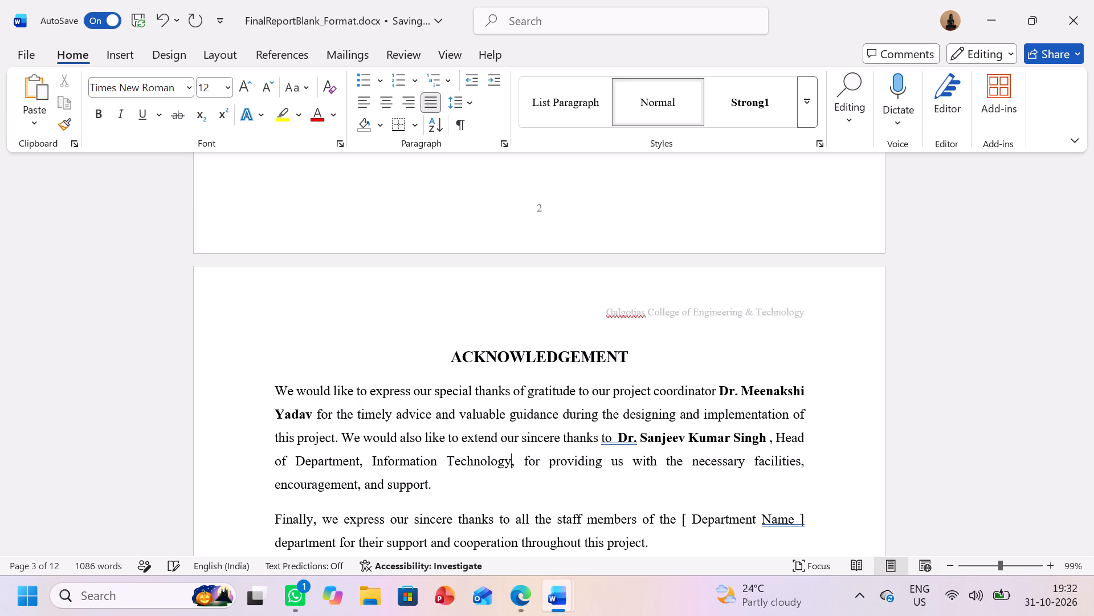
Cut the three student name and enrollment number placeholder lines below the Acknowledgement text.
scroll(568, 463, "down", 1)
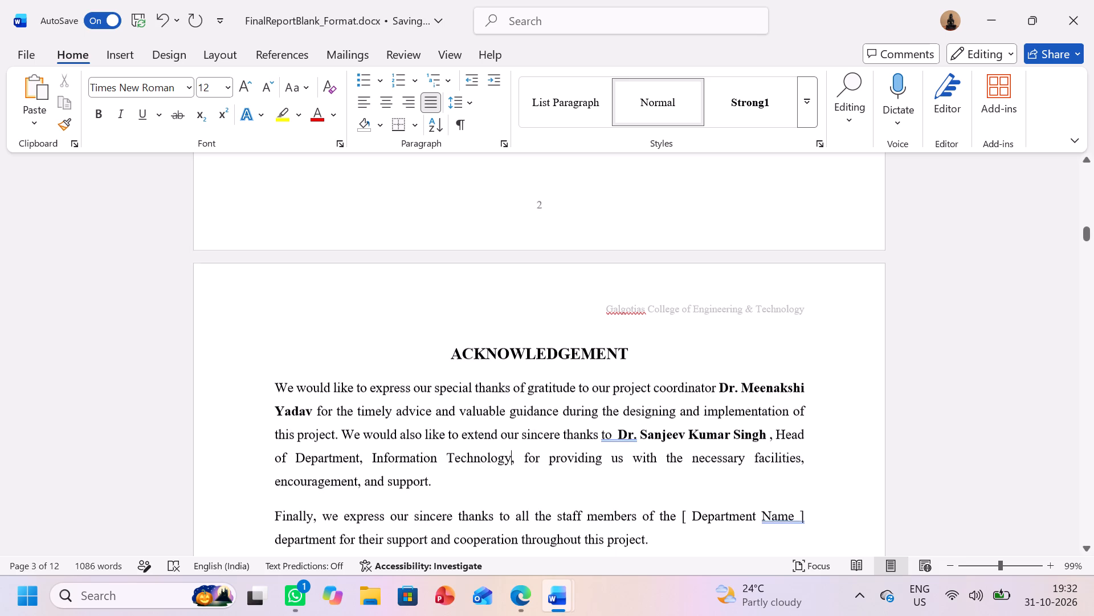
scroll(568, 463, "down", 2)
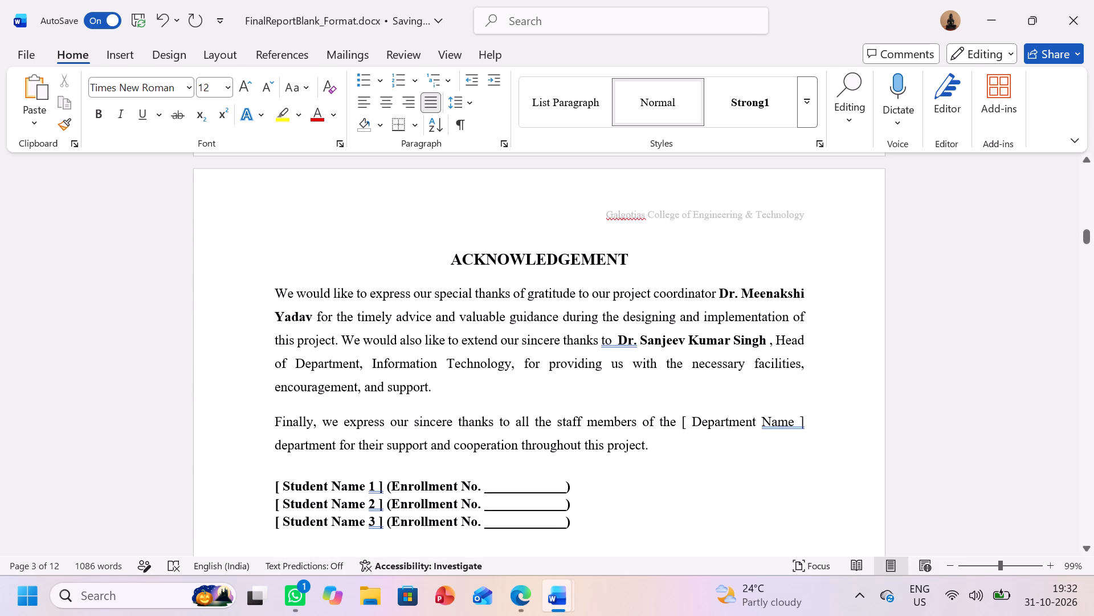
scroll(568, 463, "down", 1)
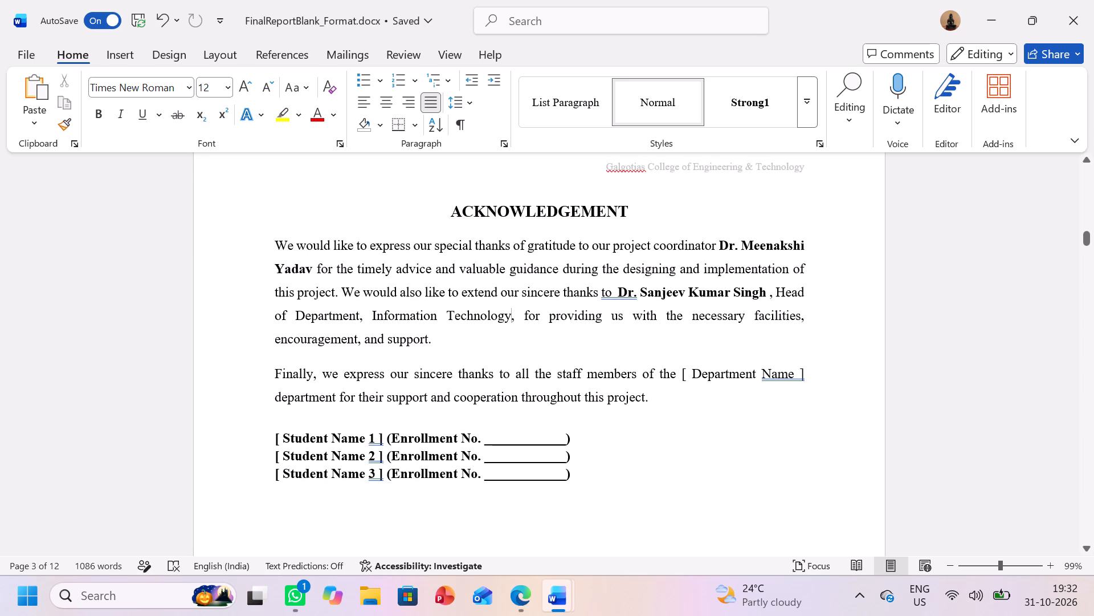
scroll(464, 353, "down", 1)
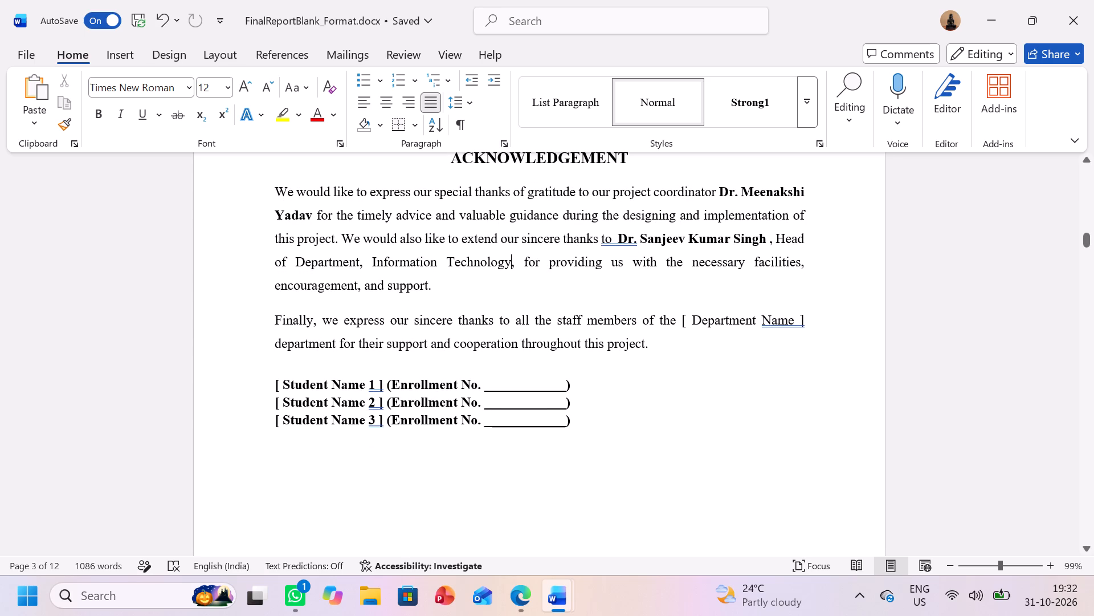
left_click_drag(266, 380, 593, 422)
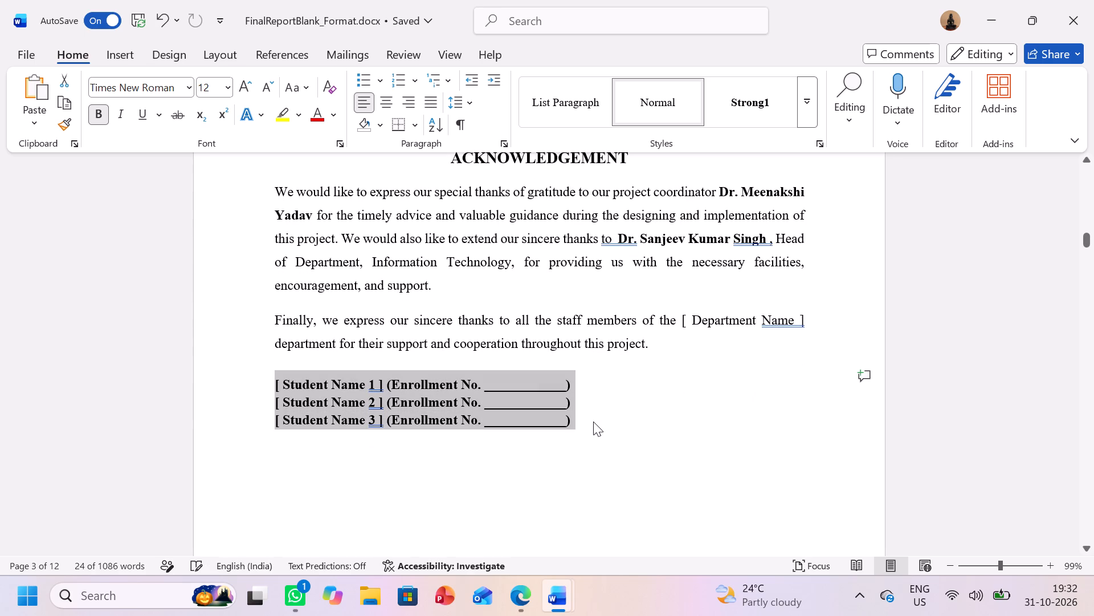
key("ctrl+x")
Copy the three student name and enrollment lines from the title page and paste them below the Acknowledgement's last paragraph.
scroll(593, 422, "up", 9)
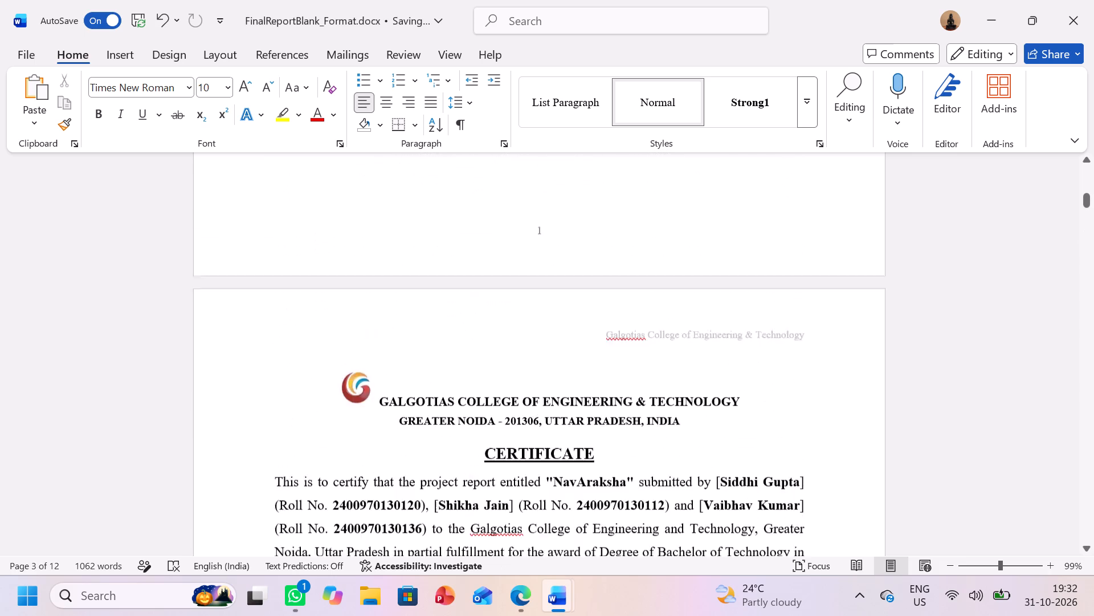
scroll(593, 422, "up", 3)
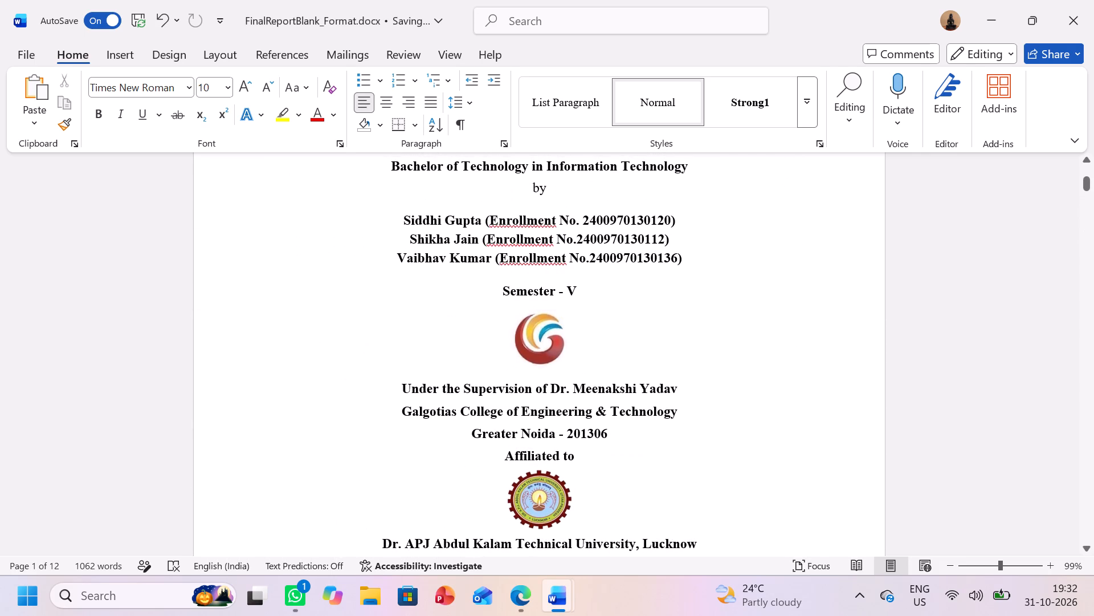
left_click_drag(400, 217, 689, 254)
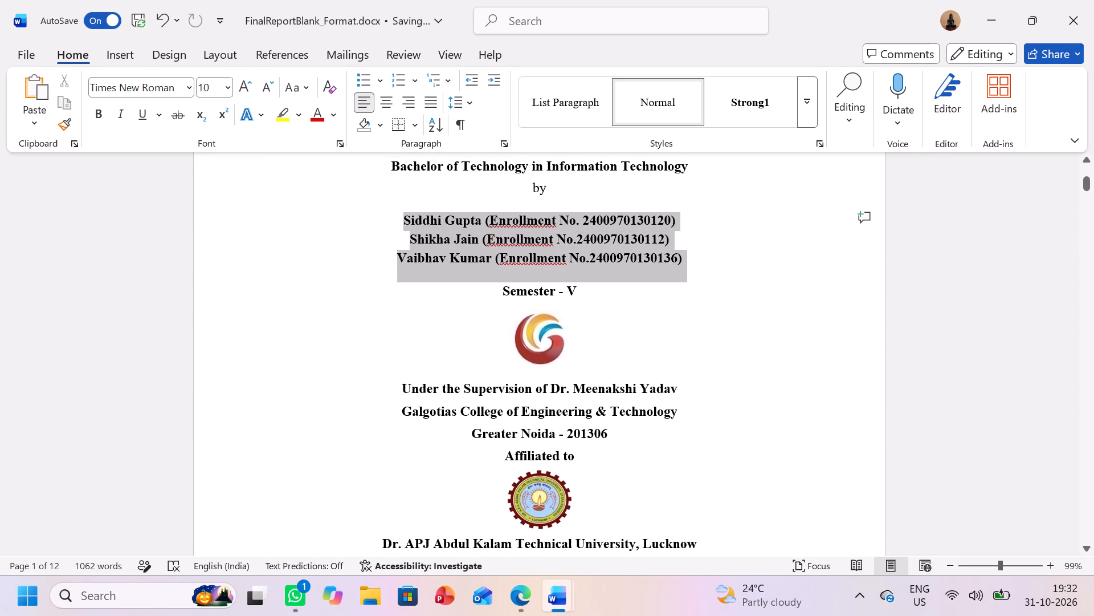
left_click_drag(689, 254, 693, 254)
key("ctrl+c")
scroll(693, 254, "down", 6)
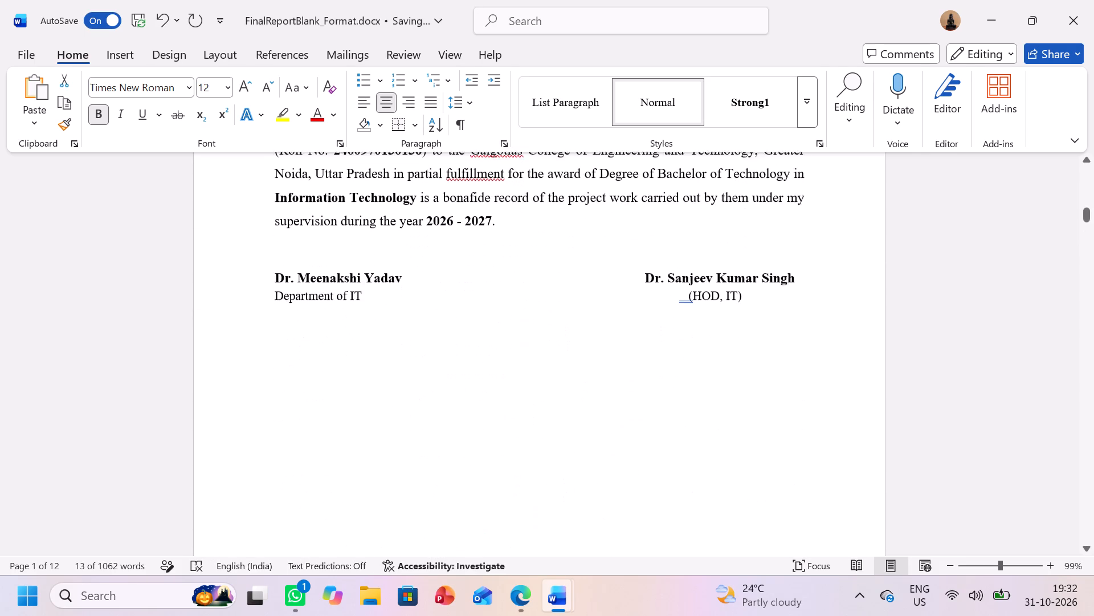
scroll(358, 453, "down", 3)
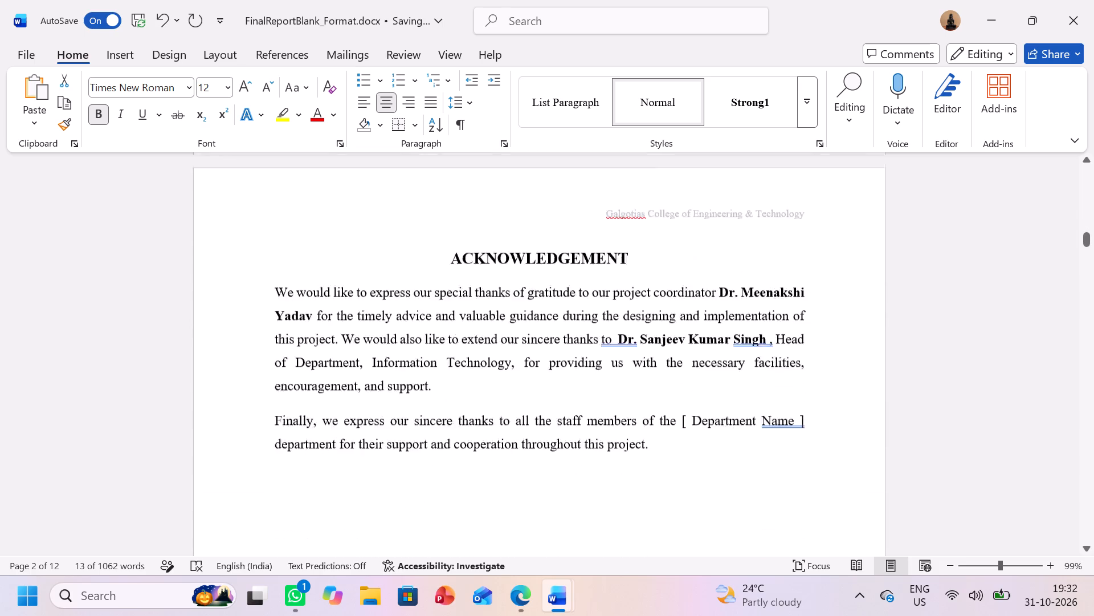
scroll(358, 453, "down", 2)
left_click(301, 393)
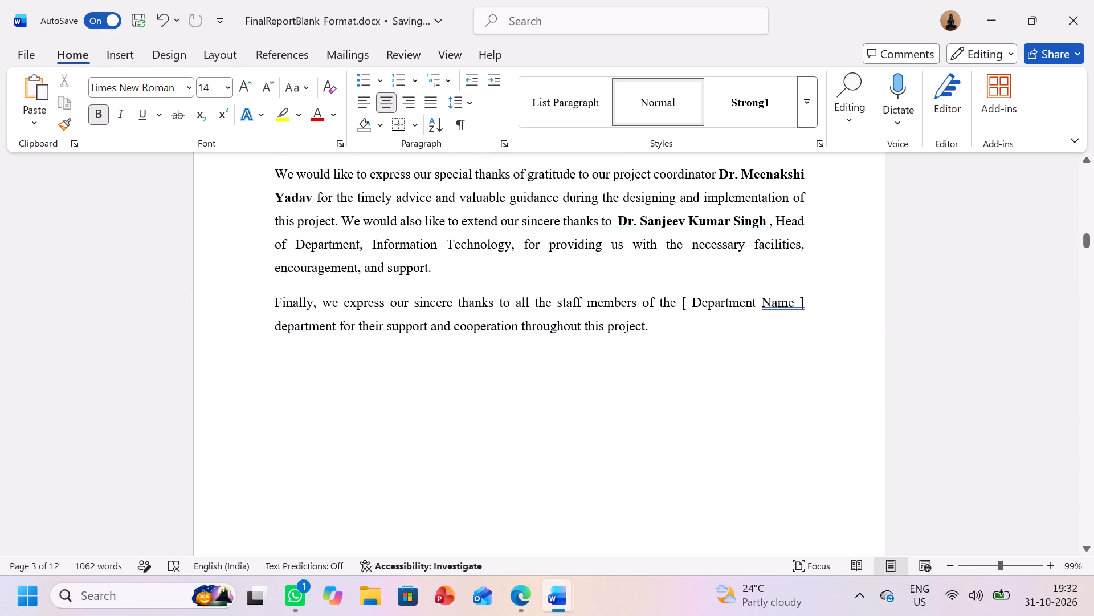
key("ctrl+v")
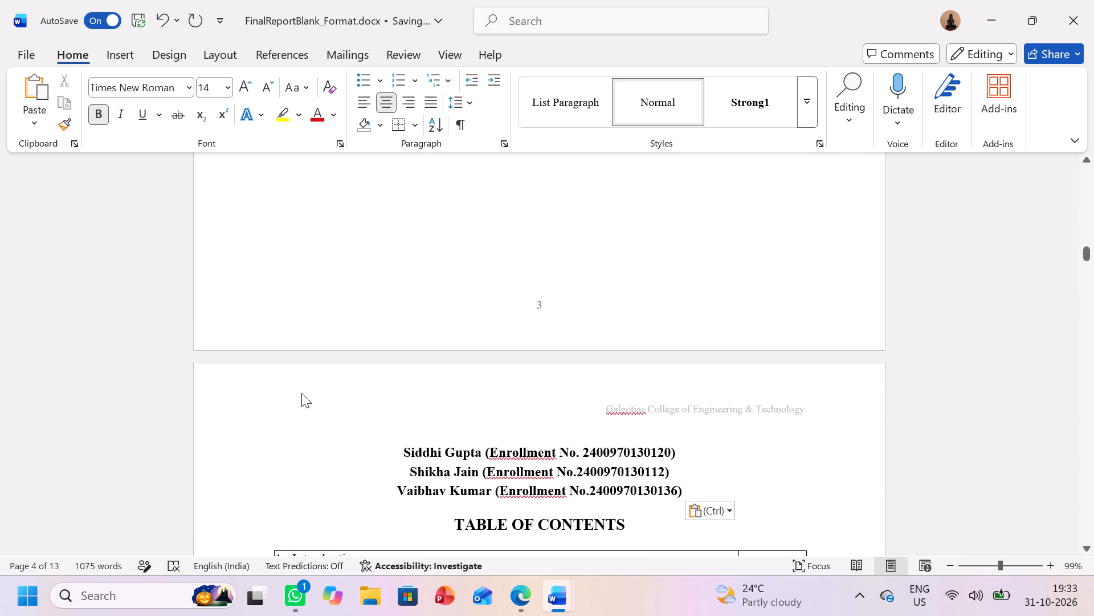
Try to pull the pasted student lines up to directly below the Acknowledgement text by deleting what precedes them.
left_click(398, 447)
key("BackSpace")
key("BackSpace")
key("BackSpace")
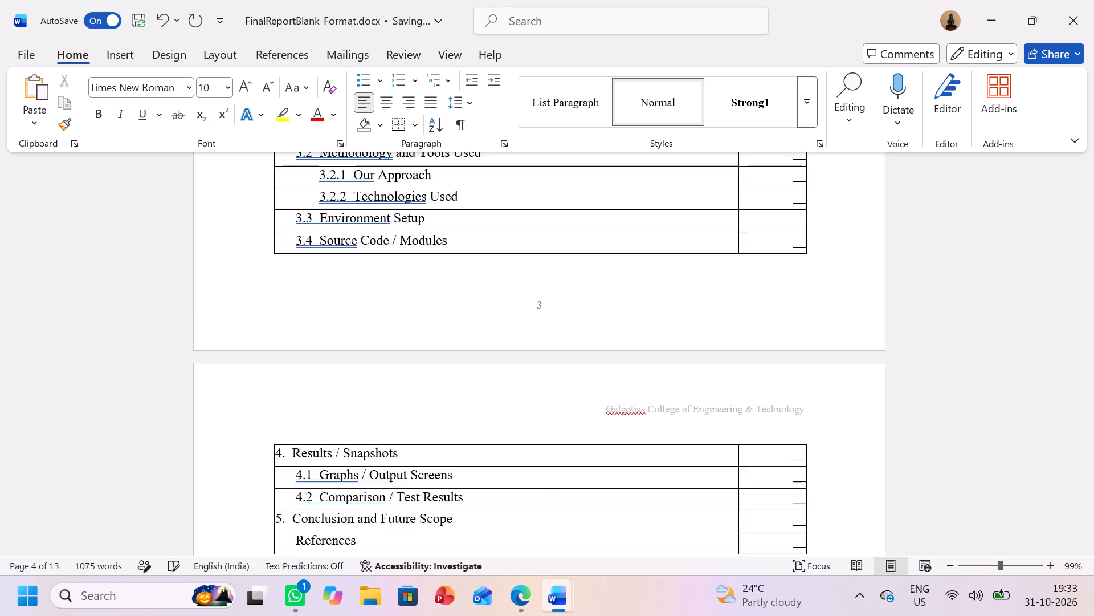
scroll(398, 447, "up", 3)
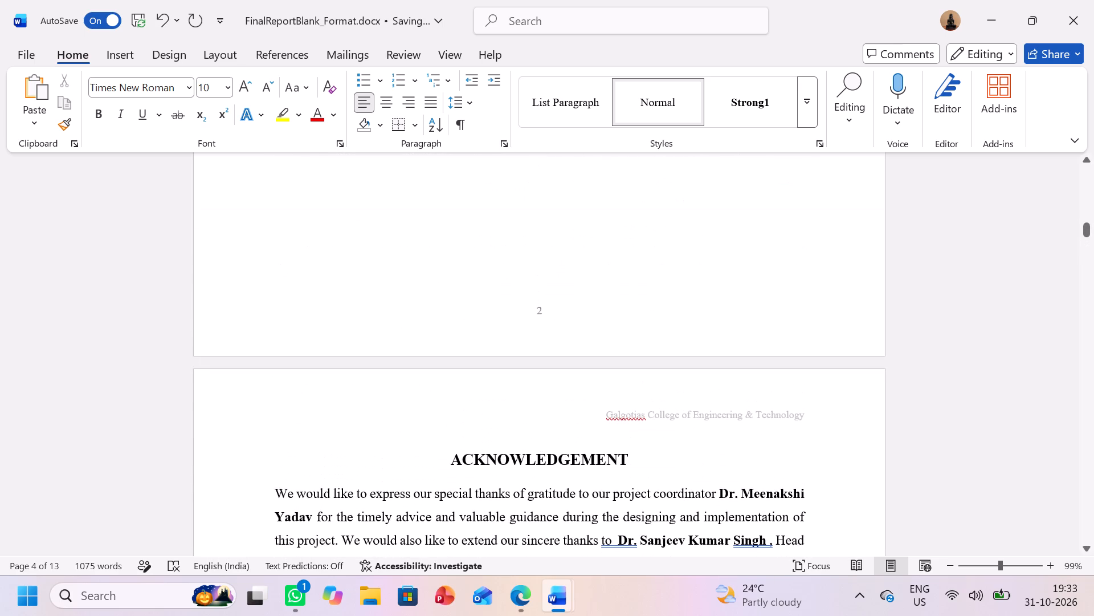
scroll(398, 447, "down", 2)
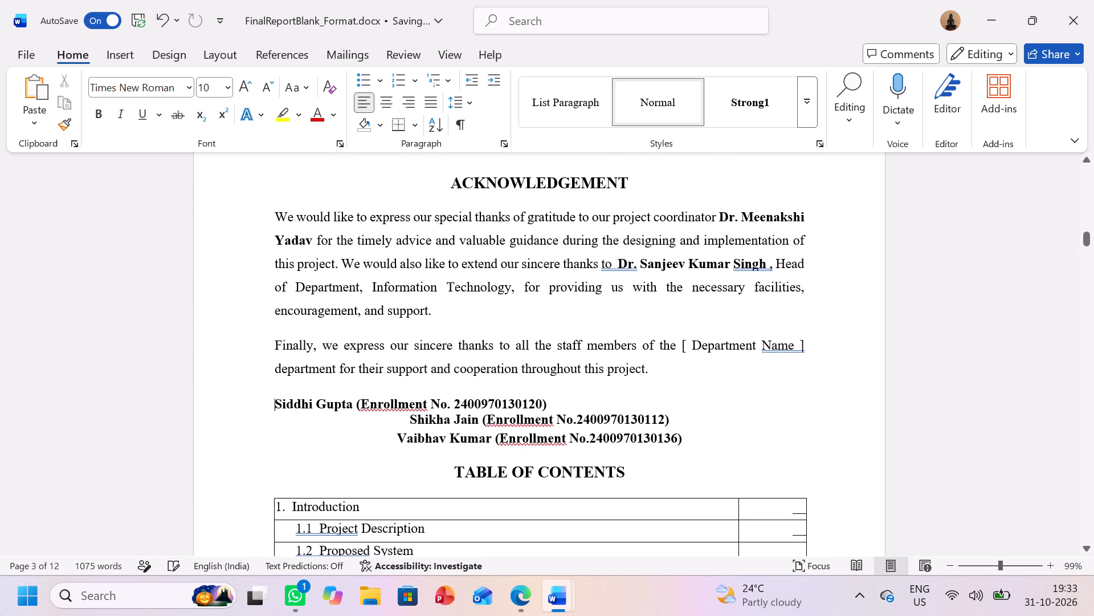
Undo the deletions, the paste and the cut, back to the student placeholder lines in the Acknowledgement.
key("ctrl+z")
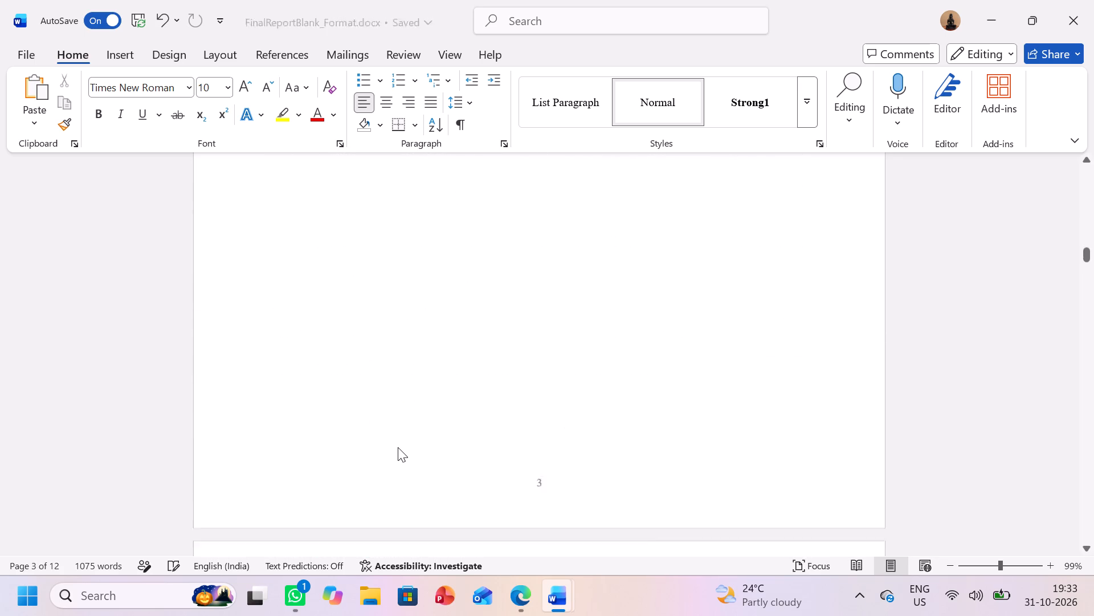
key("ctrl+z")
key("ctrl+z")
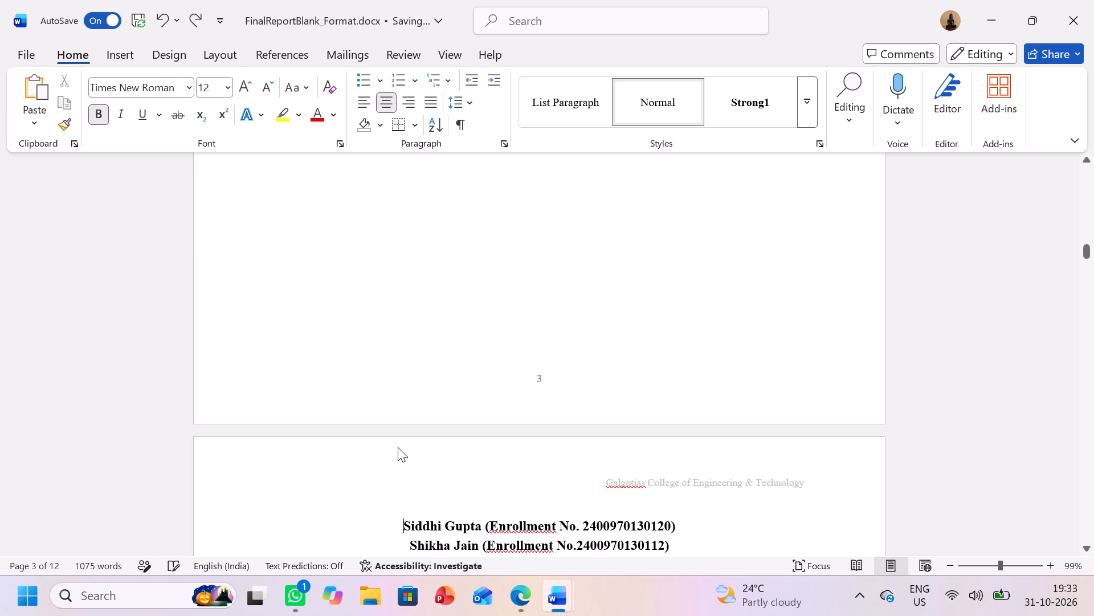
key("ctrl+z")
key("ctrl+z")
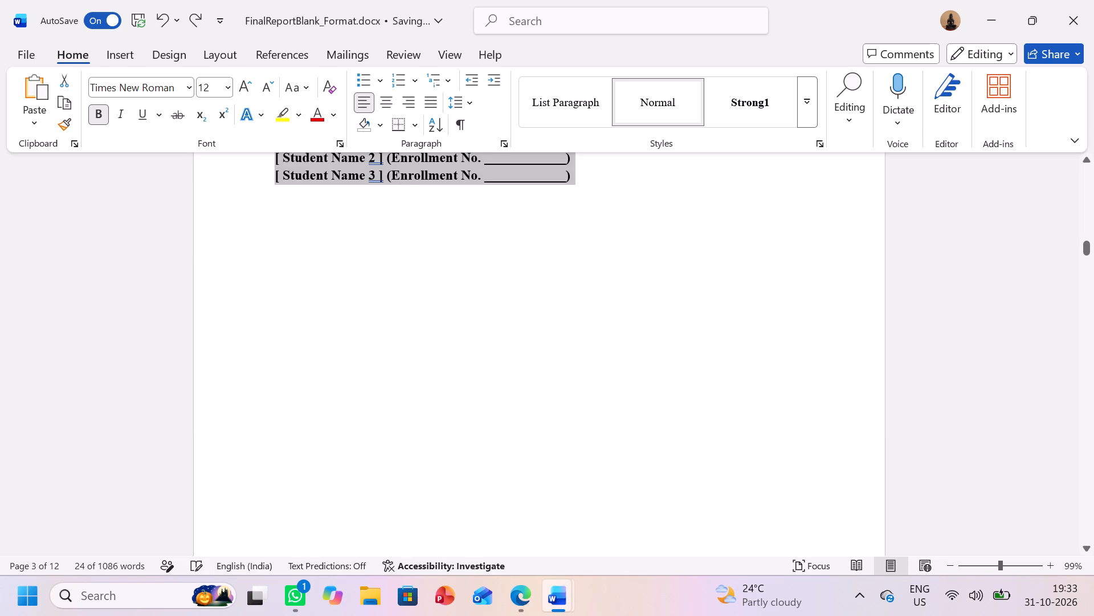
Replace the "[ Student Name 1 ]" placeholder below the Acknowledgement text with the first student's name from the title page.
scroll(398, 447, "up", 7)
left_click(521, 472)
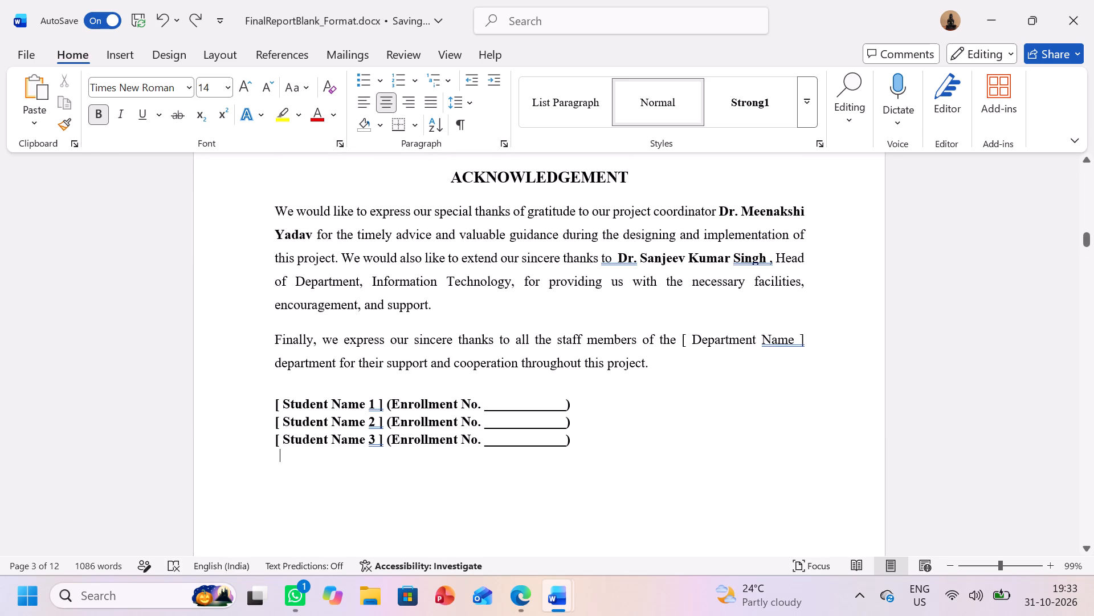
left_click(380, 407)
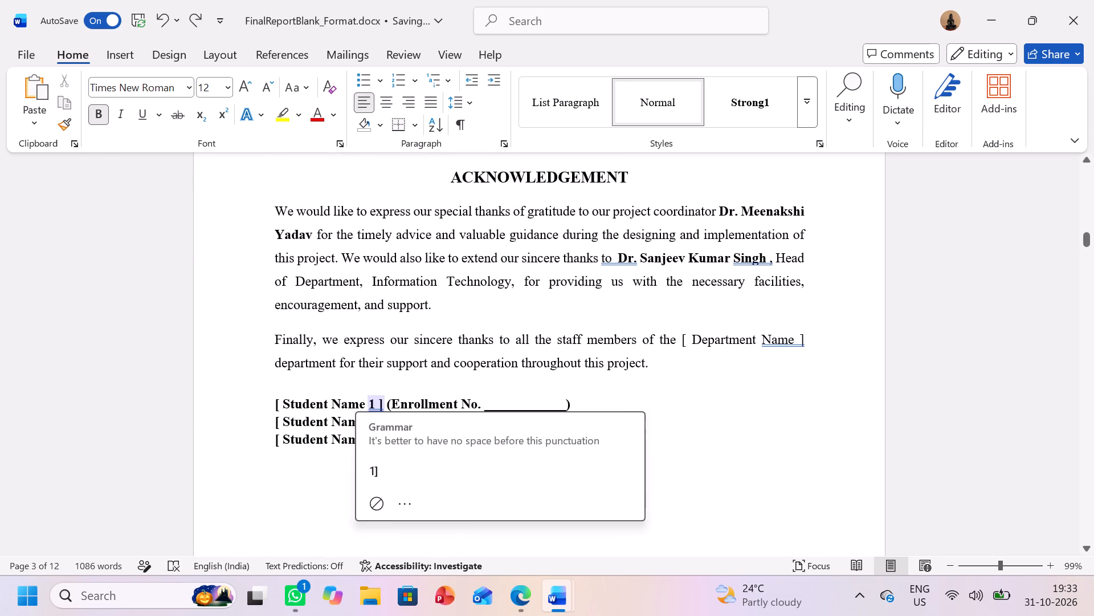
key("Right")
key("BackSpace")
key("BackSpace")
key("BackSpace")
key("BackSpace")
key("BackSpace")
key("BackSpace")
key("BackSpace")
key("BackSpace")
key("BackSpace")
key("BackSpace")
key("BackSpace")
key("BackSpace")
key("BackSpace")
key("BackSpace")
key("BackSpace")
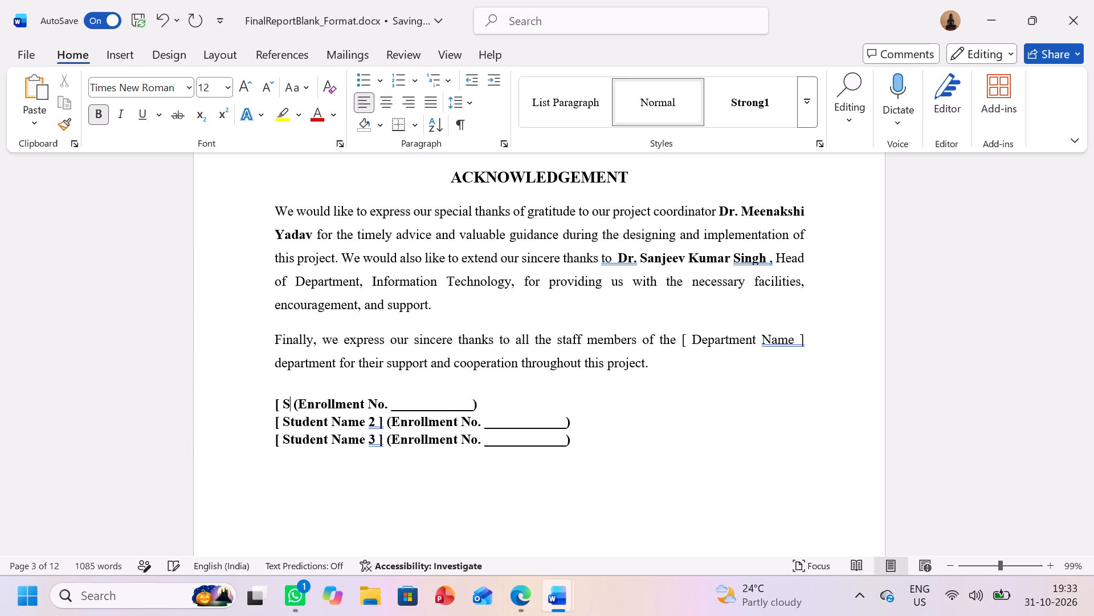
key("BackSpace")
key("BackSpace")
key("BackSpace")
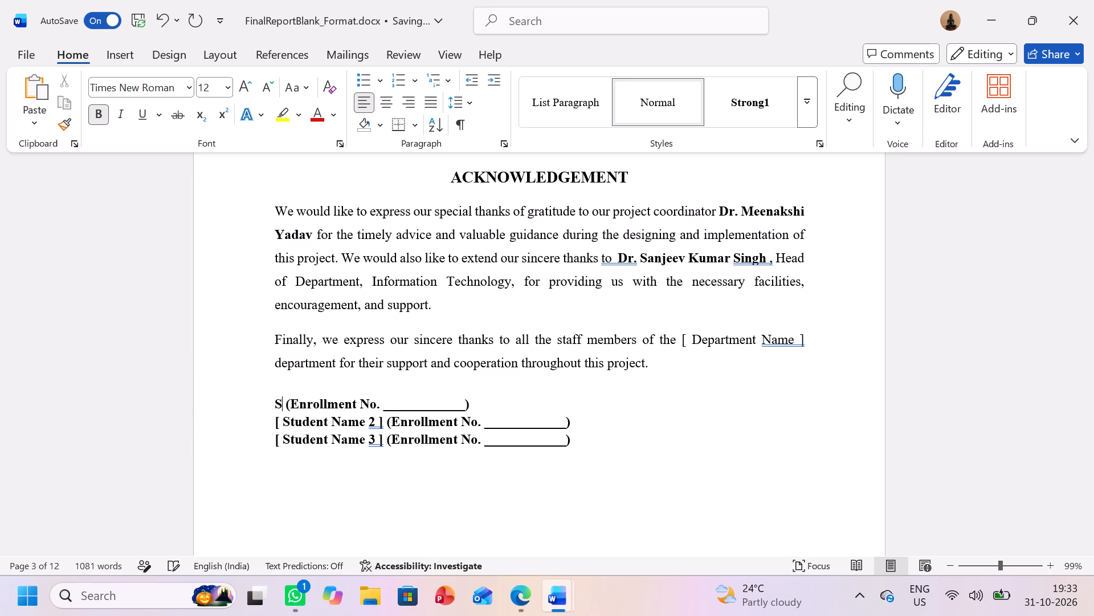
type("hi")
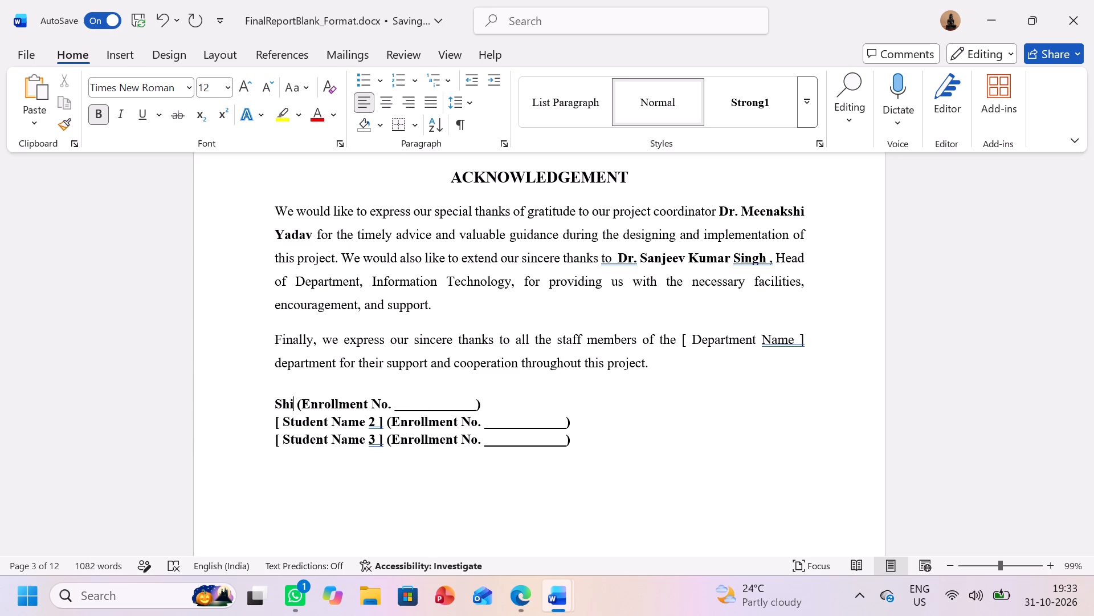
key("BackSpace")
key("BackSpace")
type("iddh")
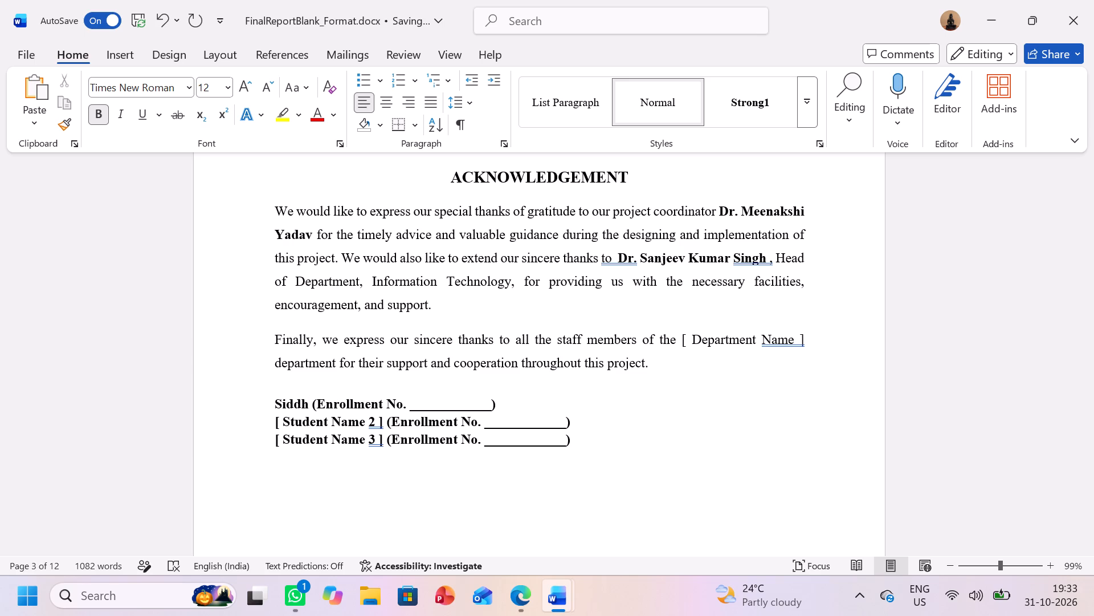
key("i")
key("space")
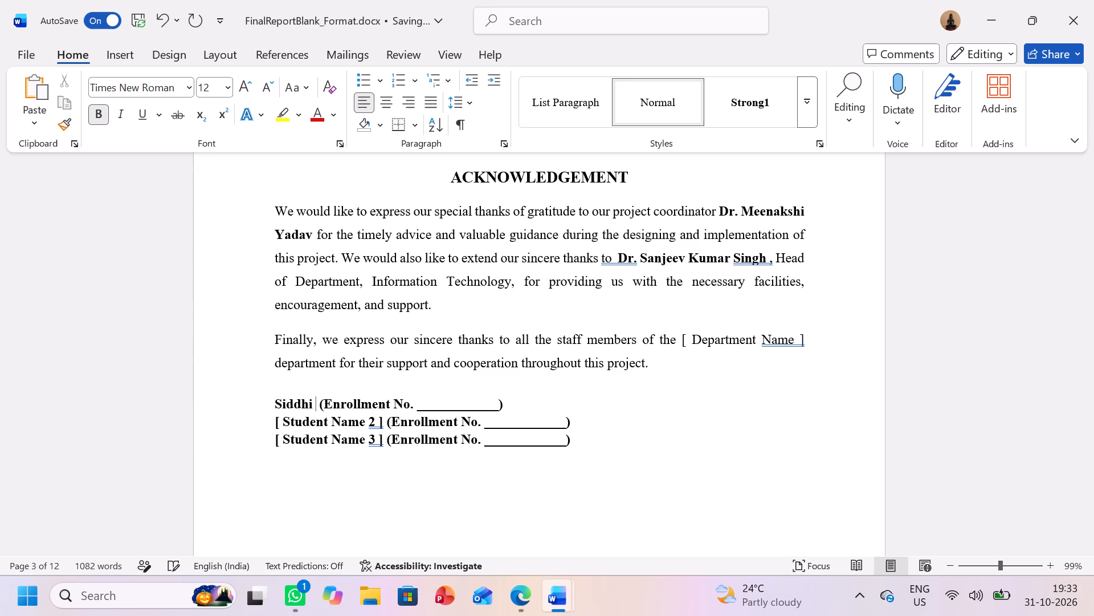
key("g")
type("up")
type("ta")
Replace the blank in the first student's line below the Acknowledgement text with that student's enrollment number.
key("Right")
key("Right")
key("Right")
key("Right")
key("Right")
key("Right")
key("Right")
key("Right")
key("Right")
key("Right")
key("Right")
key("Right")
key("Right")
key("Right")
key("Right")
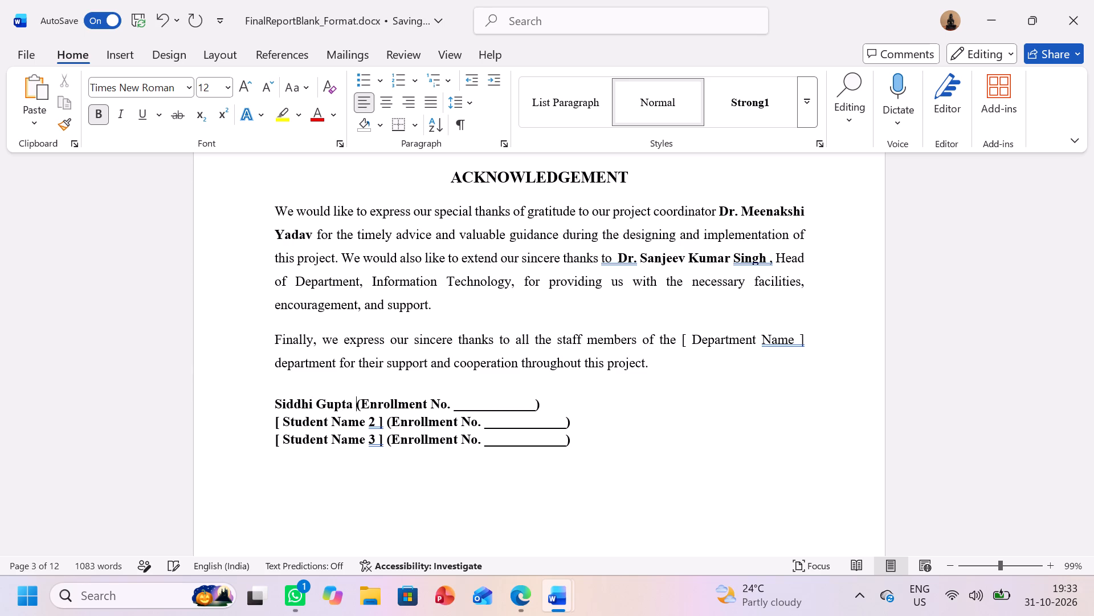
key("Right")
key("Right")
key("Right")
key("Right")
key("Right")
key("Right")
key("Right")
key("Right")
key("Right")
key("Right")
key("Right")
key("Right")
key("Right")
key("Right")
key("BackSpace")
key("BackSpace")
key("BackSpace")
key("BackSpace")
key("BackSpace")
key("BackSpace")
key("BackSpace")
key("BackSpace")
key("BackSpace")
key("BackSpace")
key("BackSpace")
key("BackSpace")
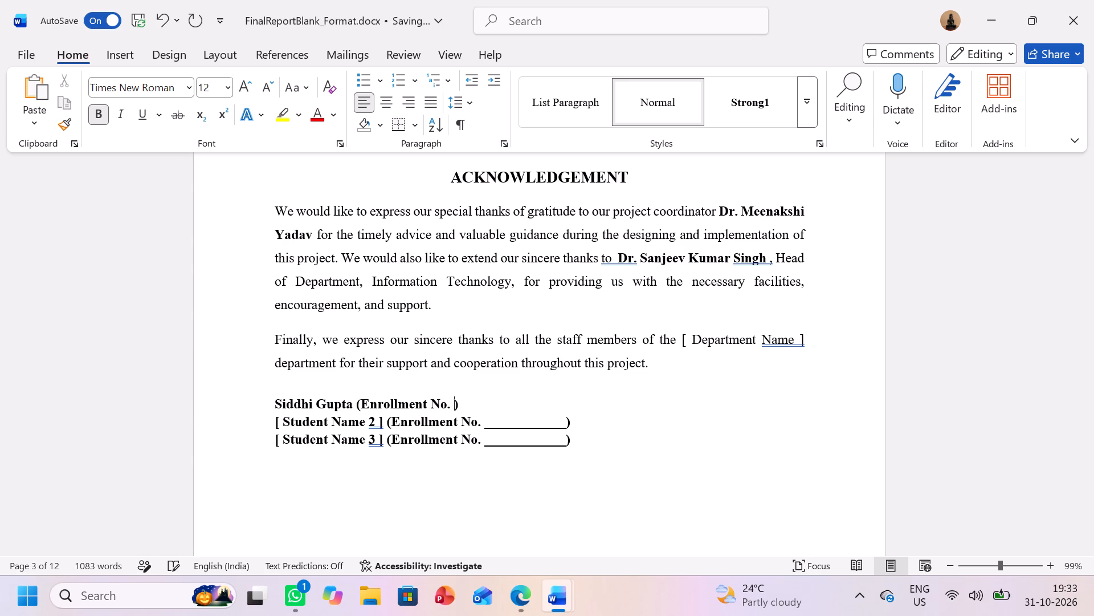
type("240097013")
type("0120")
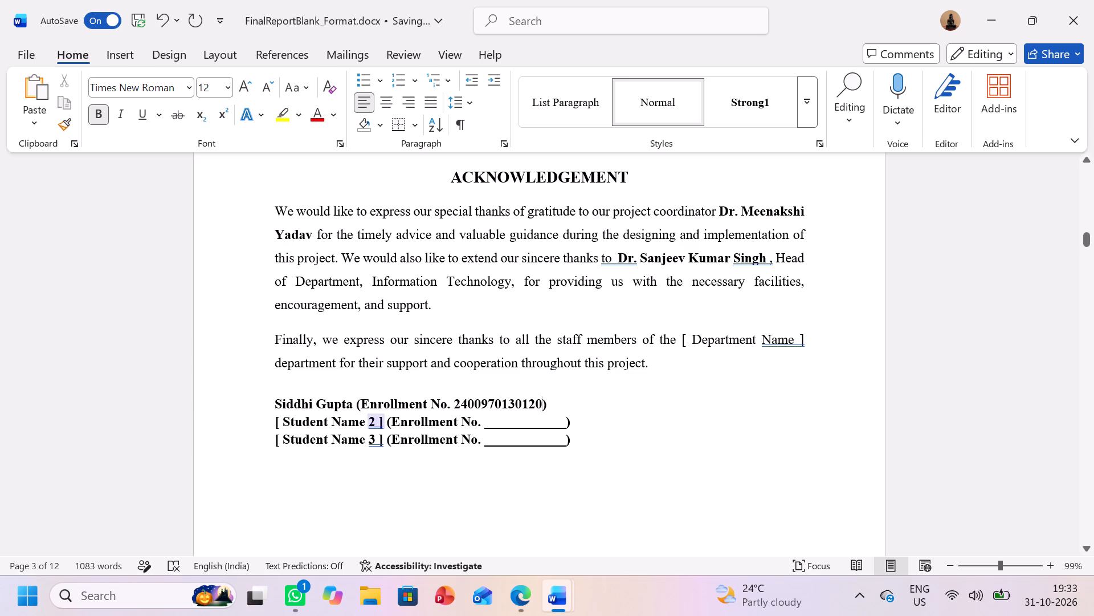
Replace the "[ Student Name 2 ]" placeholder below the Acknowledgement text with the second student's name.
left_click(381, 425)
key("BackSpace")
key("BackSpace")
key("BackSpace")
key("BackSpace")
key("BackSpace")
key("BackSpace")
key("BackSpace")
key("BackSpace")
key("BackSpace")
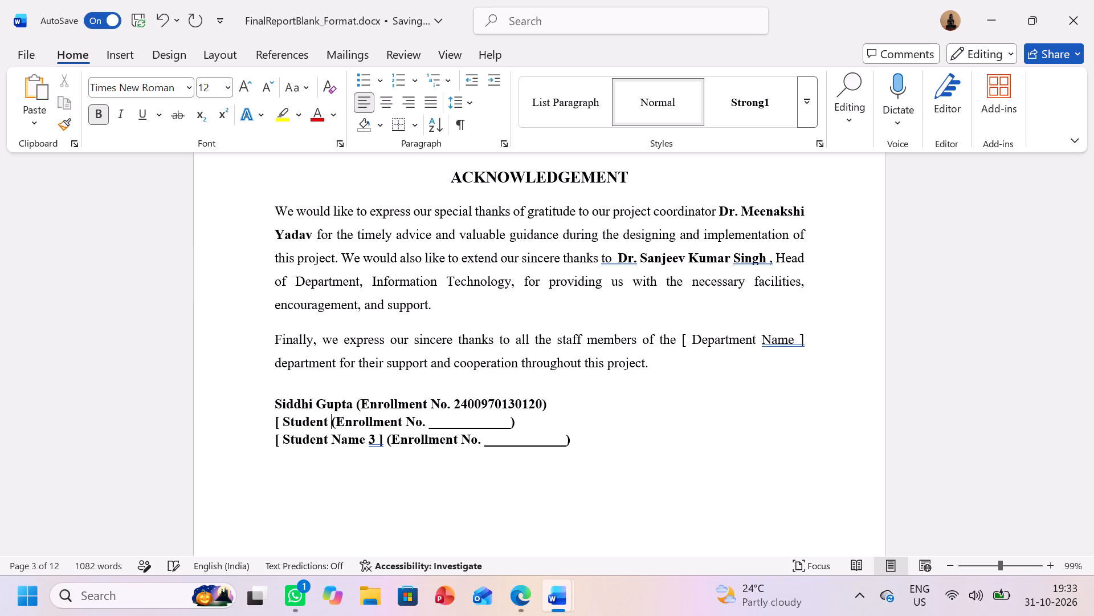
key("BackSpace")
key("BackSpace")
key("BackSpace")
key("BackSpace")
key("BackSpace")
key("BackSpace")
key("BackSpace")
key("BackSpace")
key("BackSpace")
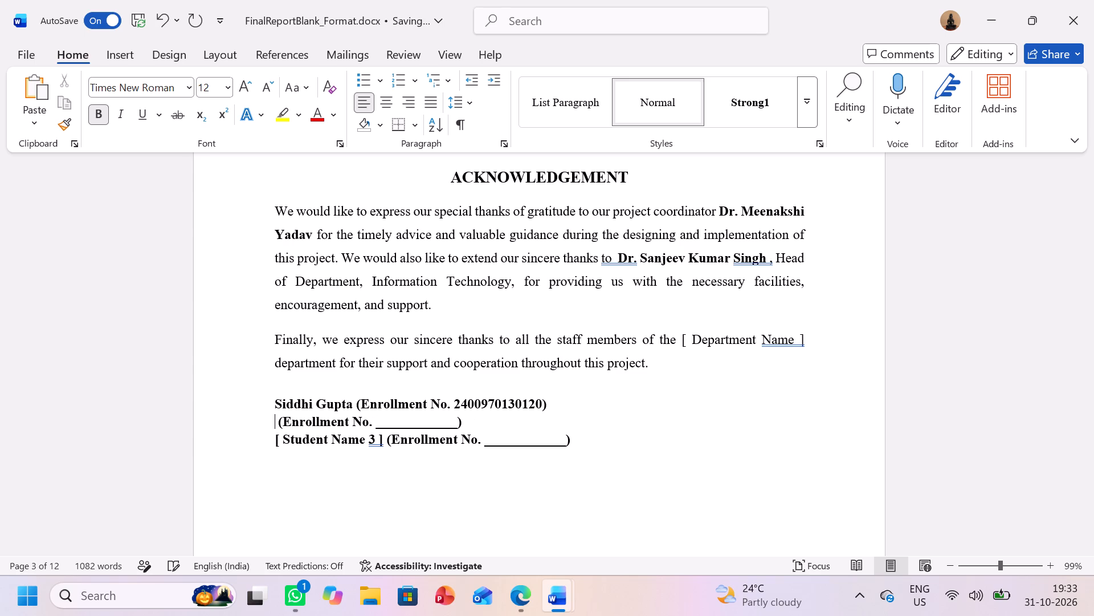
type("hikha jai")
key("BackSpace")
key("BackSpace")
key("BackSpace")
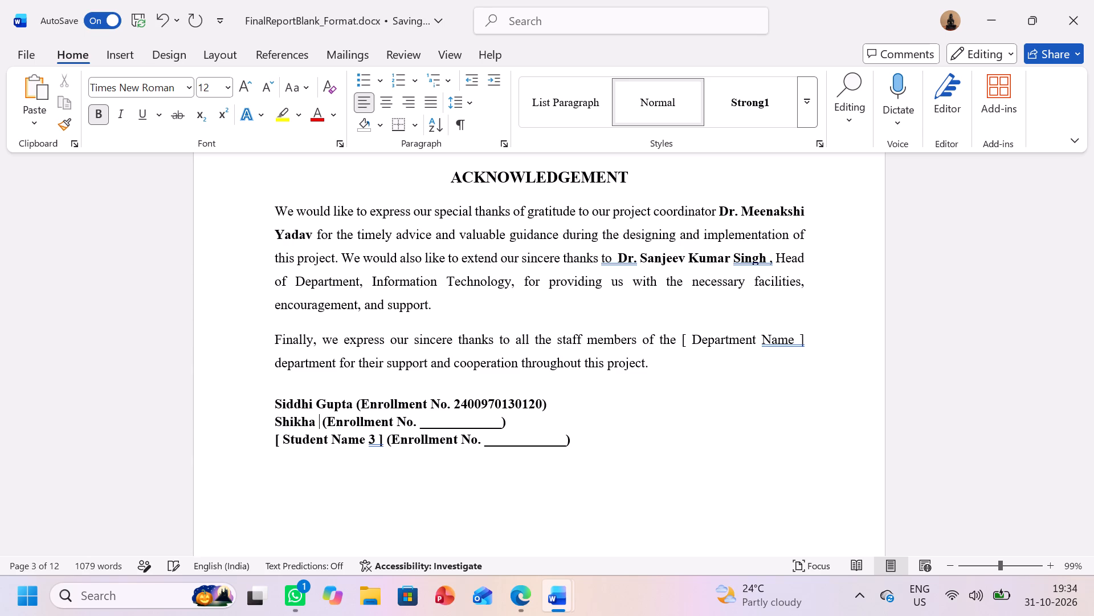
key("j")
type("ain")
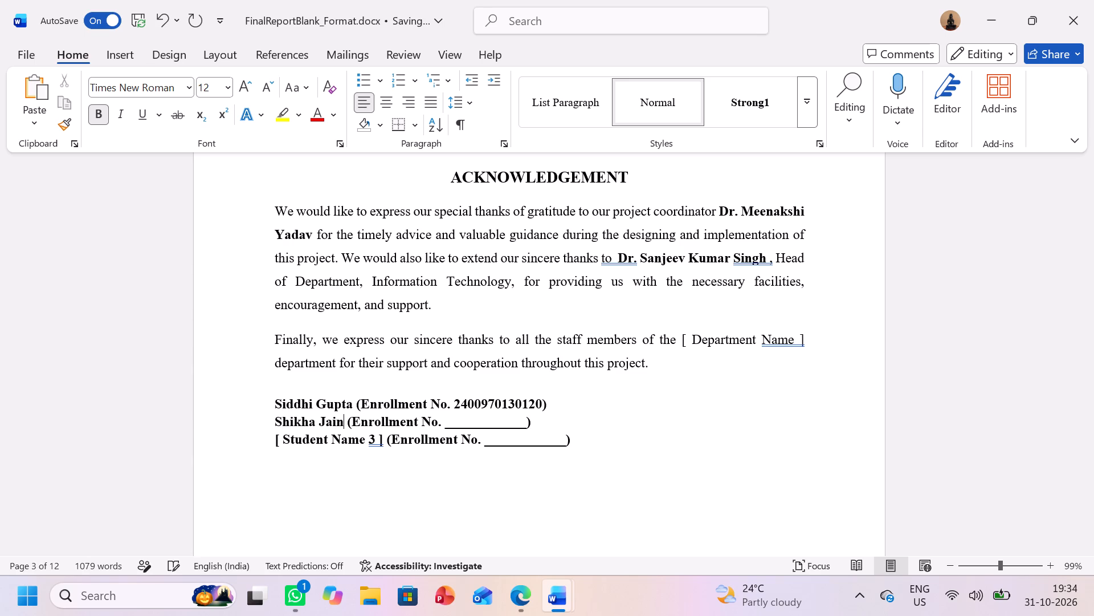
Replace the blank in the second student's line of the Acknowledgement with that student's enrollment number.
left_click(530, 427)
key("Left")
key("BackSpace")
key("BackSpace")
key("BackSpace")
key("BackSpace")
key("BackSpace")
key("BackSpace")
key("BackSpace")
key("BackSpace")
key("BackSpace")
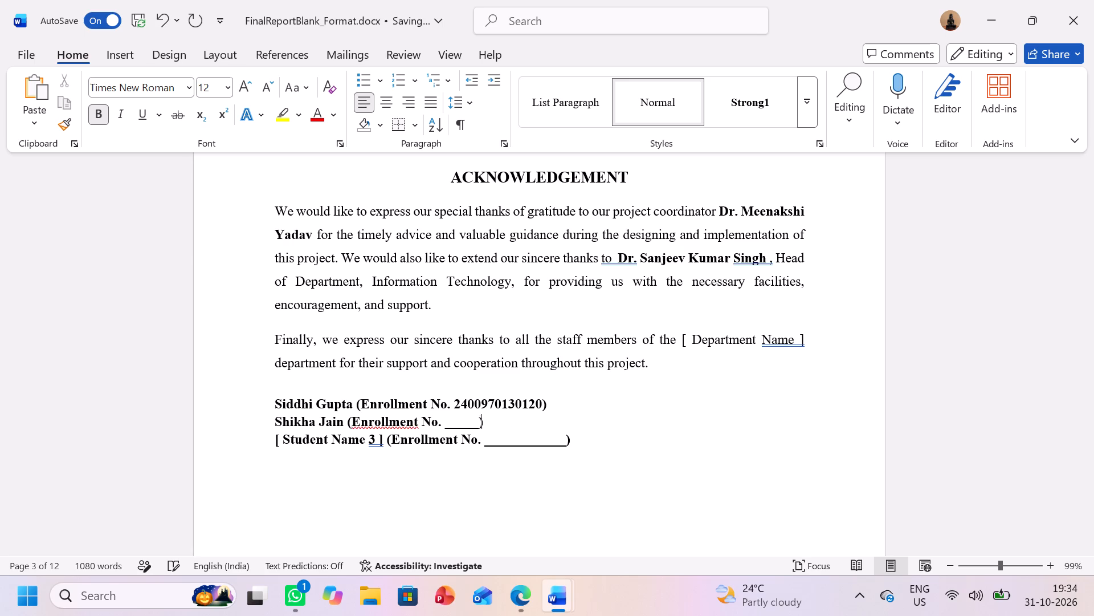
key("BackSpace")
key("BackSpace")
key("BackSpace")
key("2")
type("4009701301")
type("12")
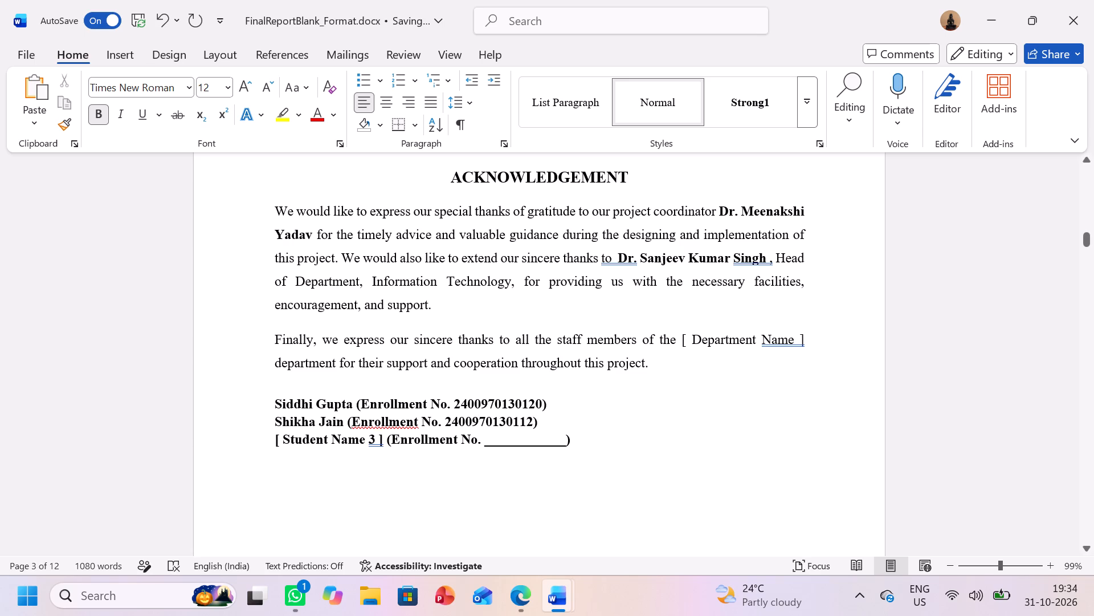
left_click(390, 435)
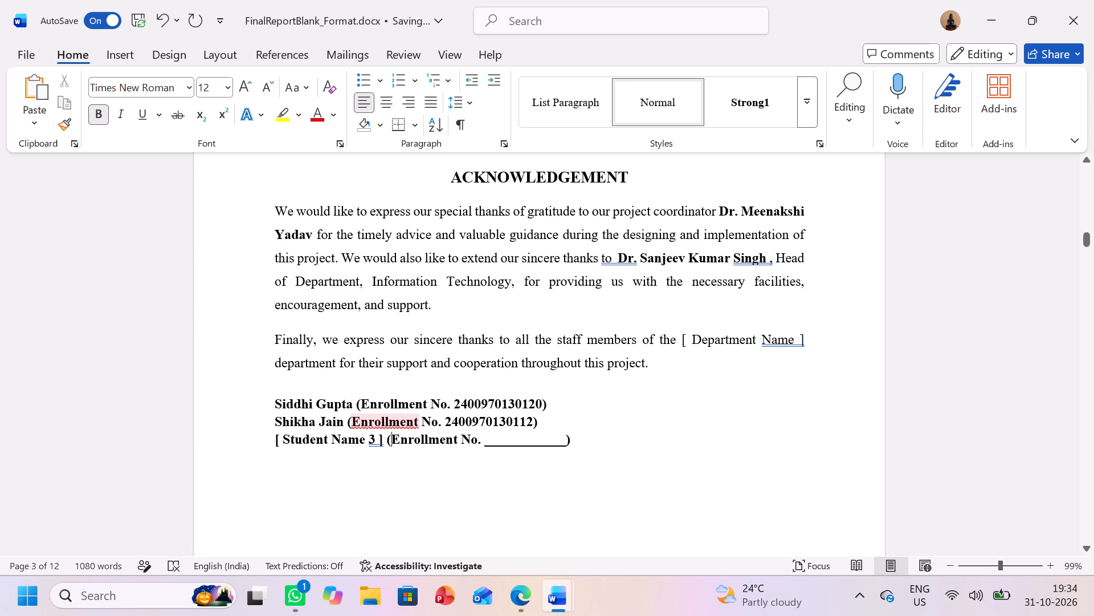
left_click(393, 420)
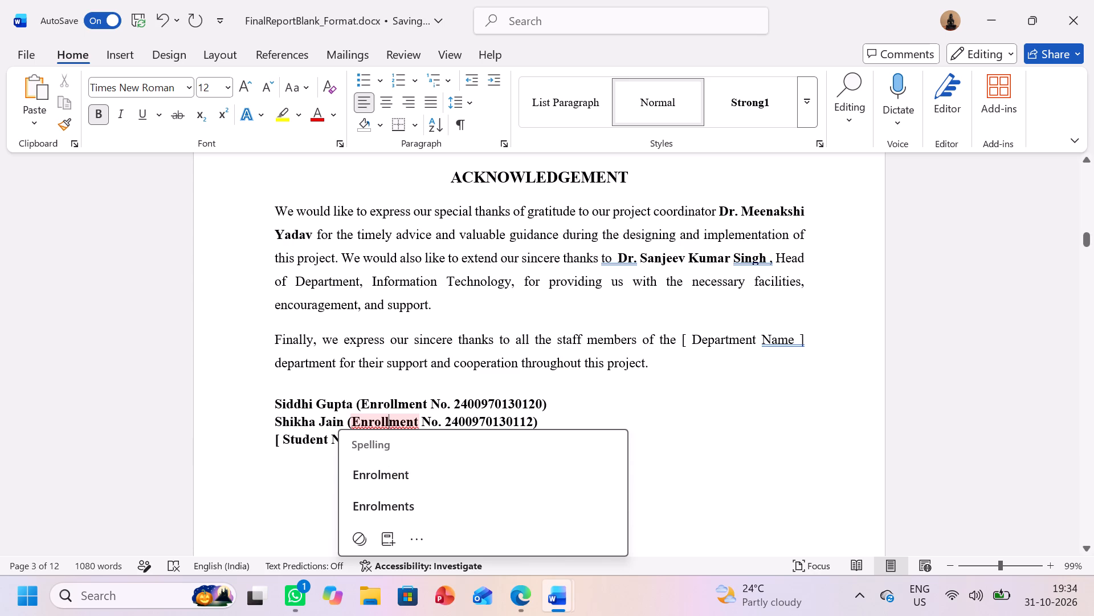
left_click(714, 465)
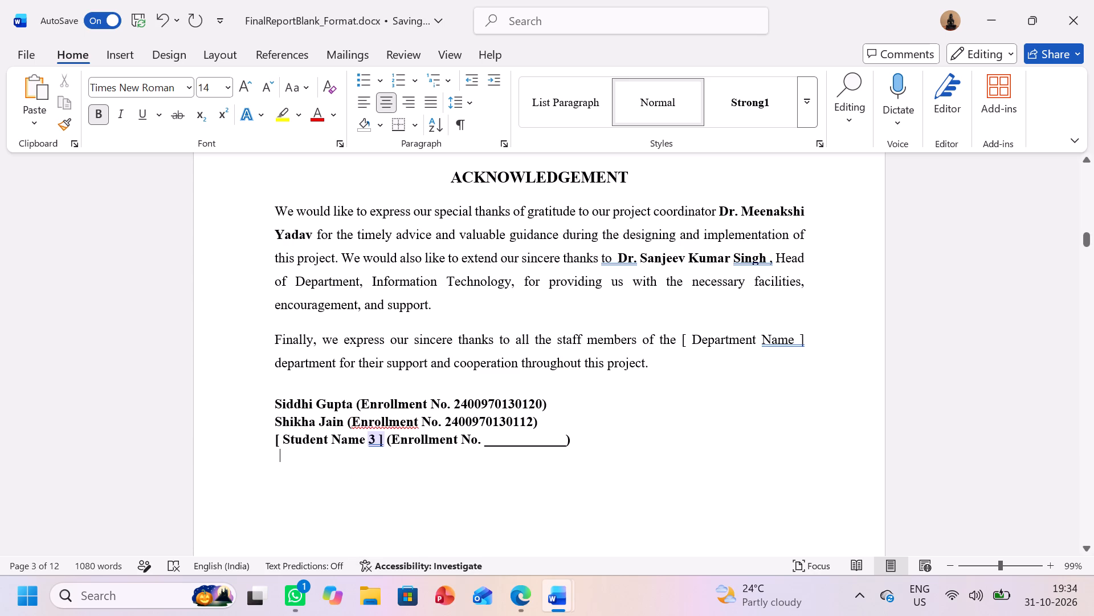
Replace the "[ Student Name 3 ]" placeholder below the Acknowledgement text with the third student's name.
left_click(385, 439)
key("Left")
key("BackSpace")
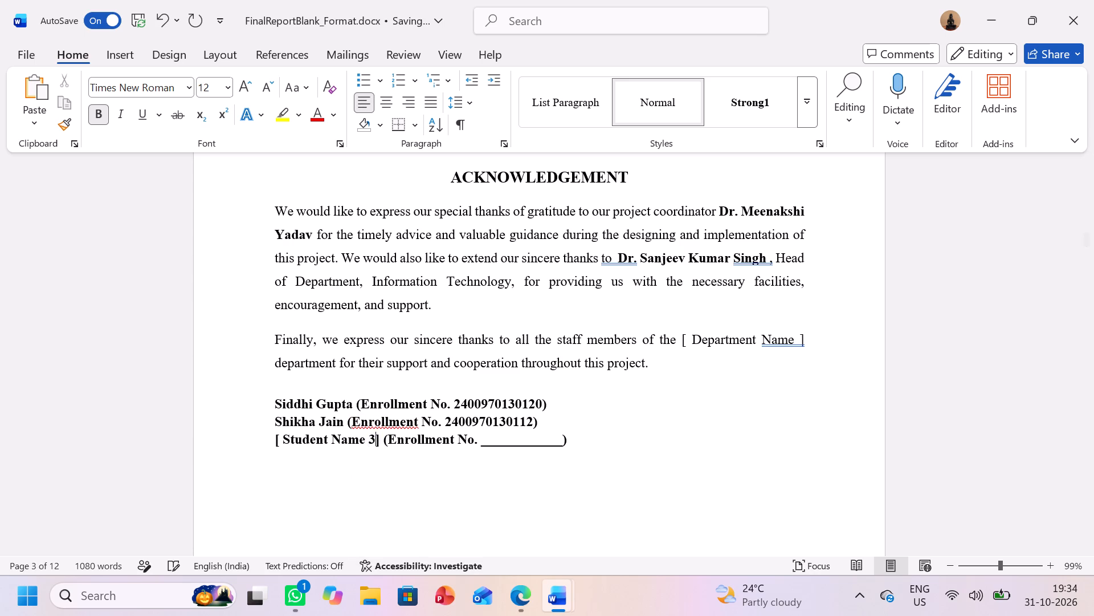
key("BackSpace")
key("Down")
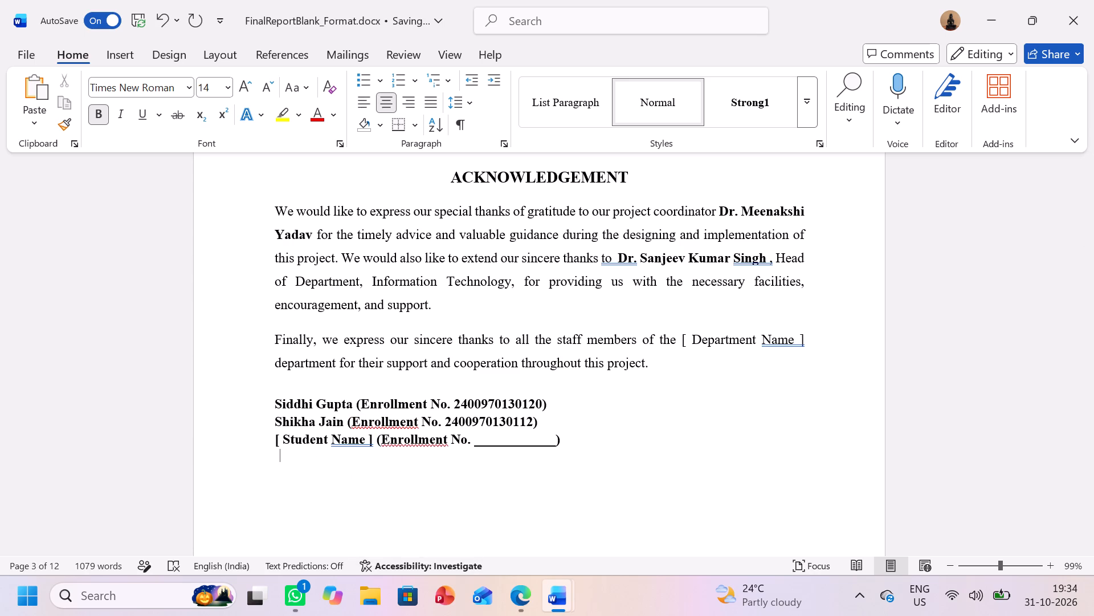
key("Up")
key("Right")
key("BackSpace")
key("BackSpace")
key("BackSpace")
key("BackSpace")
key("BackSpace")
key("BackSpace")
key("BackSpace")
key("BackSpace")
key("BackSpace")
key("BackSpace")
key("BackSpace")
key("BackSpace")
key("BackSpace")
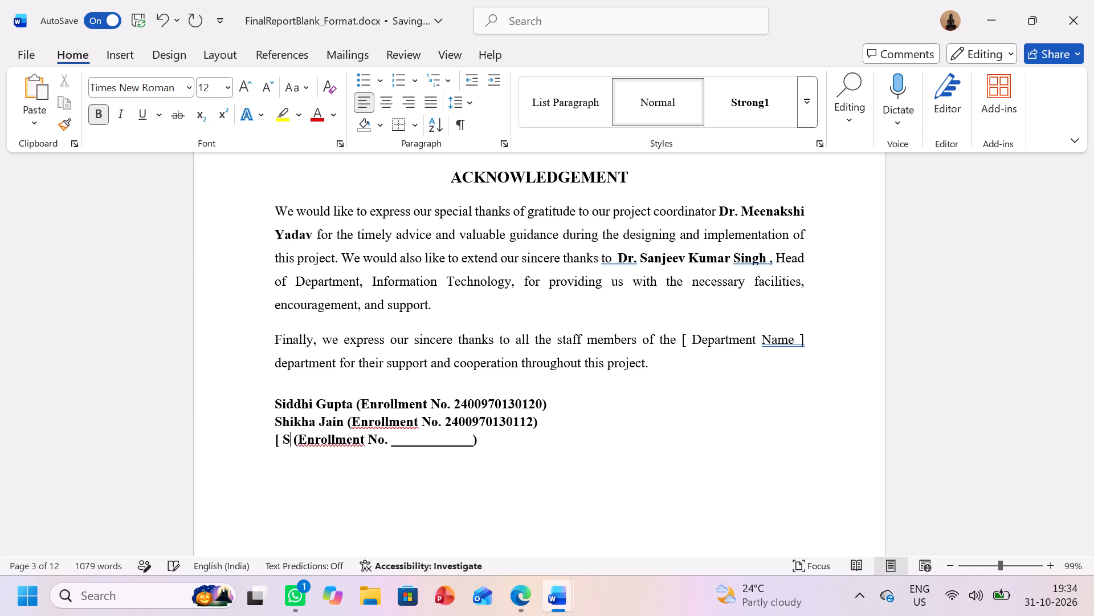
key("BackSpace")
key("BackSpace")
key("BackSpace")
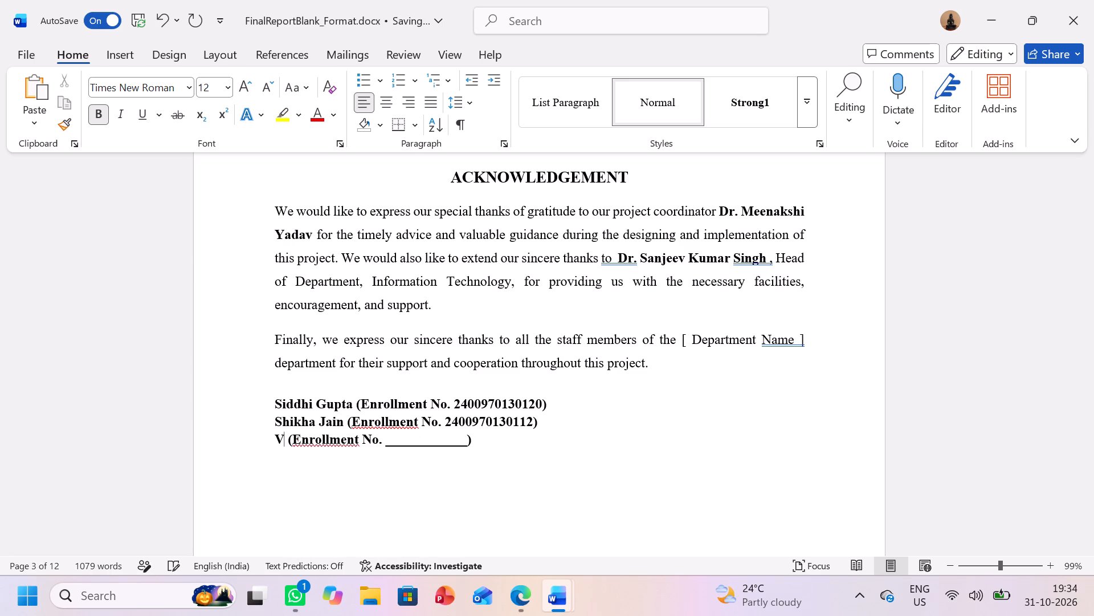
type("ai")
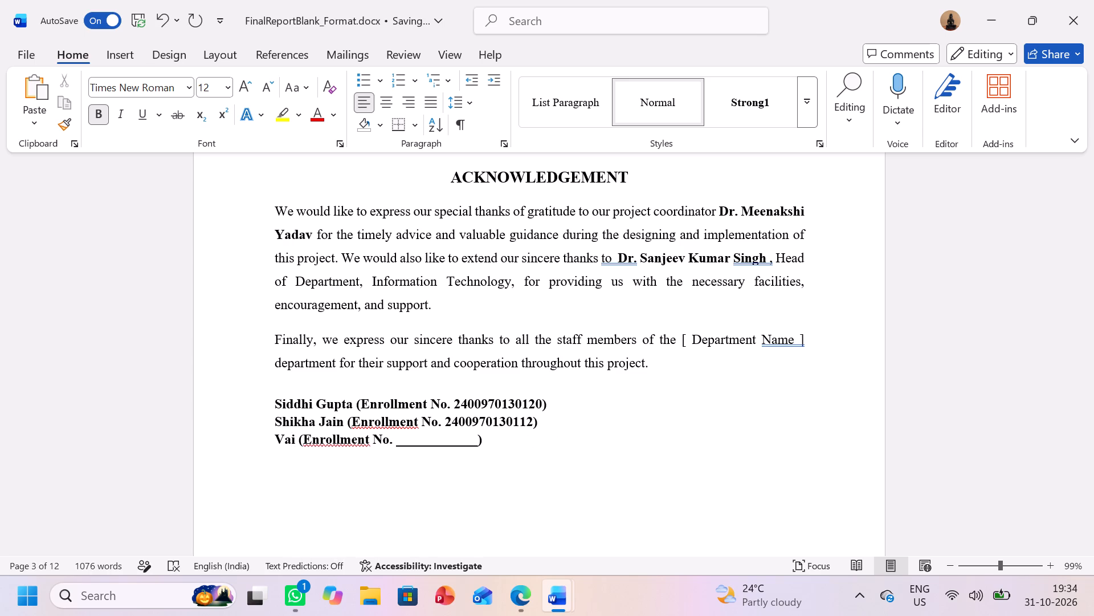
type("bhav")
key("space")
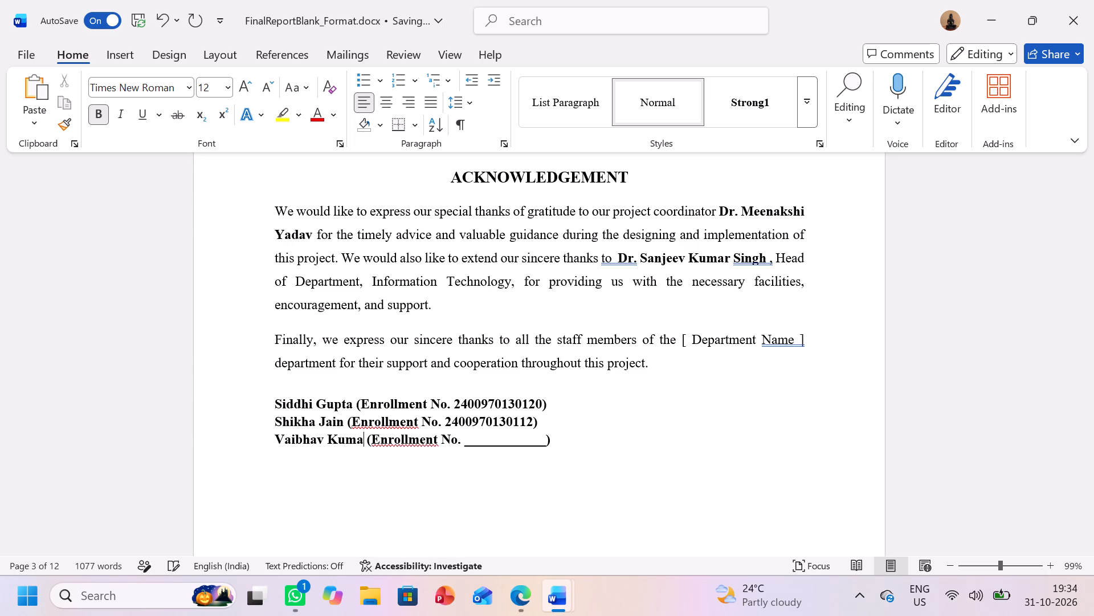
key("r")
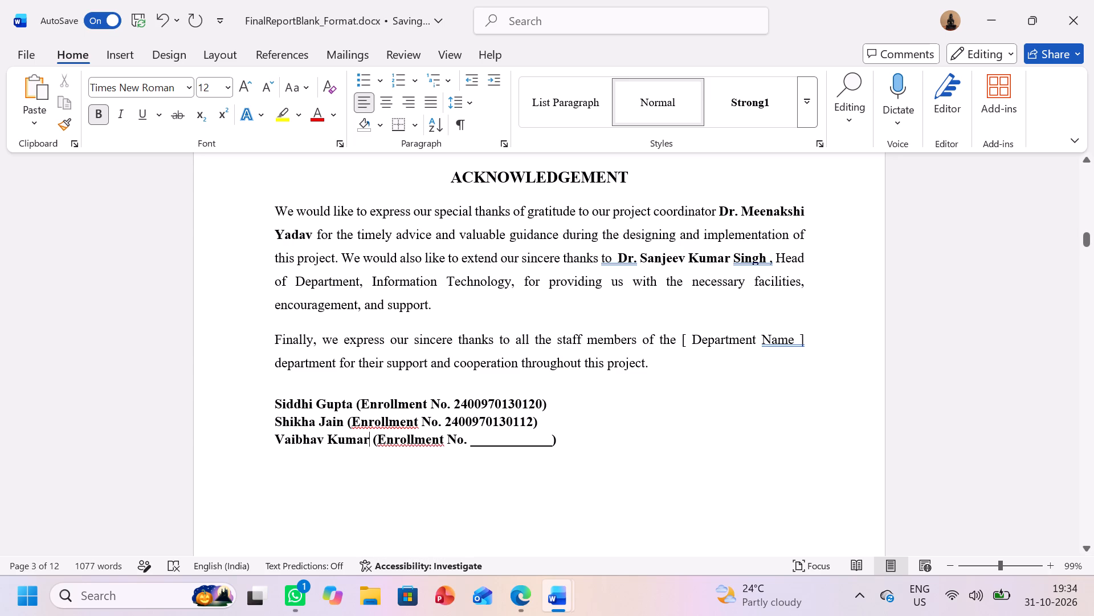
Replace the blank in the third student's line of the Acknowledgement with that student's enrollment number.
left_click(549, 440)
key("Right")
key("Left")
key("BackSpace")
key("BackSpace")
key("BackSpace")
key("BackSpace")
key("BackSpace")
key("BackSpace")
key("BackSpace")
key("BackSpace")
key("BackSpace")
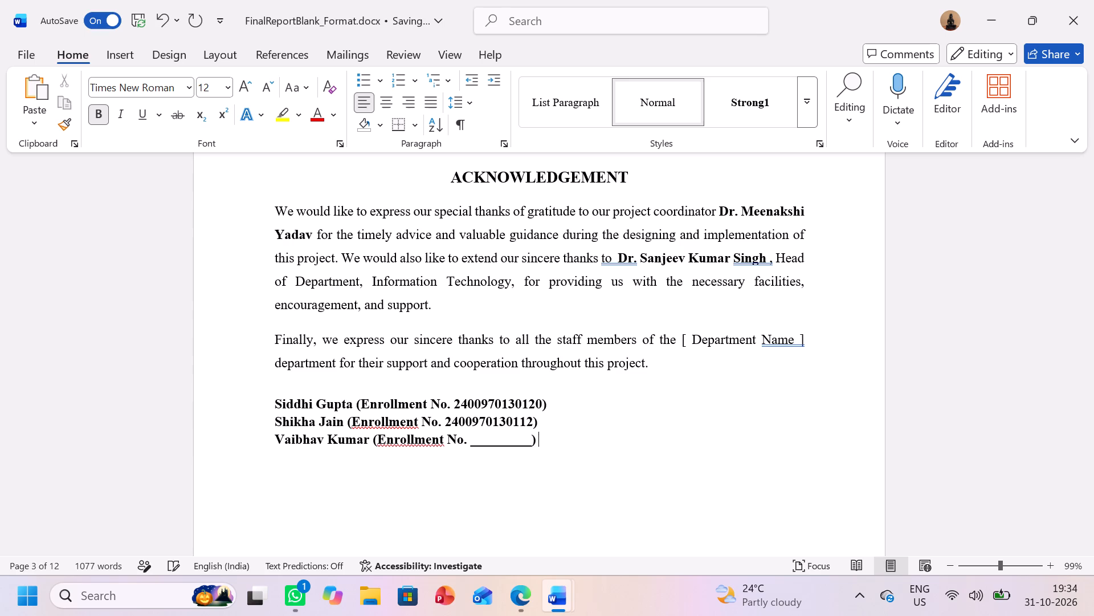
key("BackSpace")
key("BackSpace")
key("BackSpace")
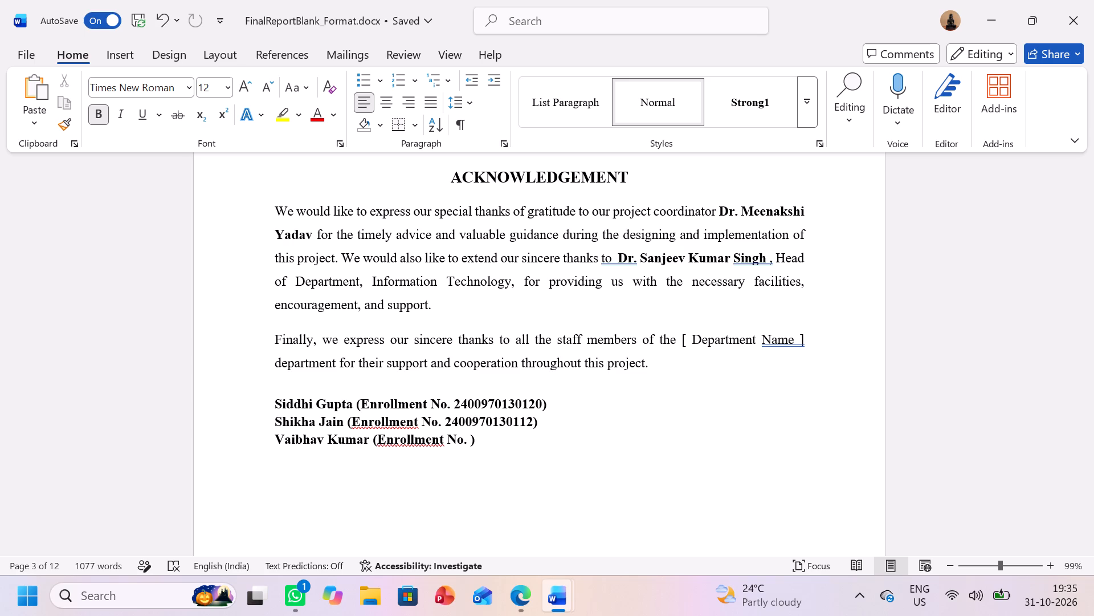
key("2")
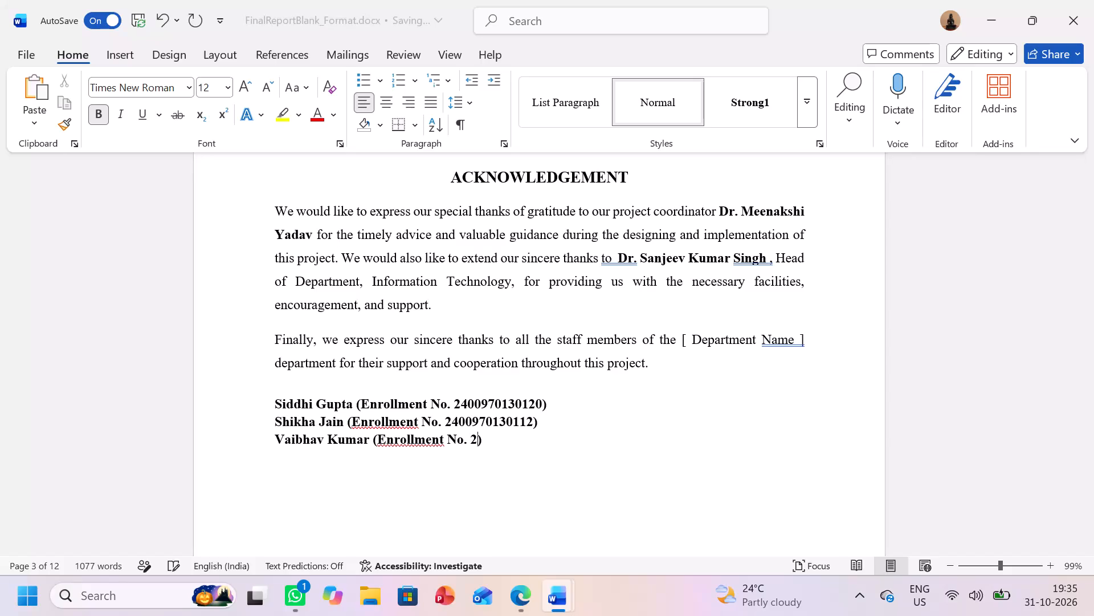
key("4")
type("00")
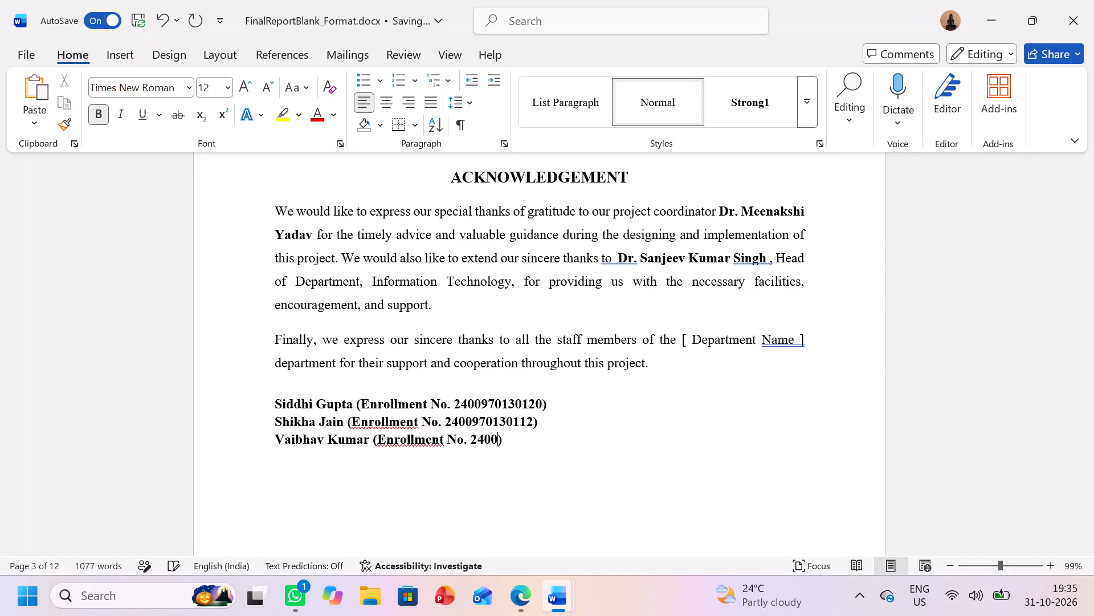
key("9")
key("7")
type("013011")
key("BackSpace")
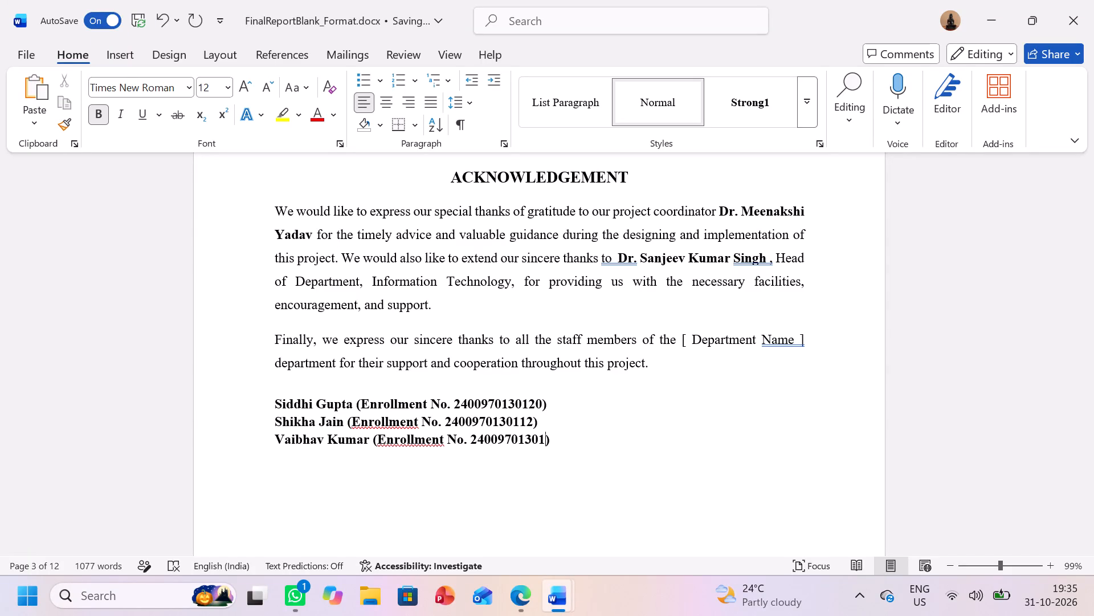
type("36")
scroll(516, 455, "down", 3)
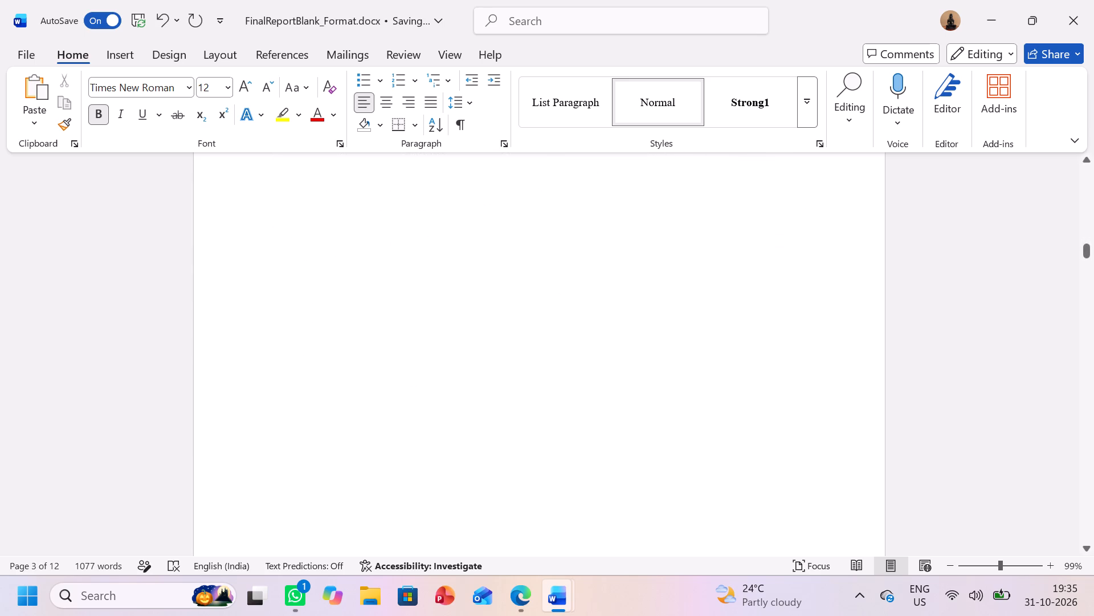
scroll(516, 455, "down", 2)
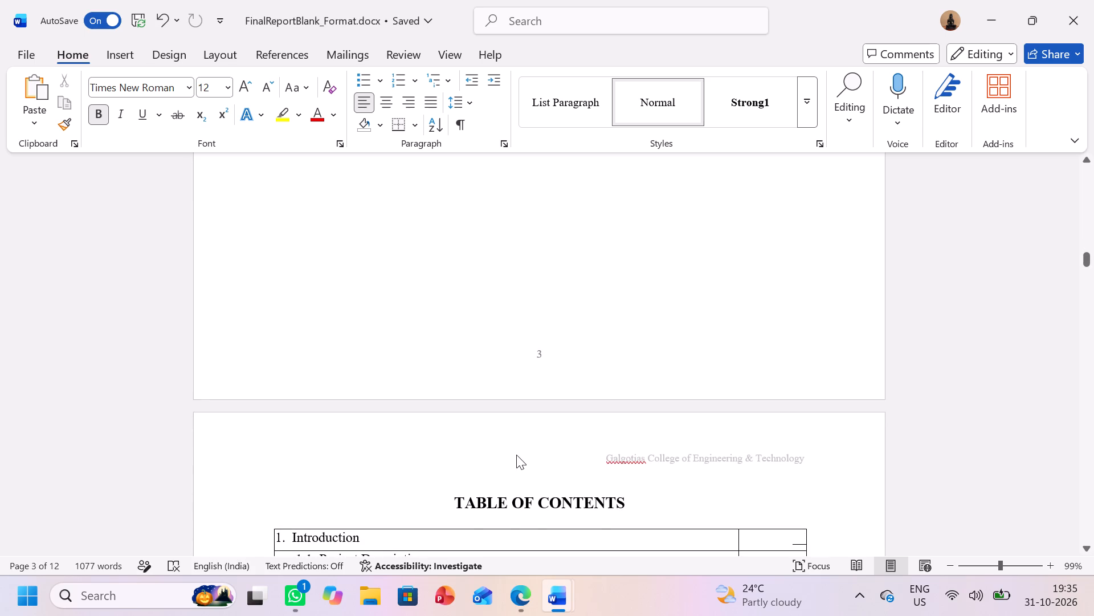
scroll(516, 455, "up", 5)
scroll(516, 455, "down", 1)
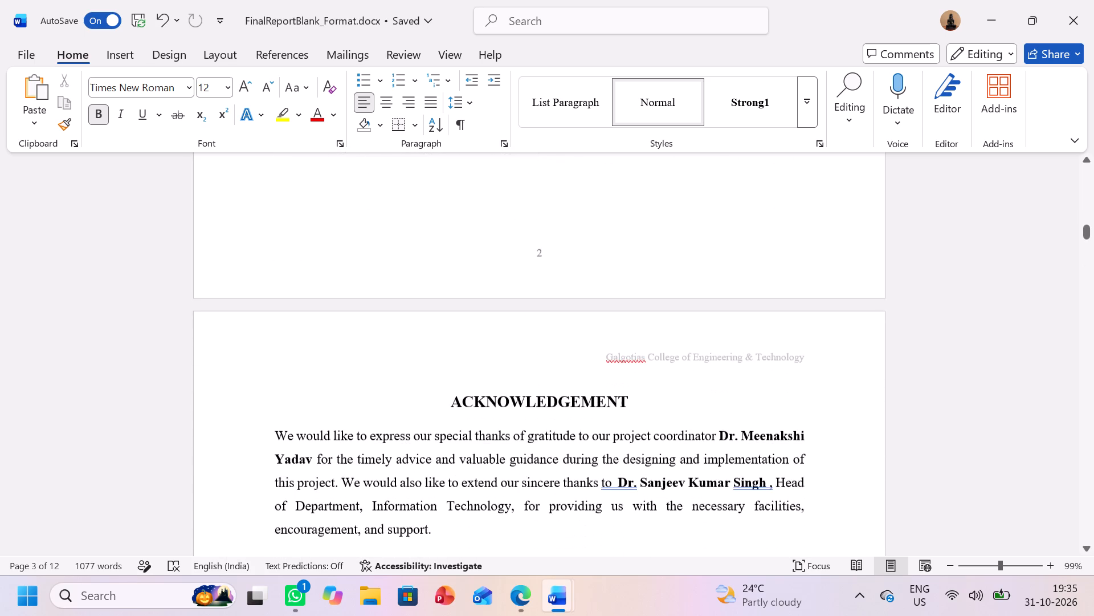
Accept the grammar suggestion "to Dr." to remove the extra space before the HOD's name in the Acknowledgement.
scroll(516, 455, "down", 2)
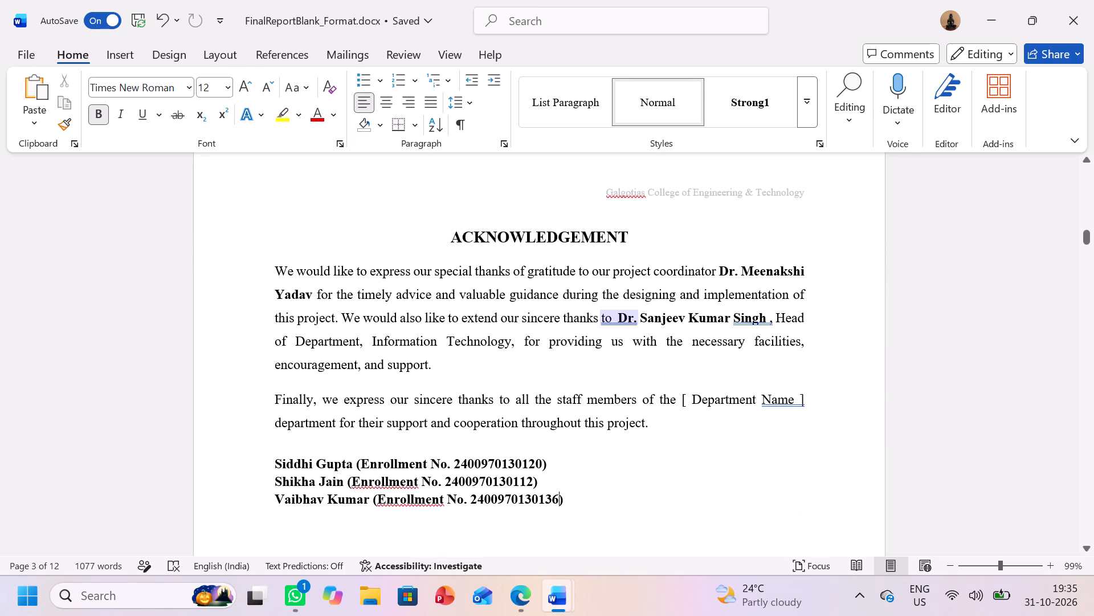
left_click(614, 314)
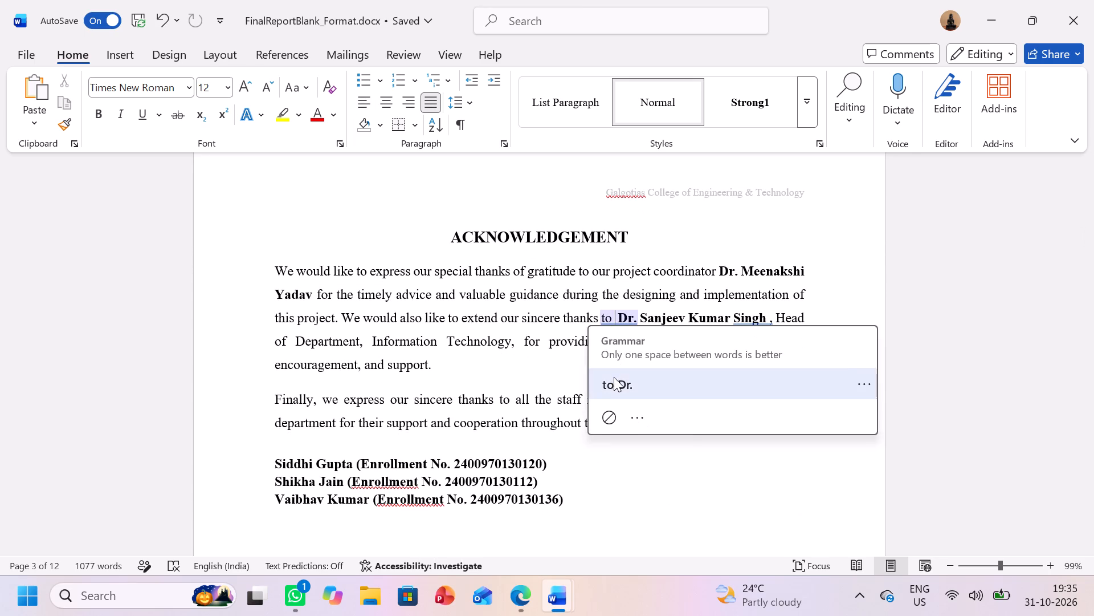
left_click(614, 377)
Replace the "[ Department Name ]" placeholder in the Acknowledgement's closing paragraph with "Information Technology".
scroll(730, 327, "down", 1)
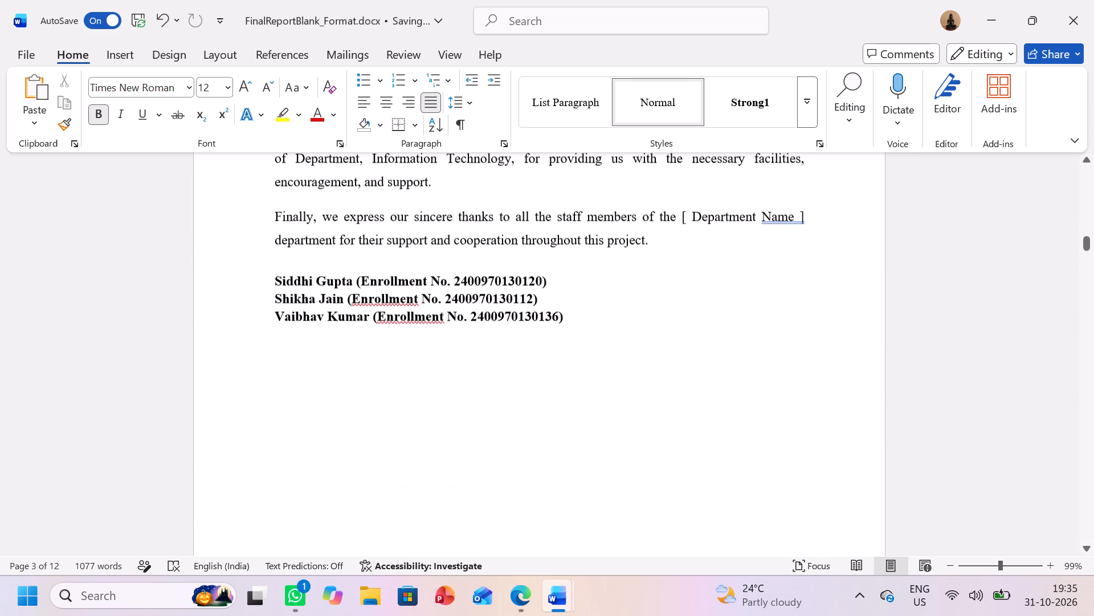
left_click(807, 214)
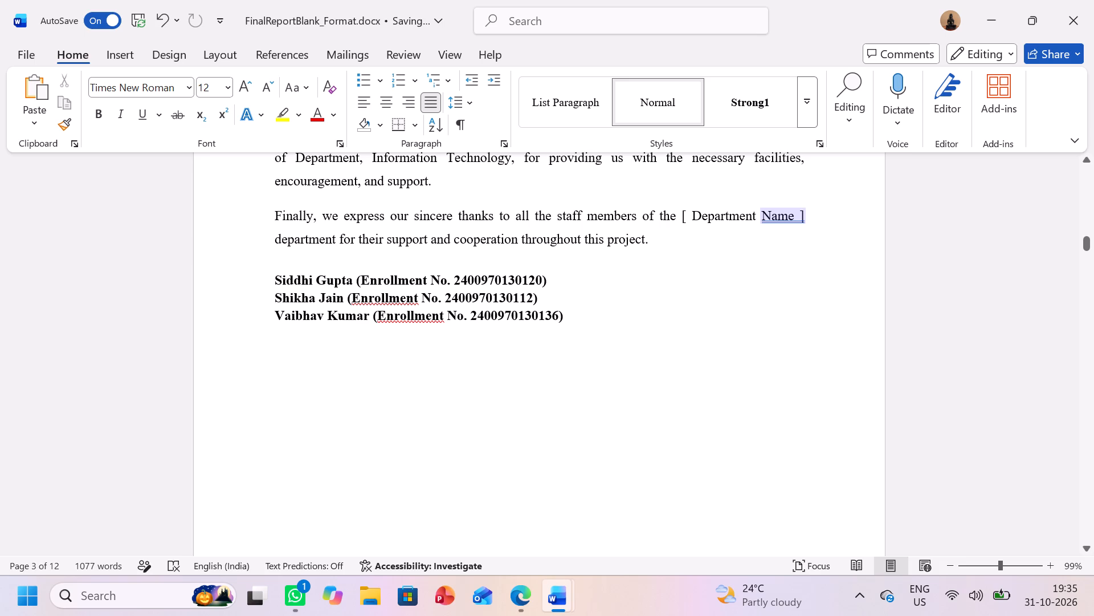
key("BackSpace")
key("BackSpace")
key("BackSpace")
key("BackSpace")
key("BackSpace")
key("BackSpace")
key("BackSpace")
key("BackSpace")
key("BackSpace")
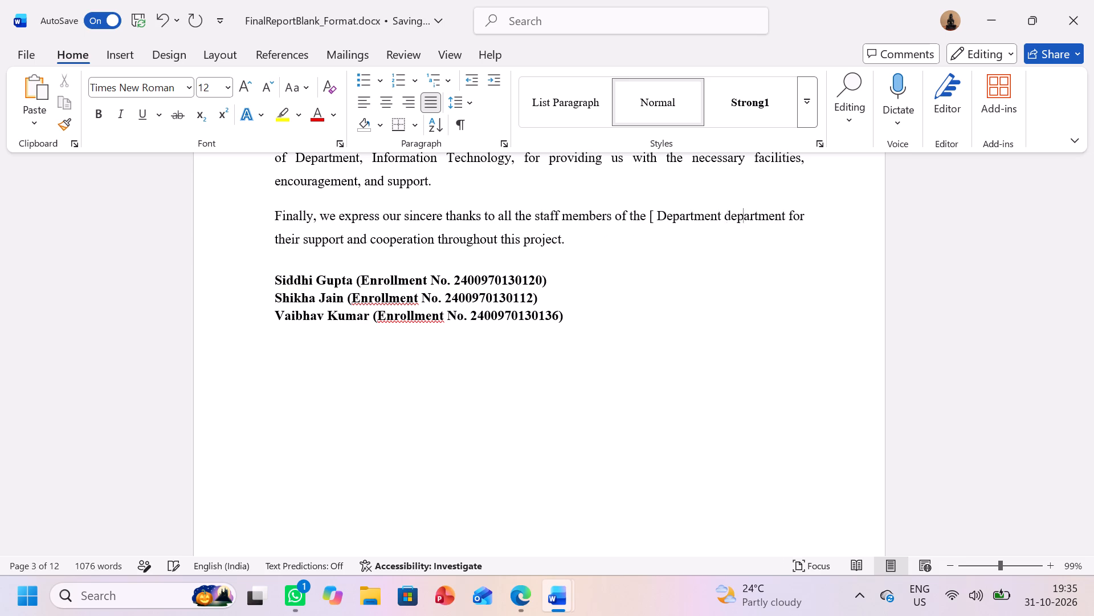
key("BackSpace")
key("BackSpace")
key("BackSpace")
key("BackSpace")
key("BackSpace")
key("BackSpace")
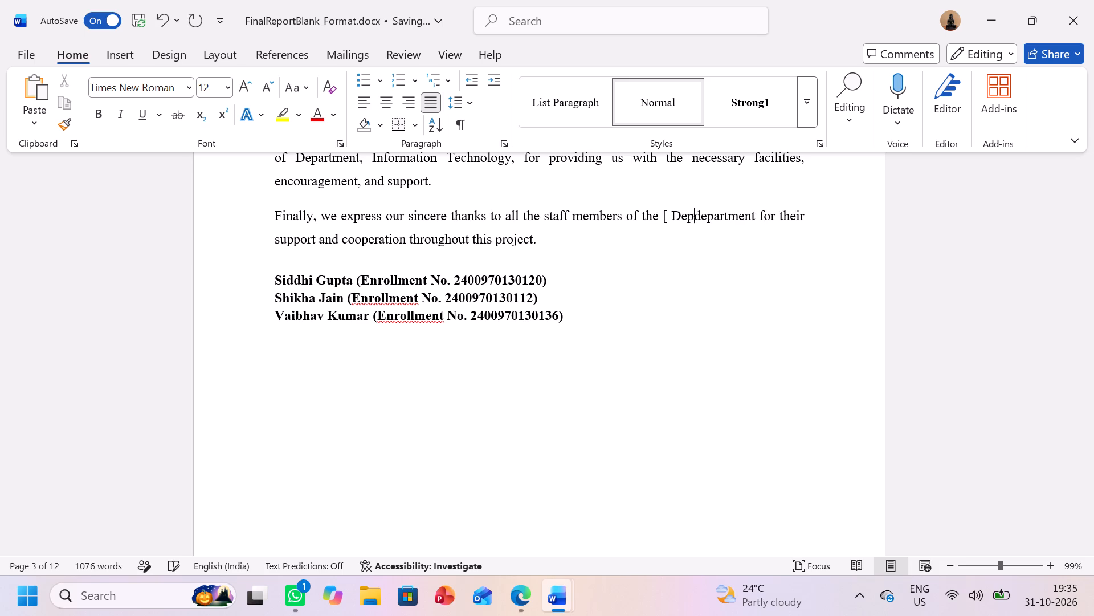
key("BackSpace")
key("BackSpace")
key("BackSpace")
key("BackSpace")
key("BackSpace")
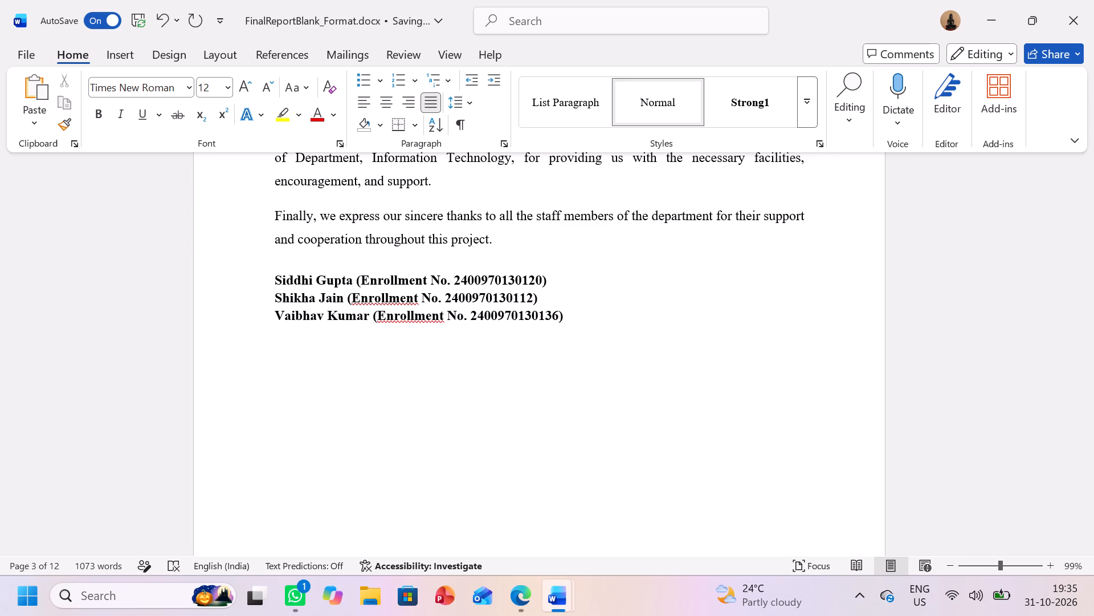
key("Left")
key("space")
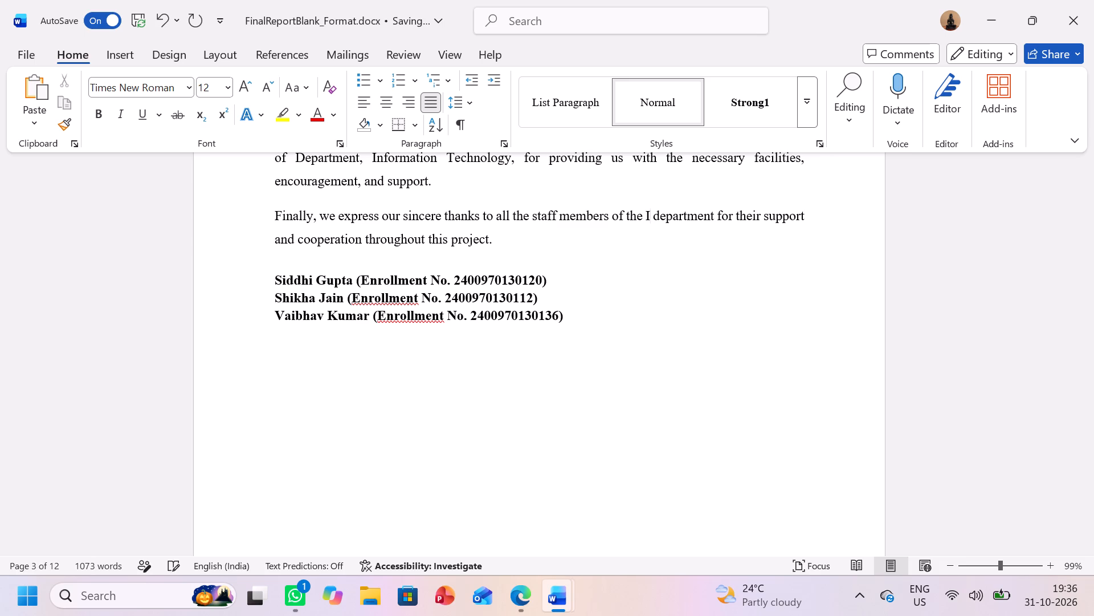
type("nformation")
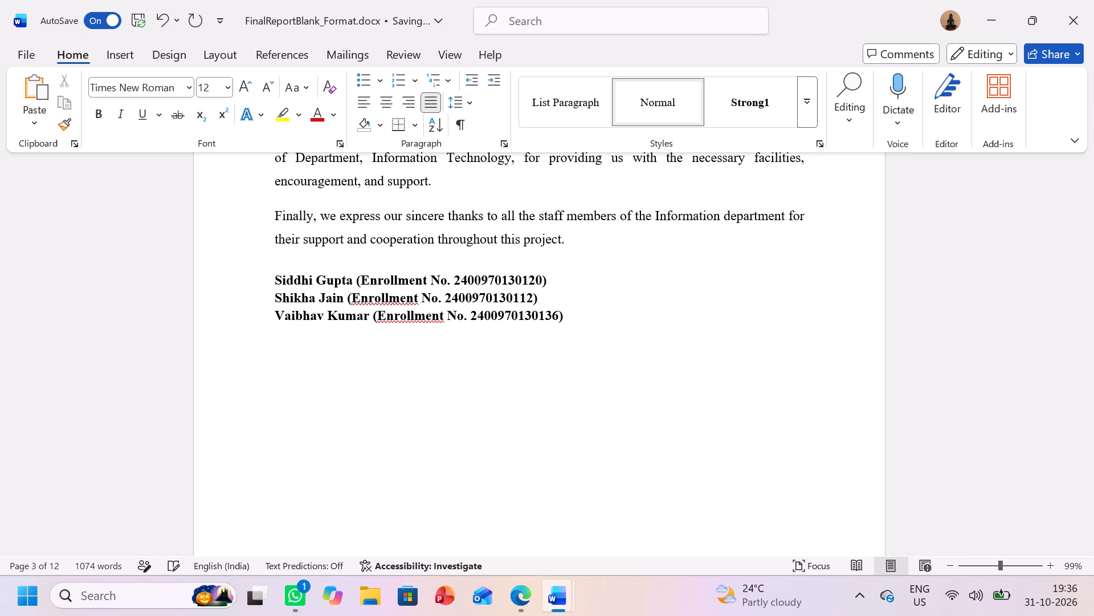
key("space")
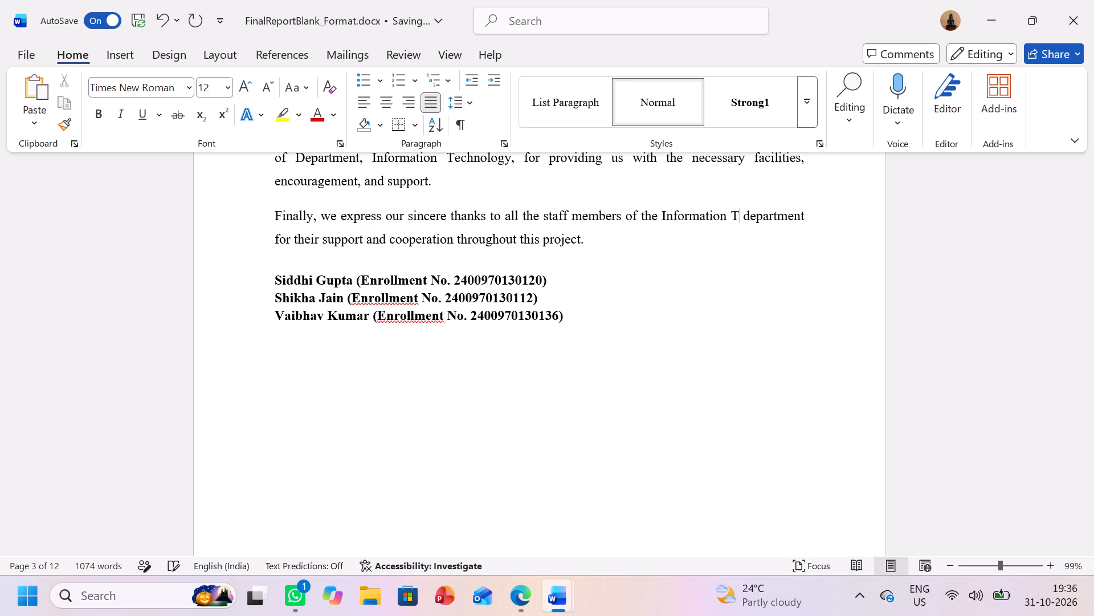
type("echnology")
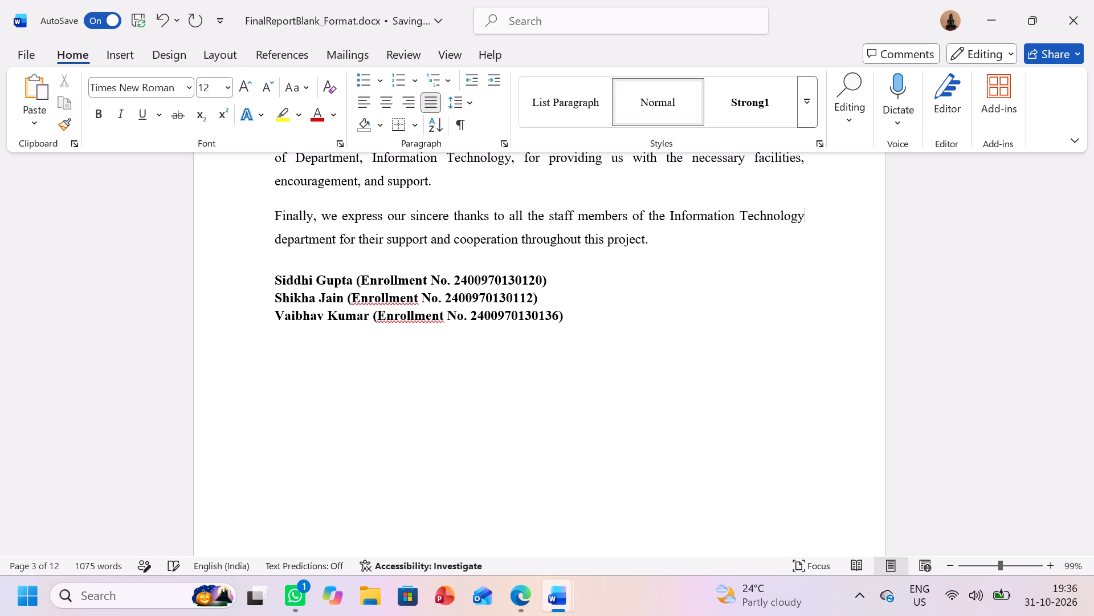
Accept the grammar suggestion to remove the extra space before "(HOD, IT)" on the Certificate page.
scroll(744, 257, "down", 2)
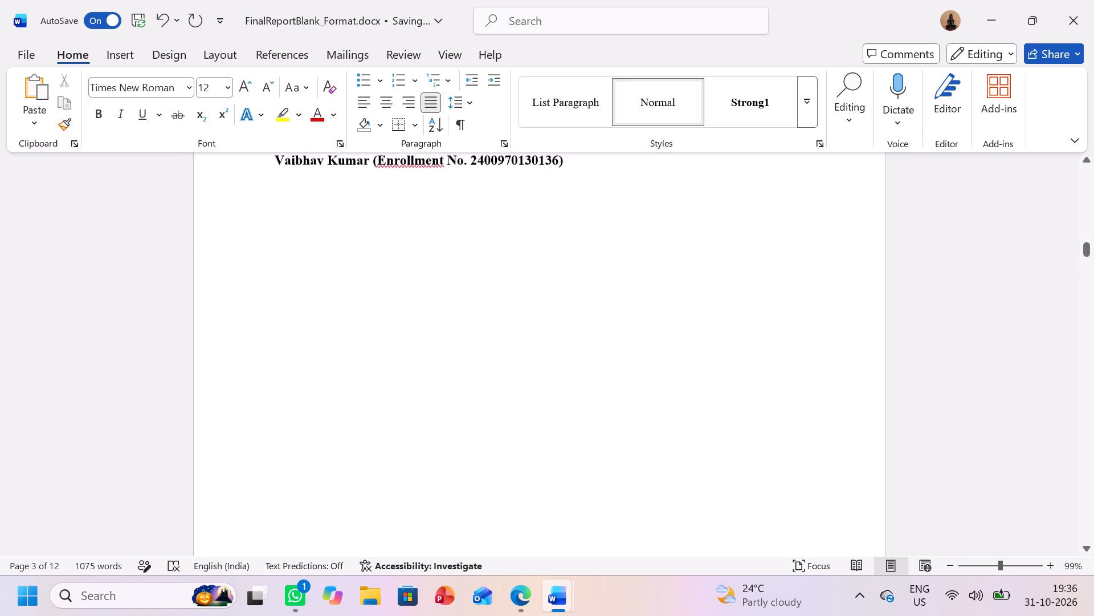
scroll(744, 257, "down", 1)
scroll(744, 257, "up", 4)
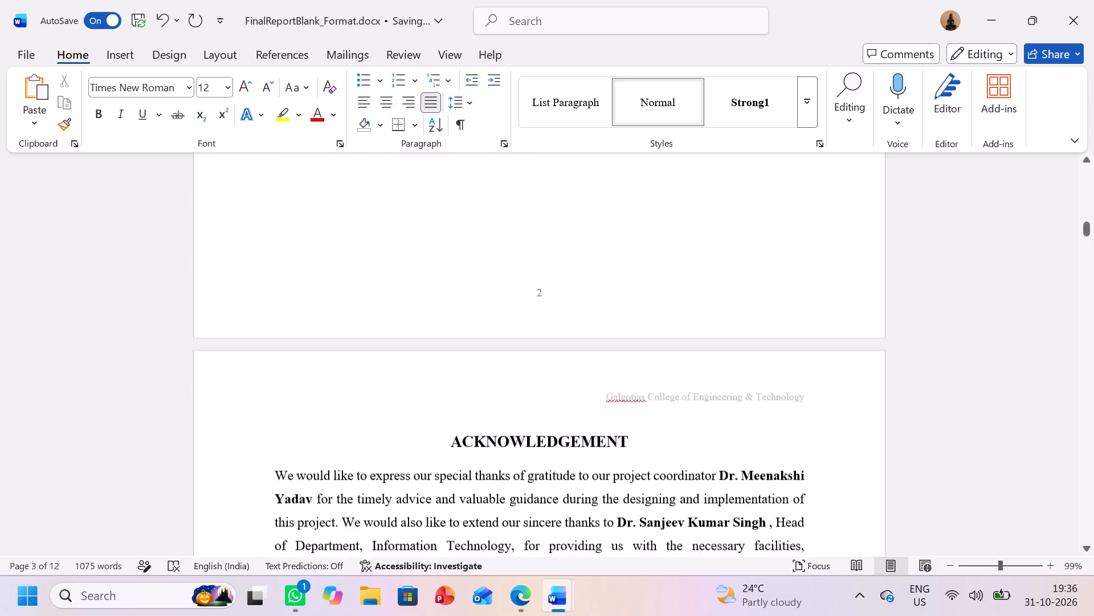
scroll(744, 257, "up", 3)
scroll(744, 257, "down", 3, "ctrl")
scroll(744, 257, "up", 4)
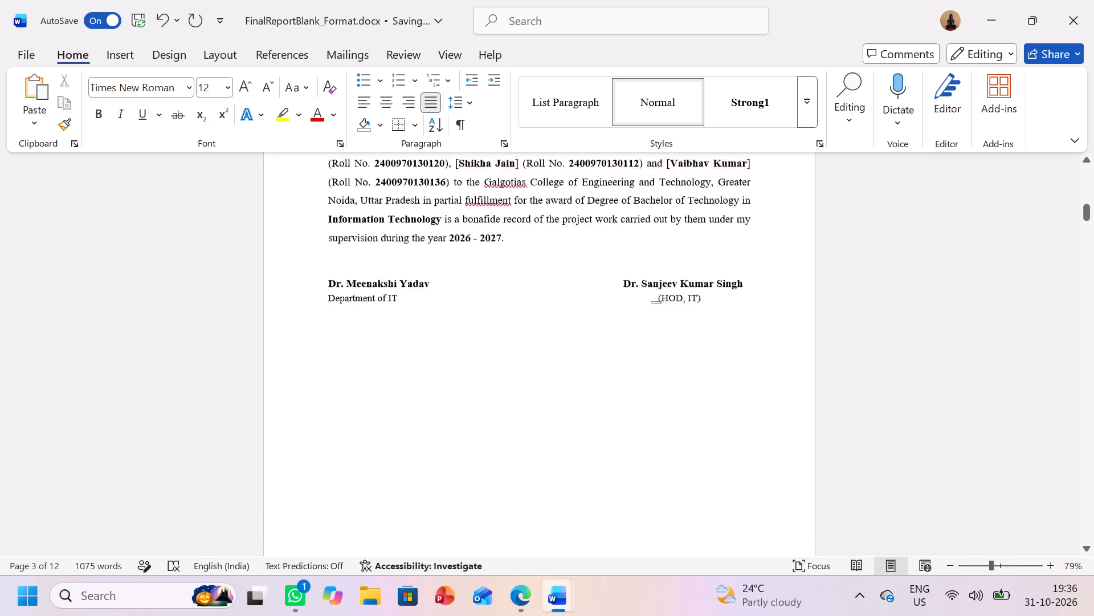
scroll(744, 257, "up", 3)
scroll(744, 257, "down", 2)
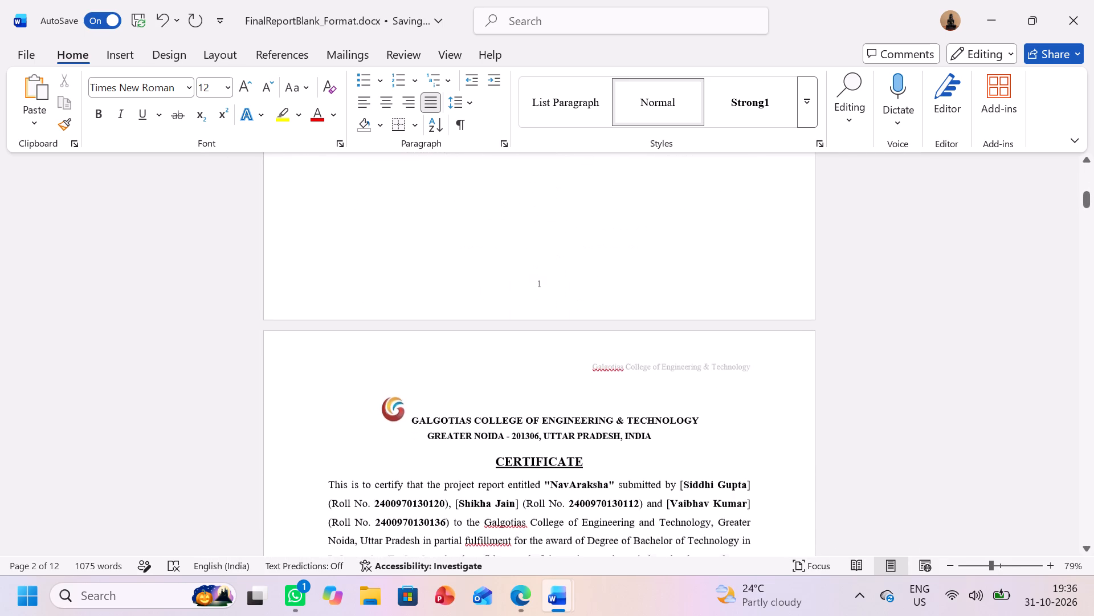
scroll(744, 257, "down", 3)
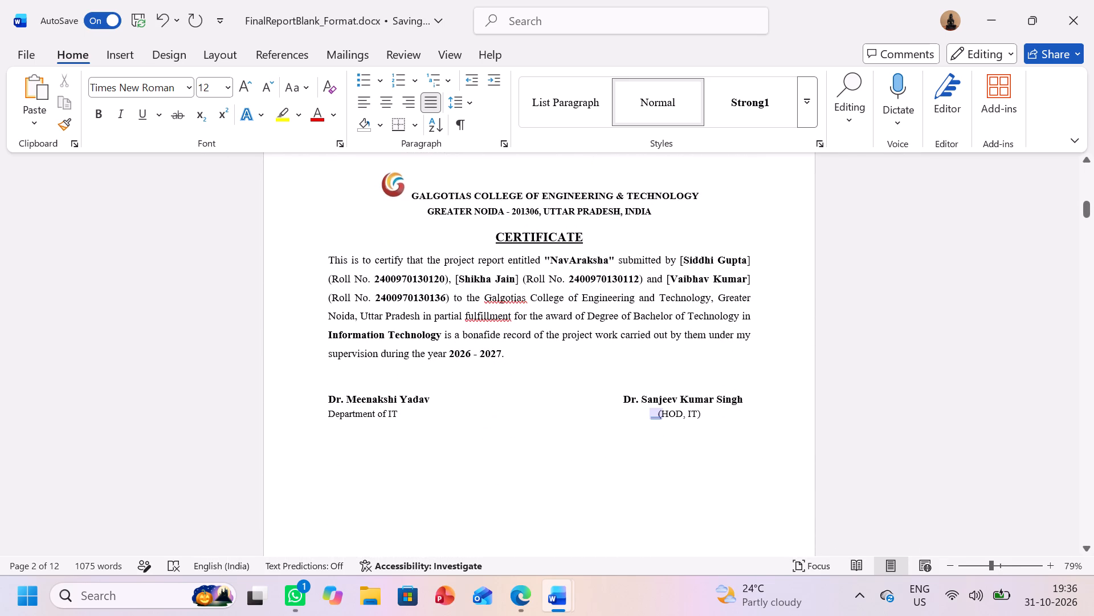
left_click(662, 410)
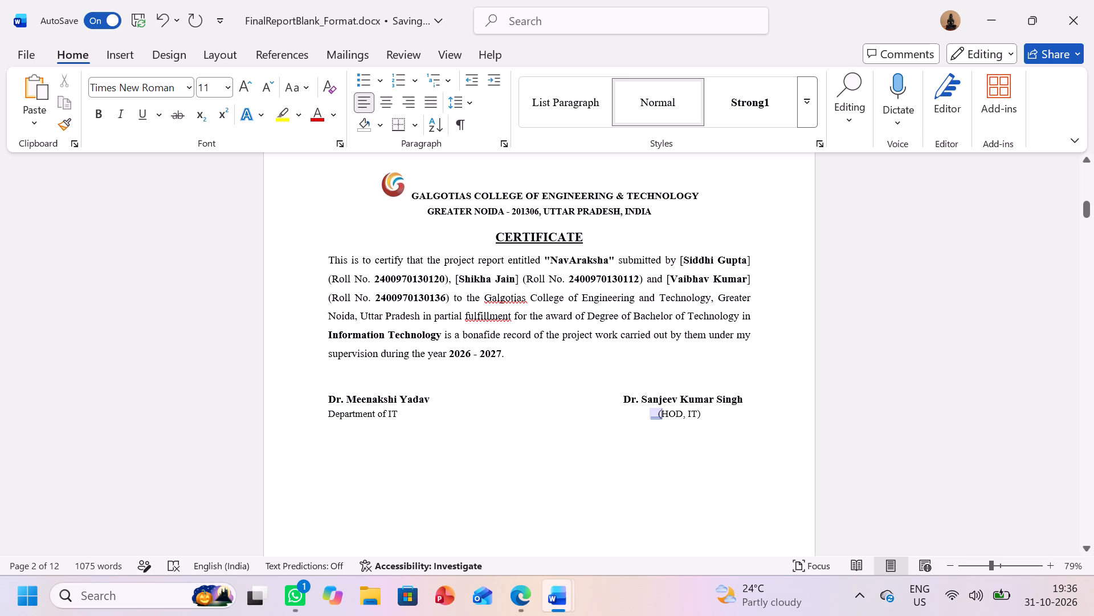
left_click(658, 414)
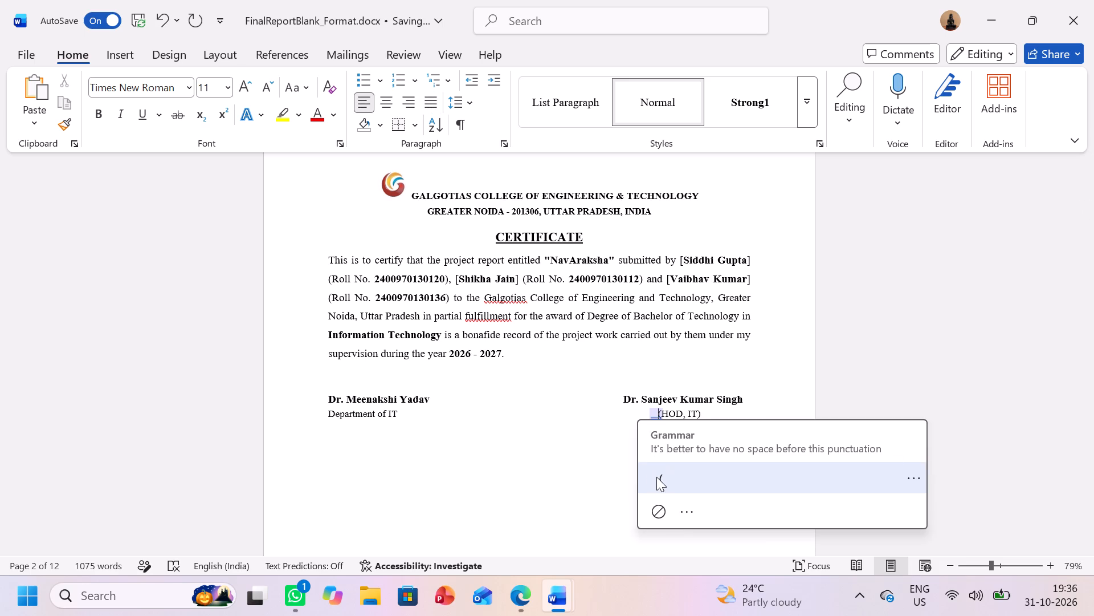
left_click(656, 477)
Review the filled-in title page, Certificate and Acknowledgement for remaining placeholders or errors.
scroll(651, 472, "up", 6)
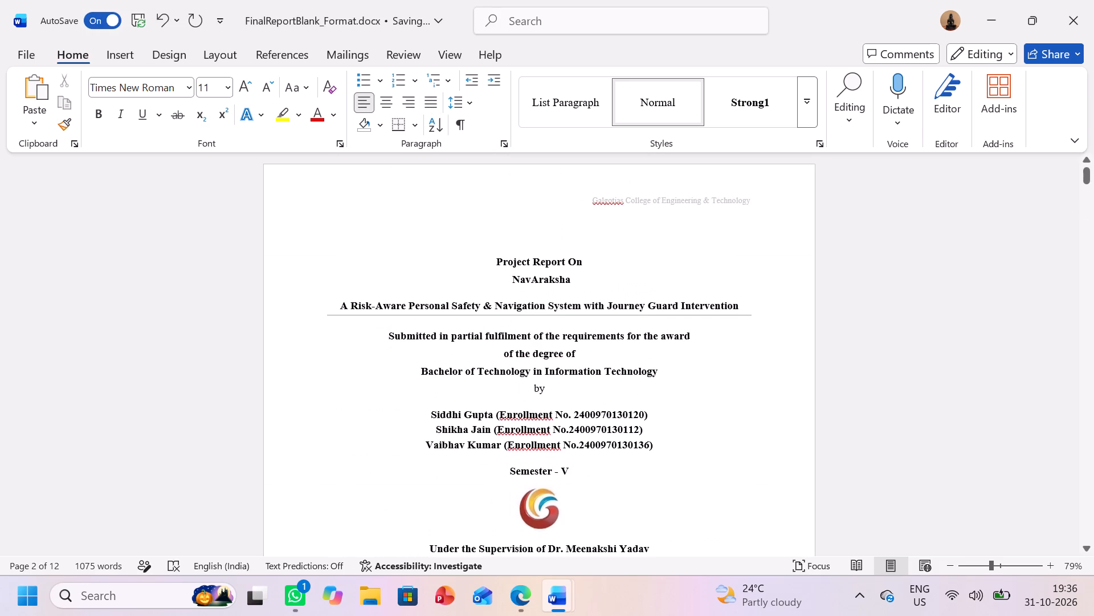
scroll(651, 472, "down", 1)
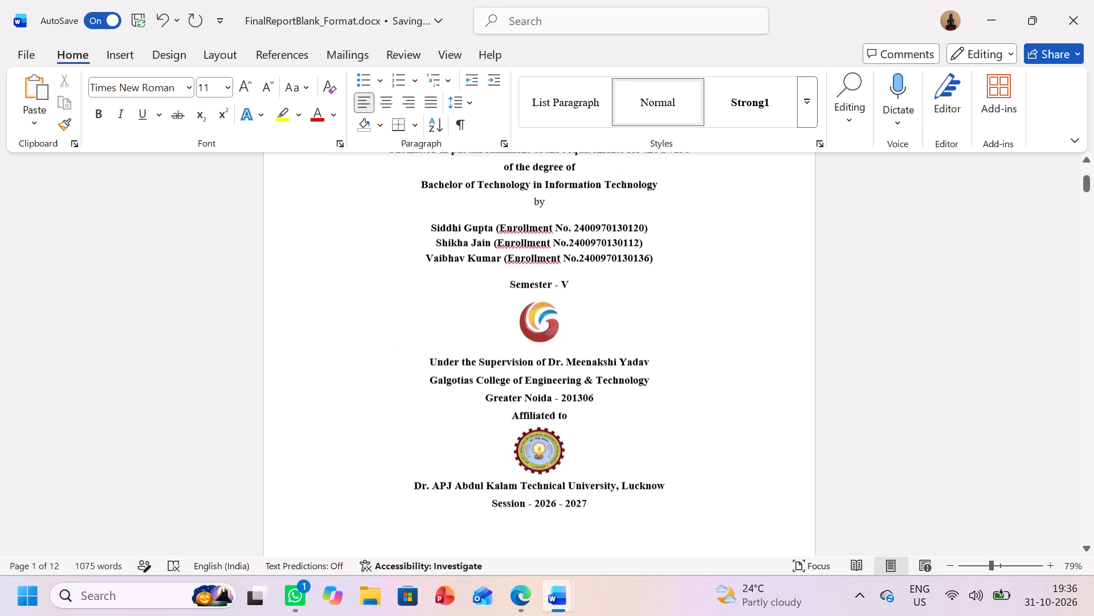
scroll(651, 472, "down", 4)
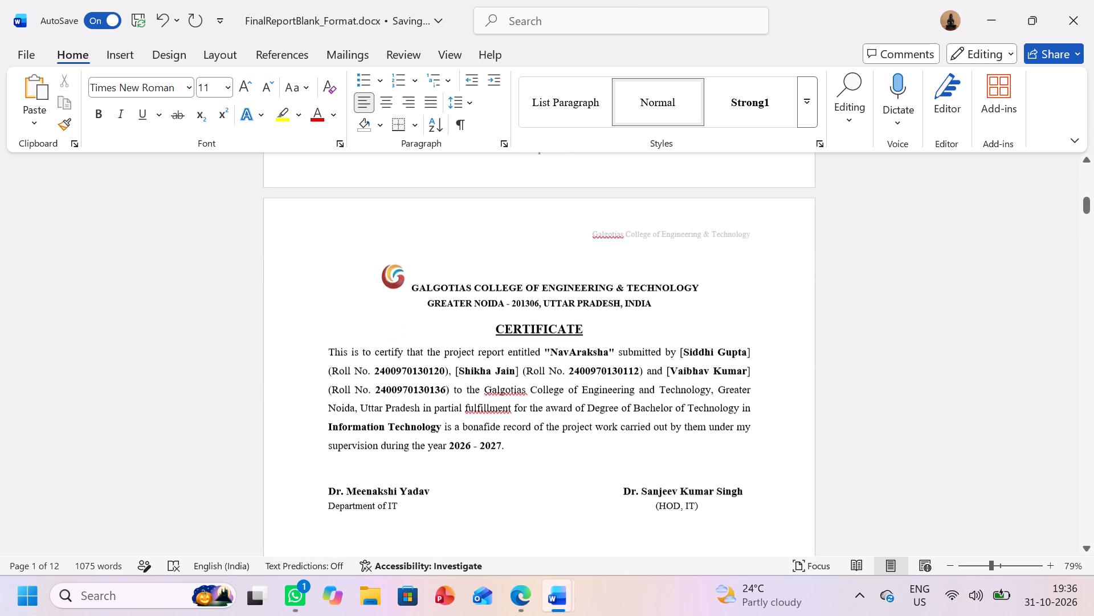
scroll(651, 472, "down", 3)
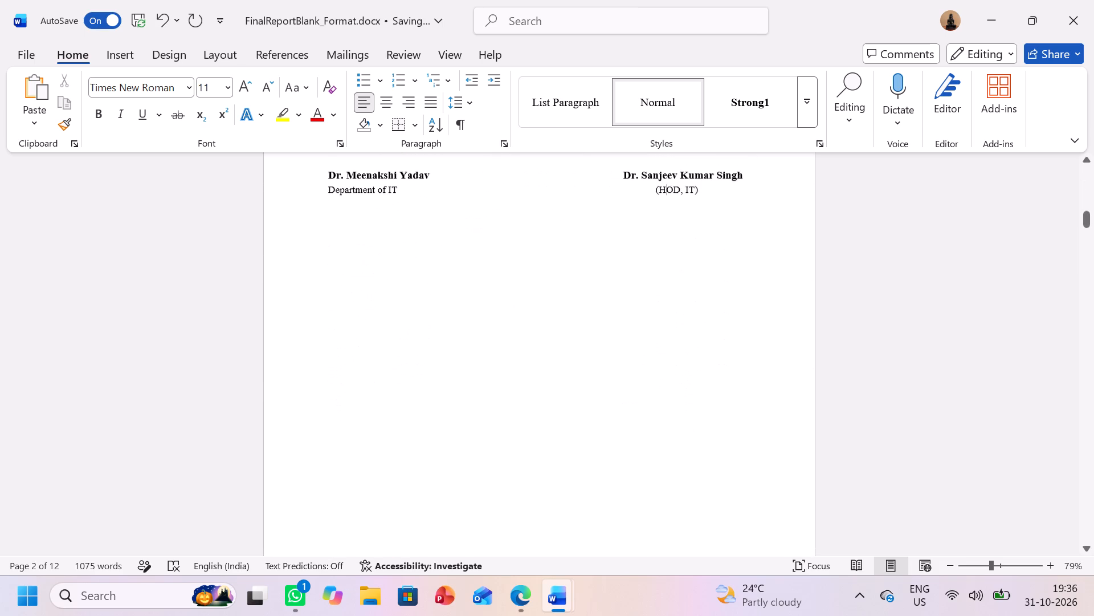
scroll(651, 472, "down", 2)
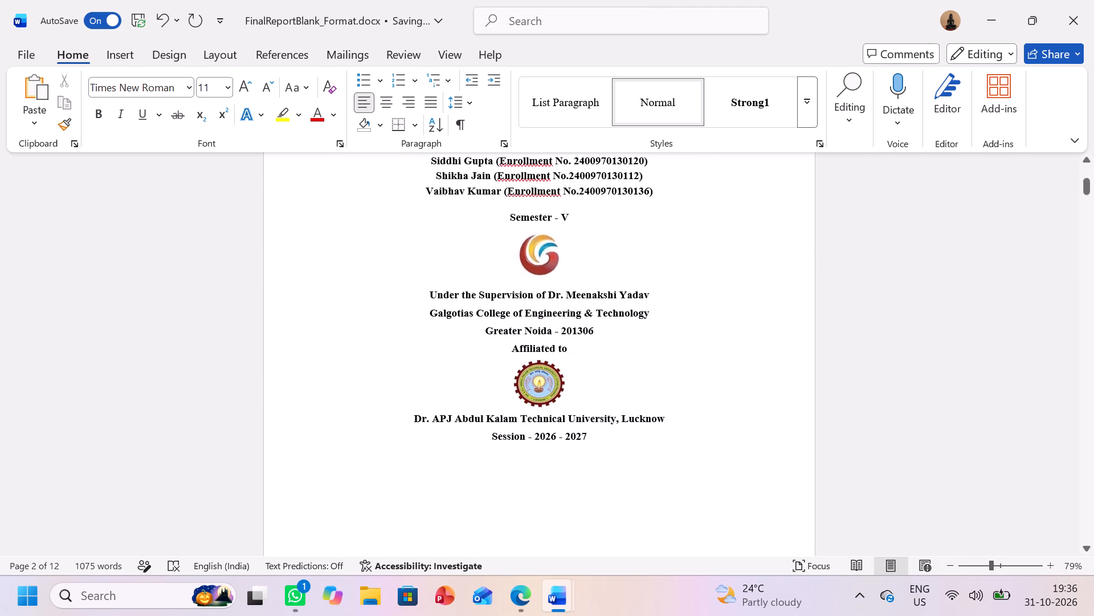
scroll(651, 467, "down", 5)
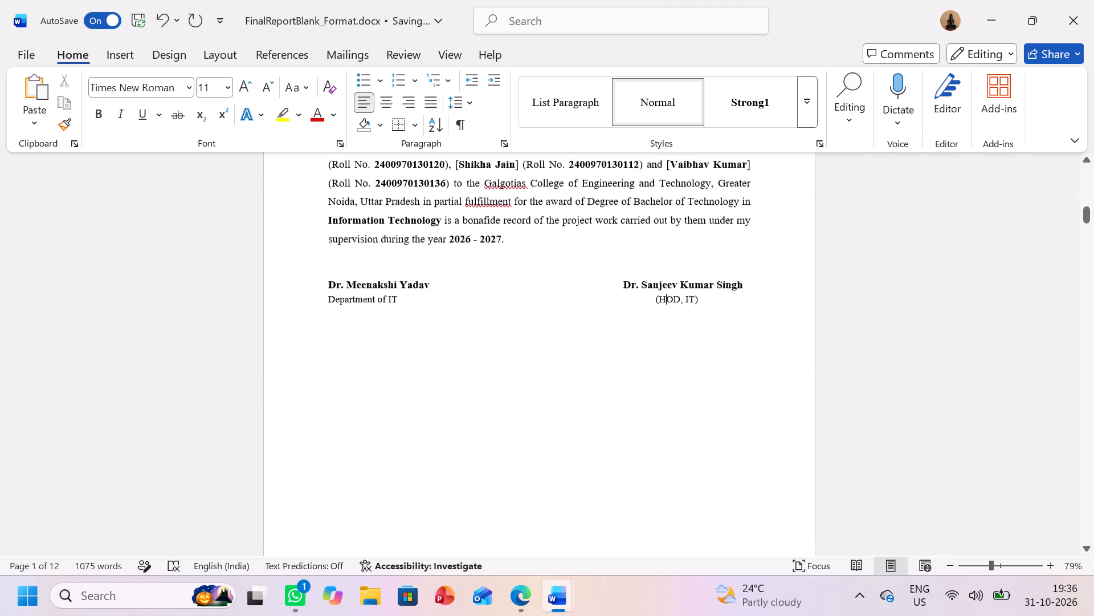
scroll(651, 467, "down", 5)
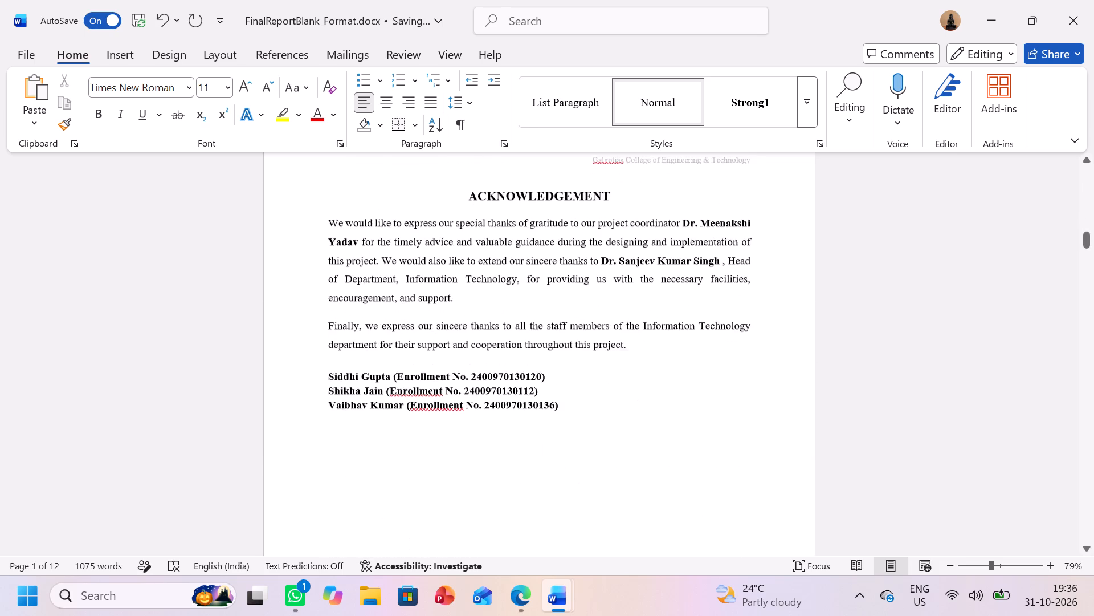
Examine the Table of Contents, List of Figures and Abstract pages for the placeholders still needing content.
scroll(651, 467, "down", 5)
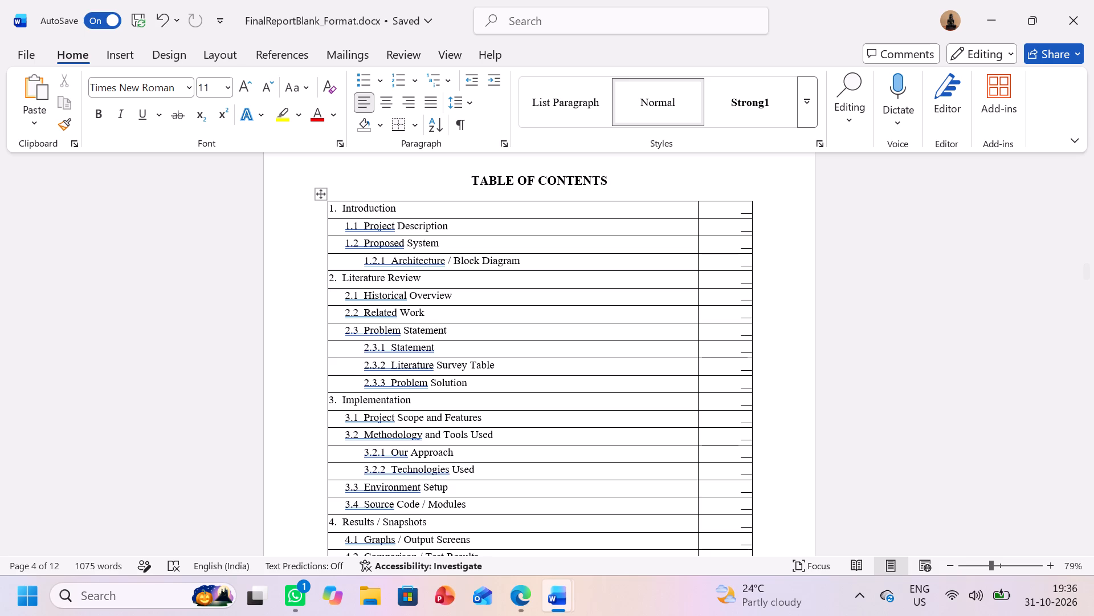
scroll(651, 467, "down", 5)
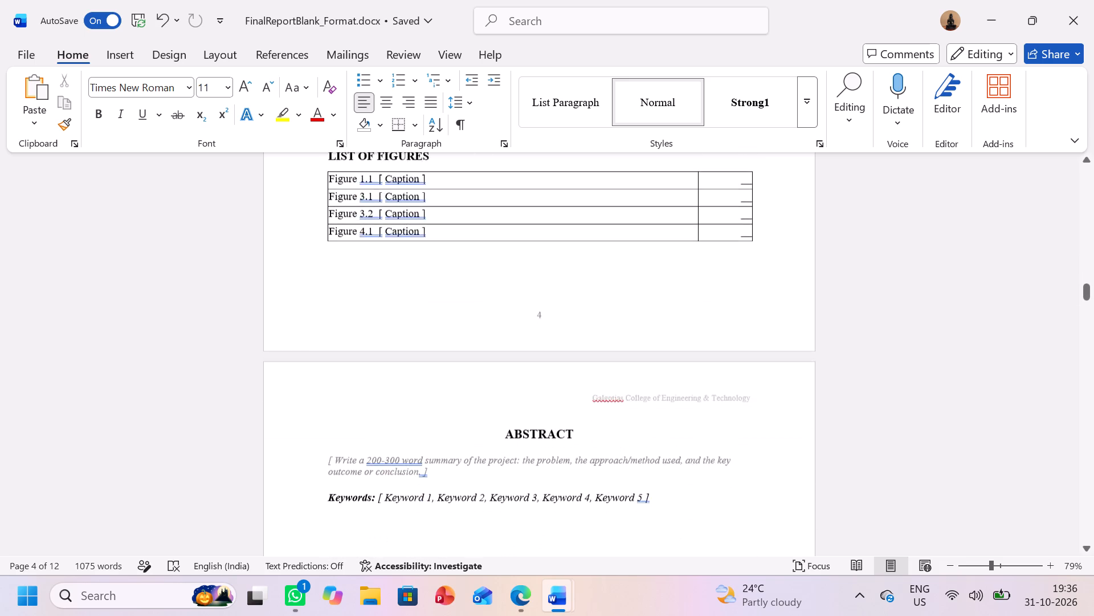
scroll(651, 467, "down", 1)
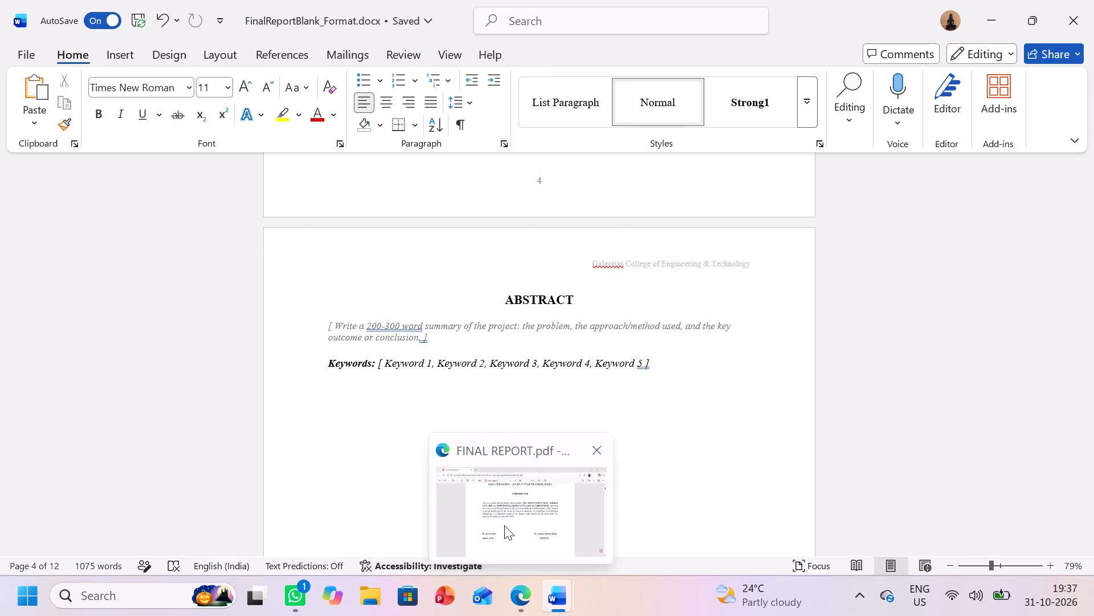
Switch to content report.docx and look through its opening notes, title details and Certificate text.
left_click(504, 525)
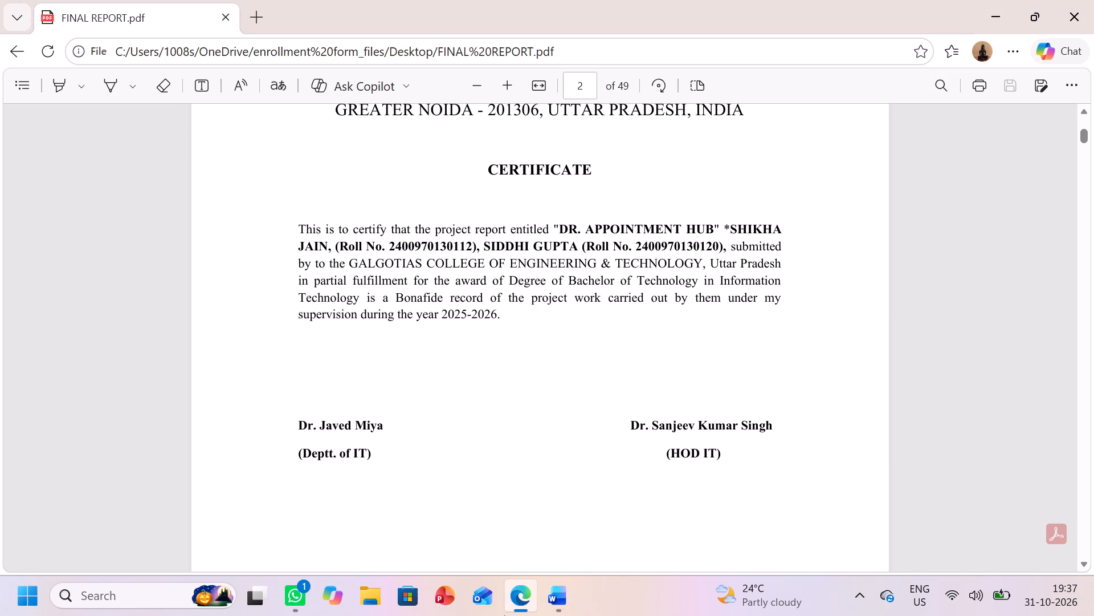
left_click(480, 525)
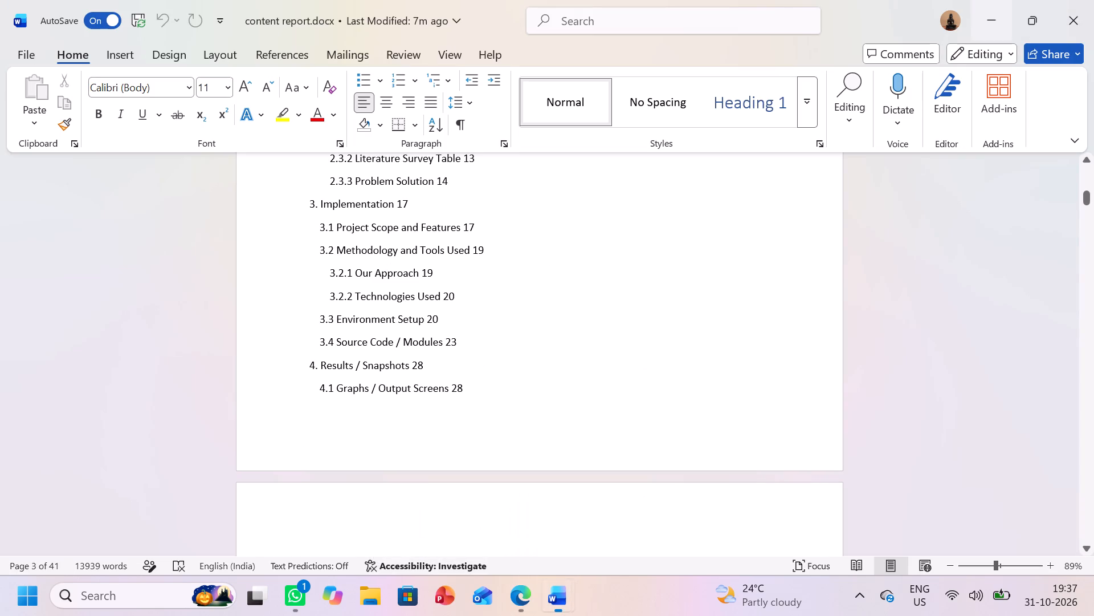
scroll(480, 525, "up", 7)
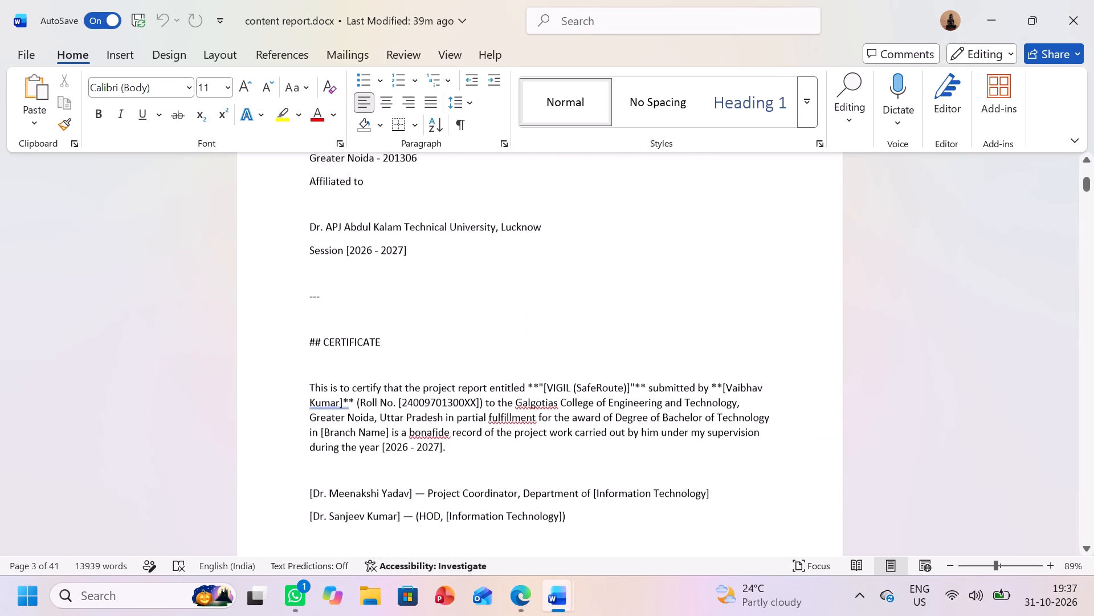
scroll(480, 525, "up", 7)
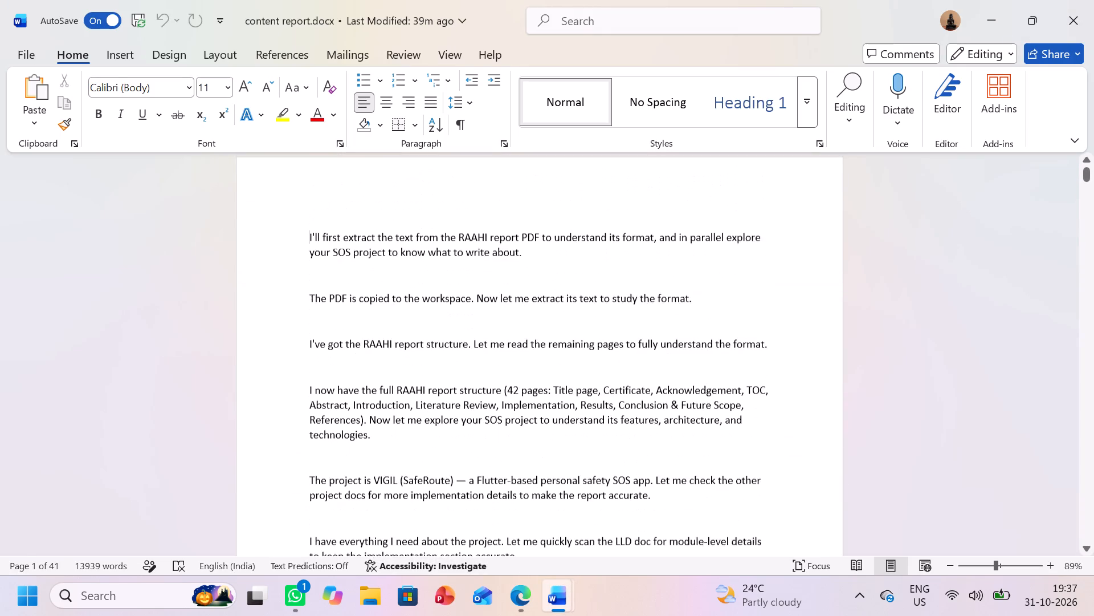
scroll(480, 525, "up", 9)
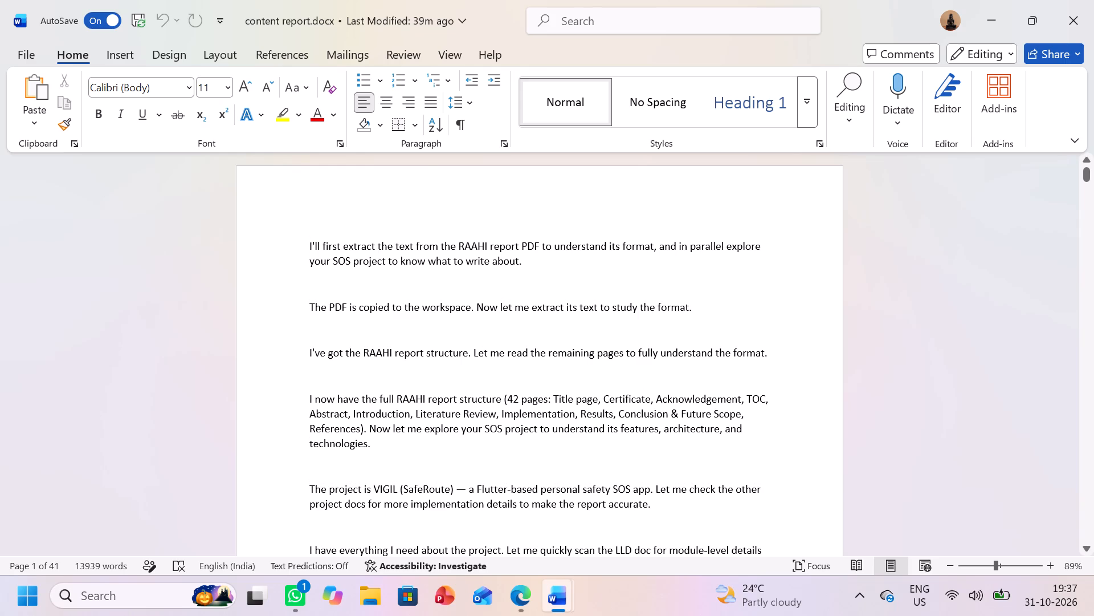
scroll(480, 525, "down", 5)
scroll(480, 525, "up", 1, "ctrl")
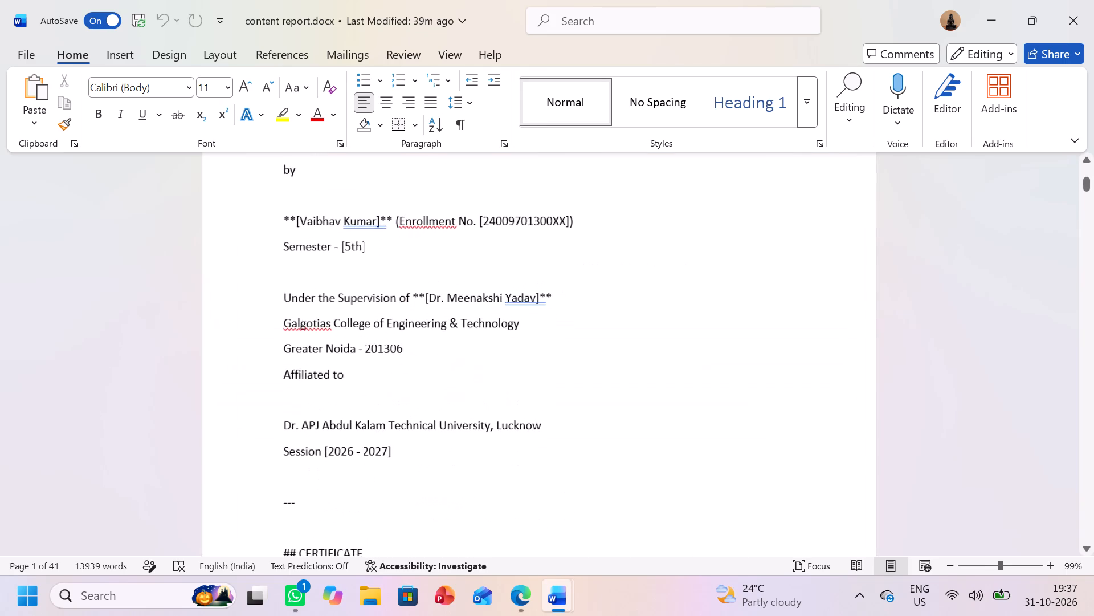
Examine the table of contents, List of Figures, Abstract and Keywords in content report.docx as source material.
scroll(480, 525, "down", 11)
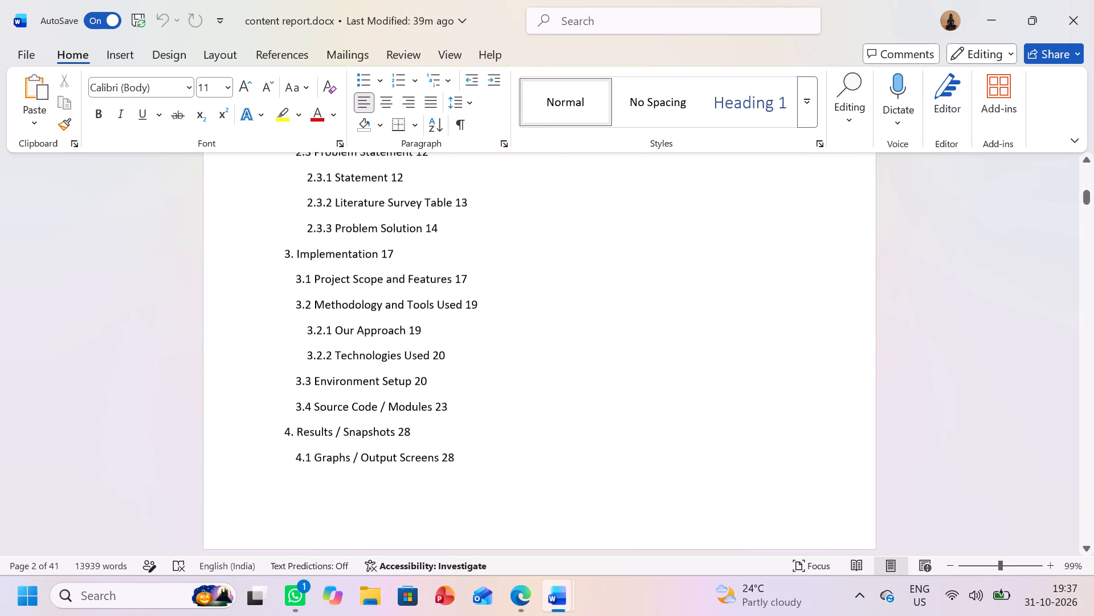
scroll(480, 525, "down", 2)
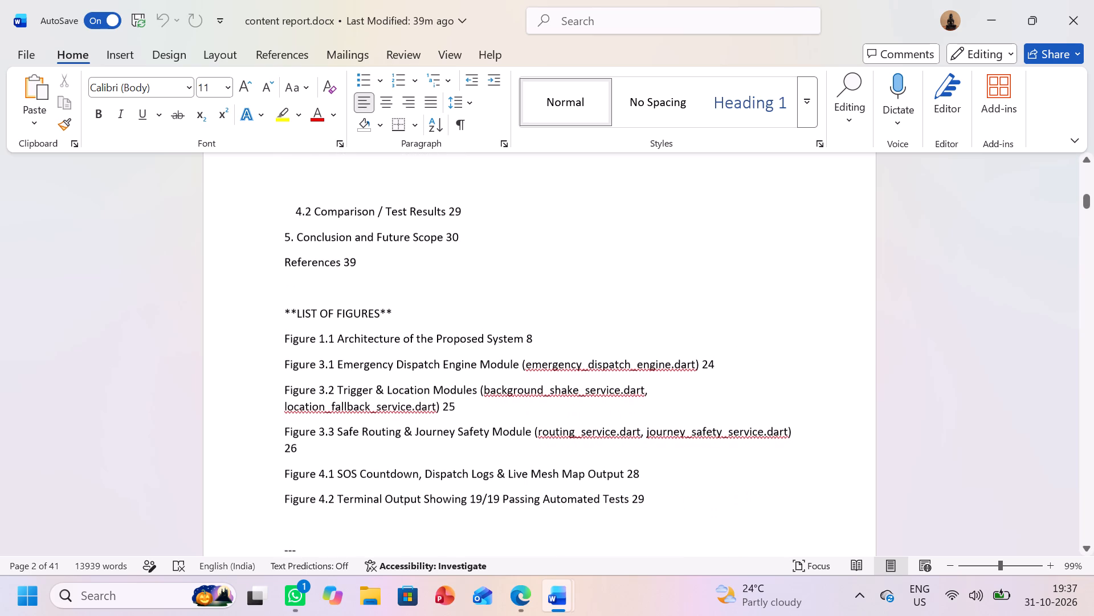
scroll(480, 525, "down", 3)
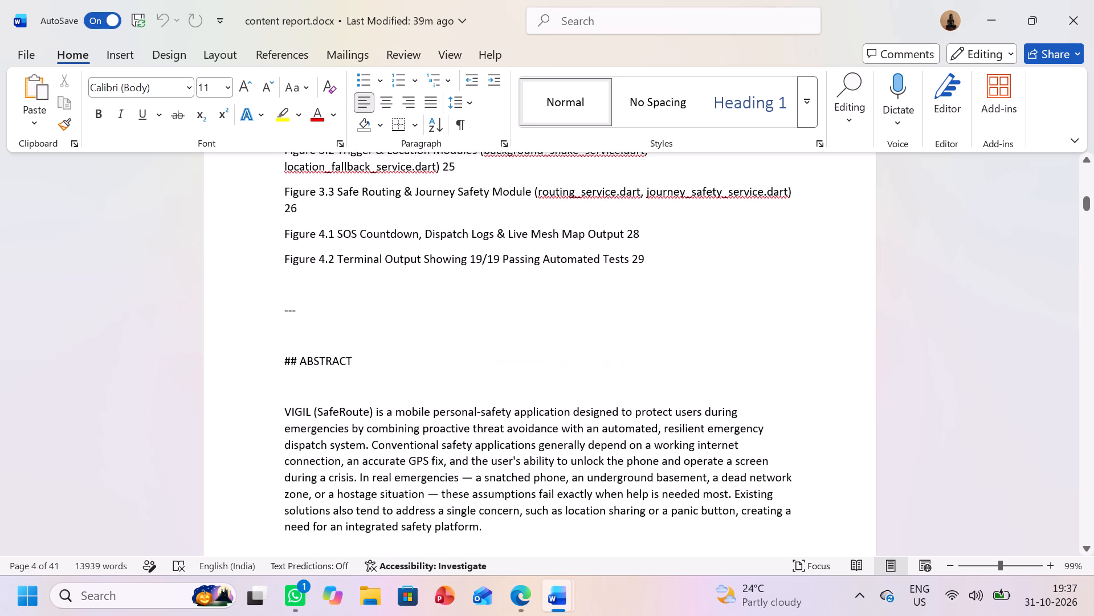
scroll(480, 525, "down", 2)
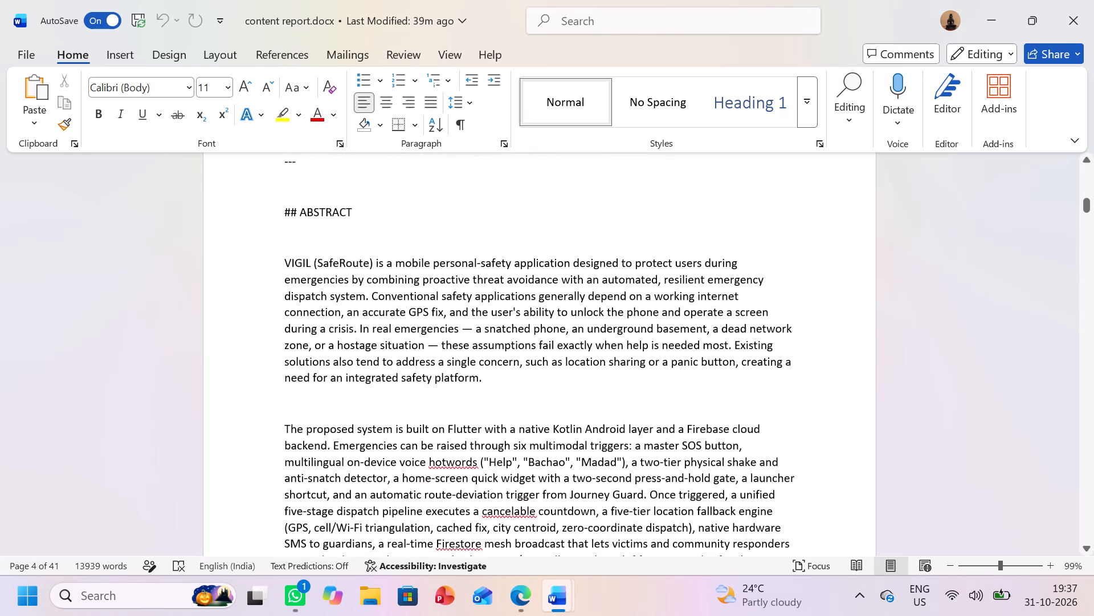
scroll(480, 525, "down", 1)
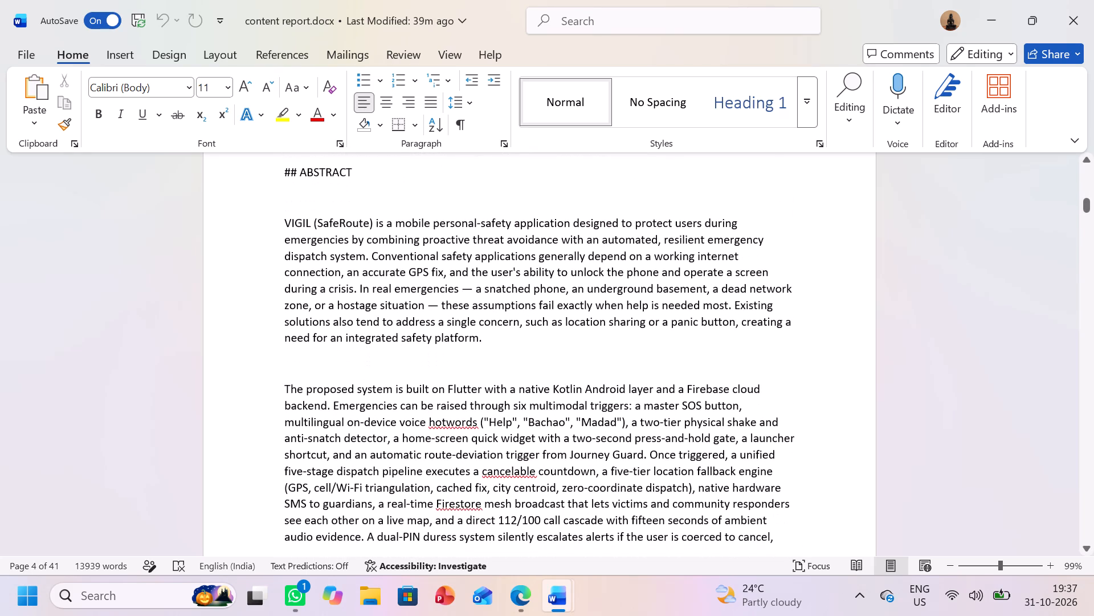
scroll(480, 525, "down", 2)
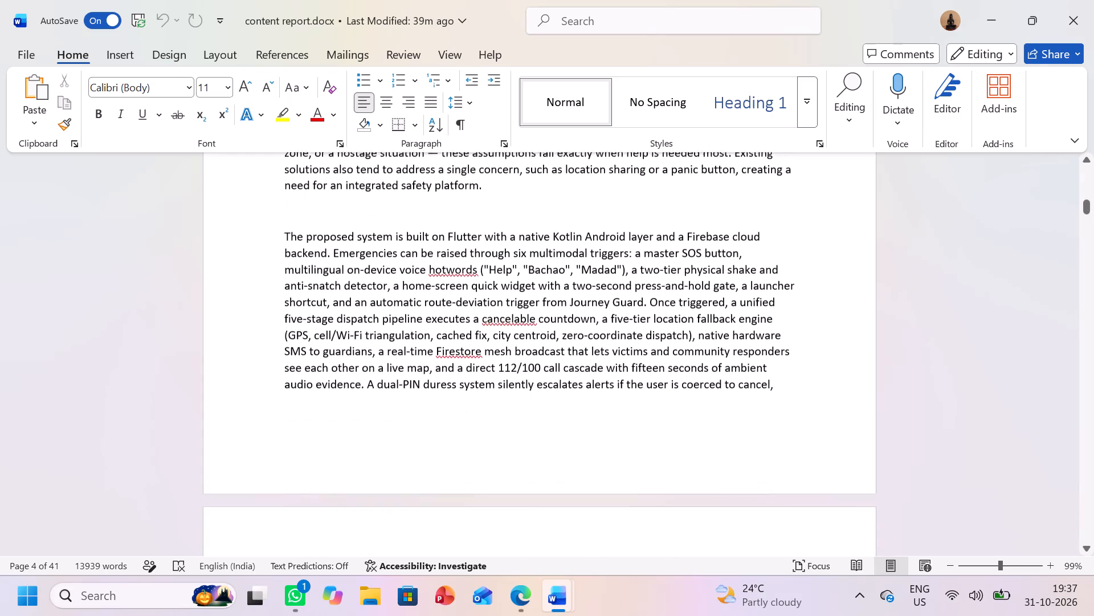
scroll(480, 525, "down", 3)
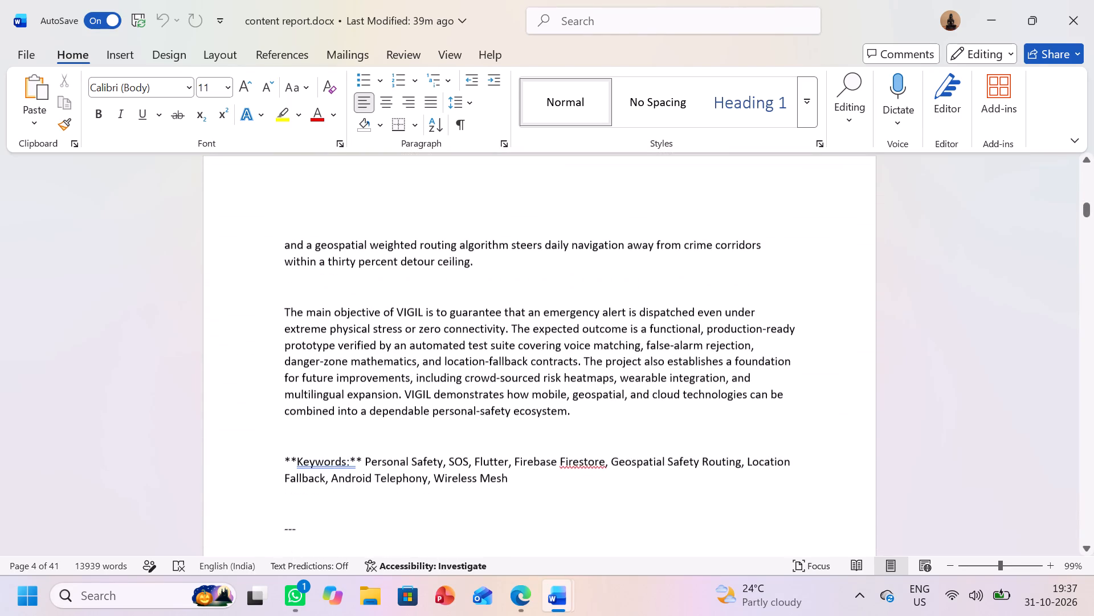
scroll(480, 525, "down", 1)
scroll(480, 525, "up", 5)
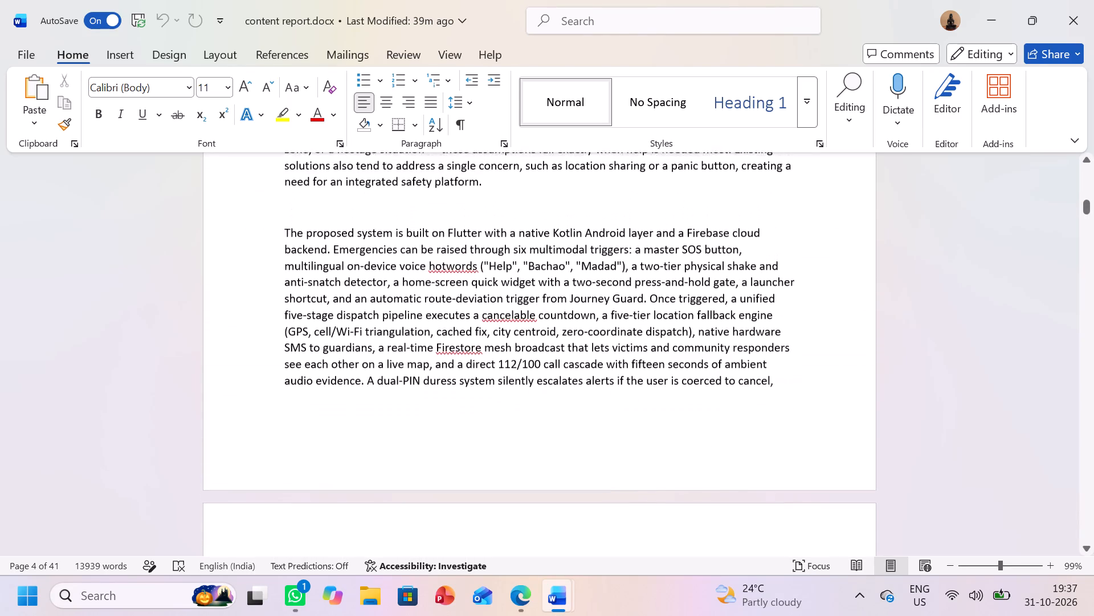
scroll(480, 525, "up", 1)
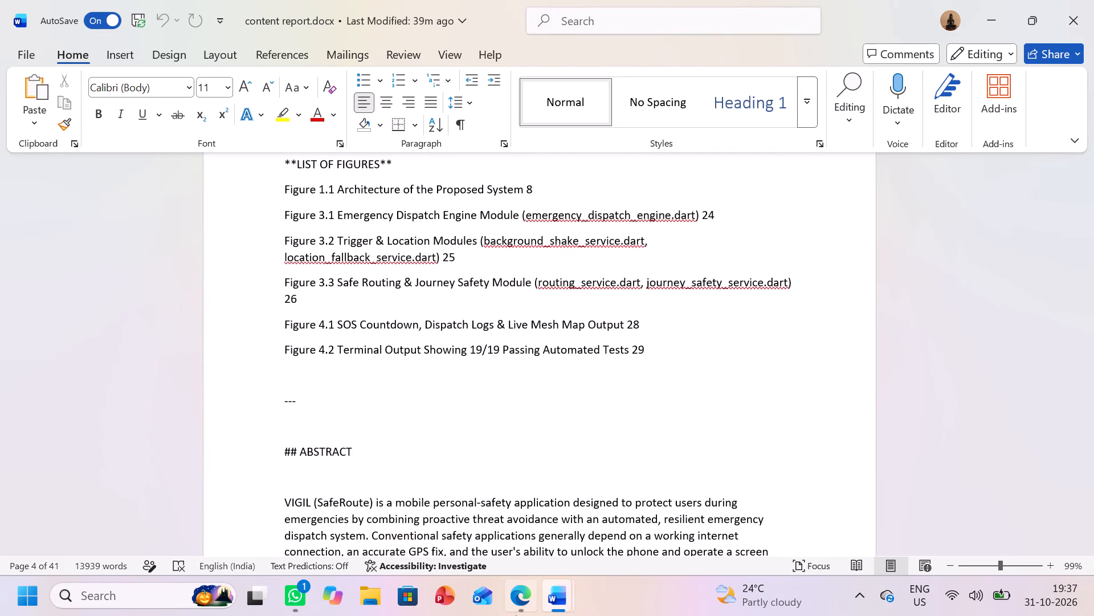
In FinalReportBlank_Format.docx, cut the summary placeholder and the Keywords placeholder line beneath the ABSTRACT heading.
left_click(557, 598)
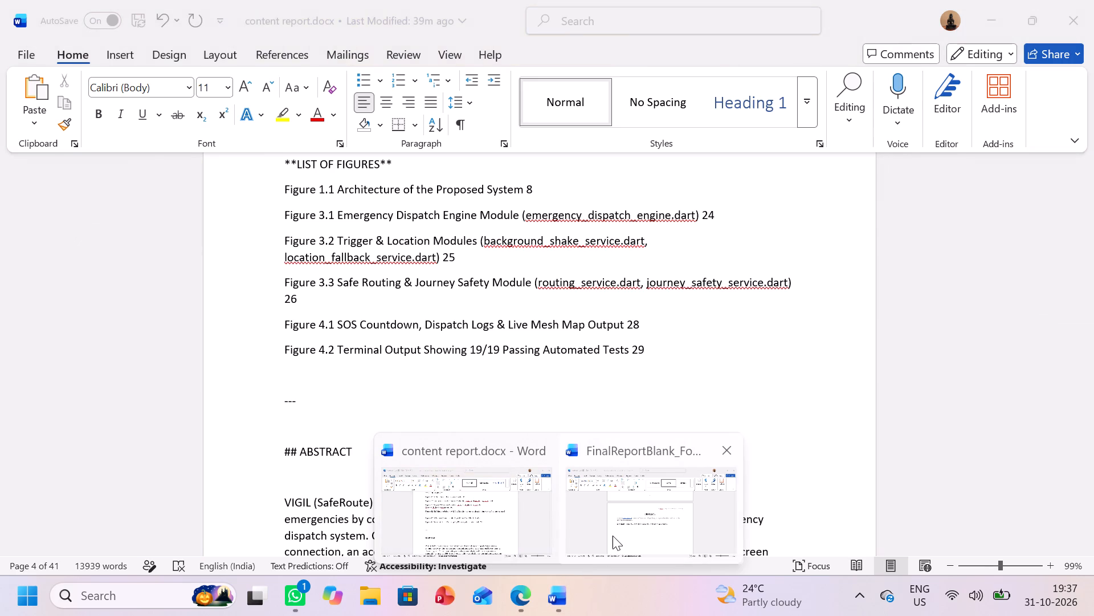
left_click(613, 536)
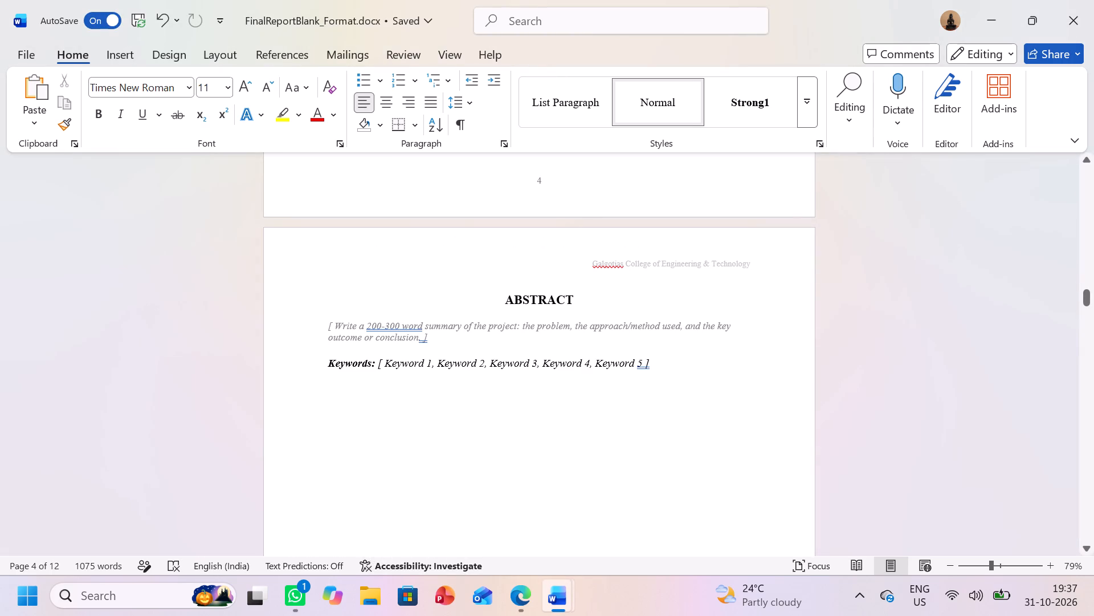
left_click(446, 349)
left_click_drag(328, 325, 644, 353)
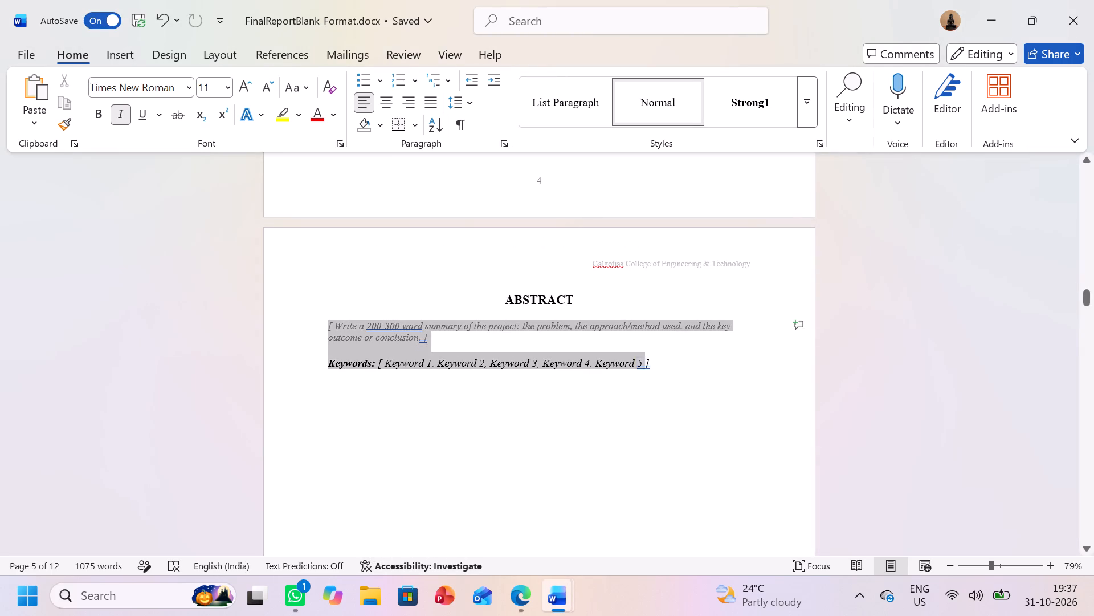
left_click_drag(644, 353, 664, 374)
key("ctrl+x")
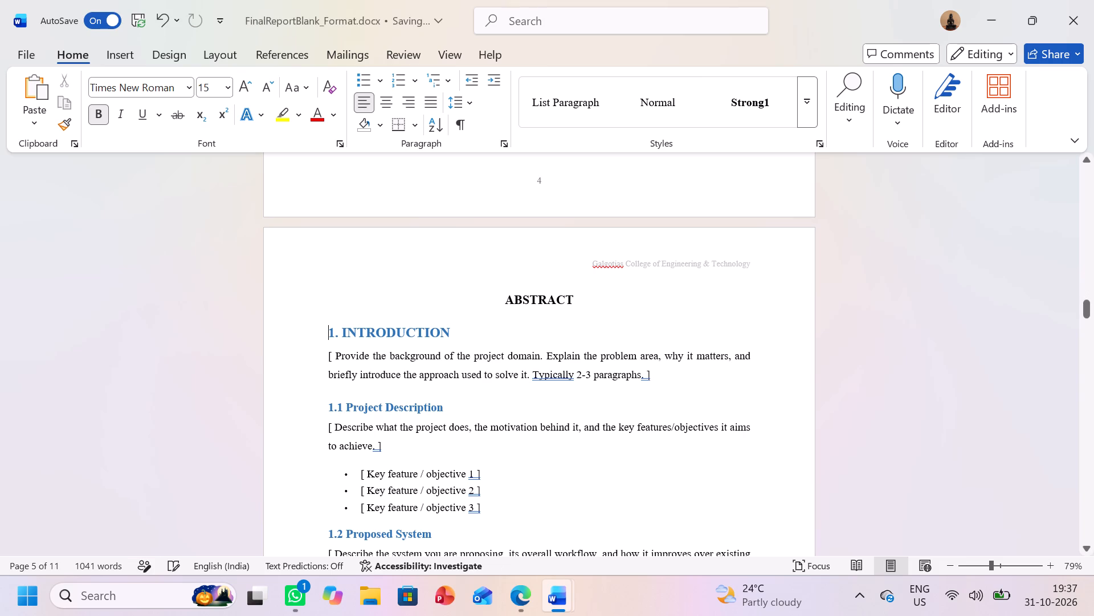
Add an empty left-aligned paragraph directly below the ABSTRACT heading.
left_click(582, 296)
key("Return")
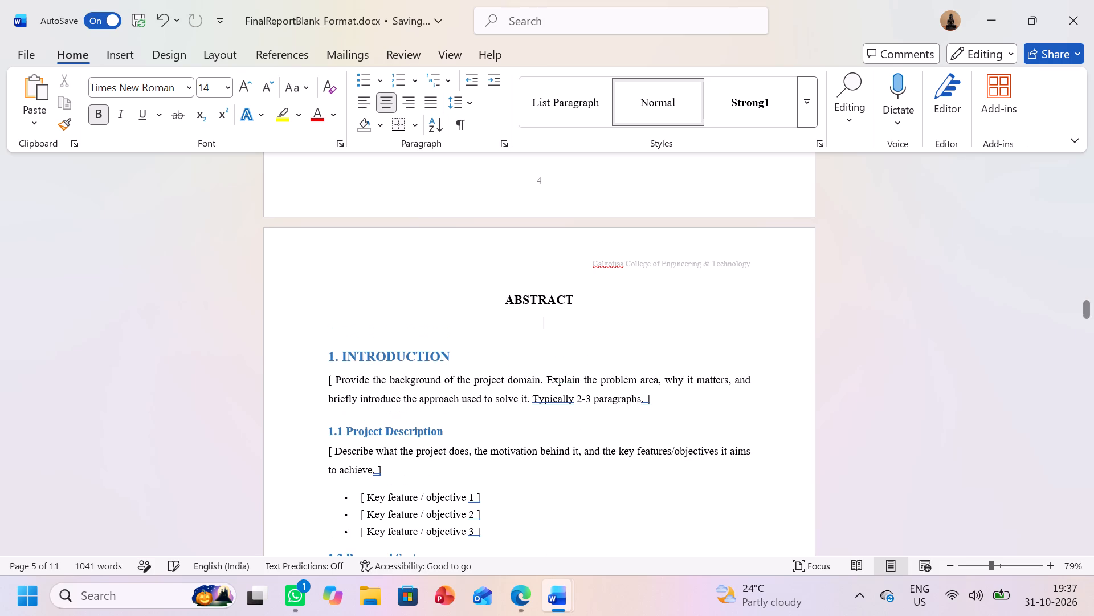
left_click(365, 108)
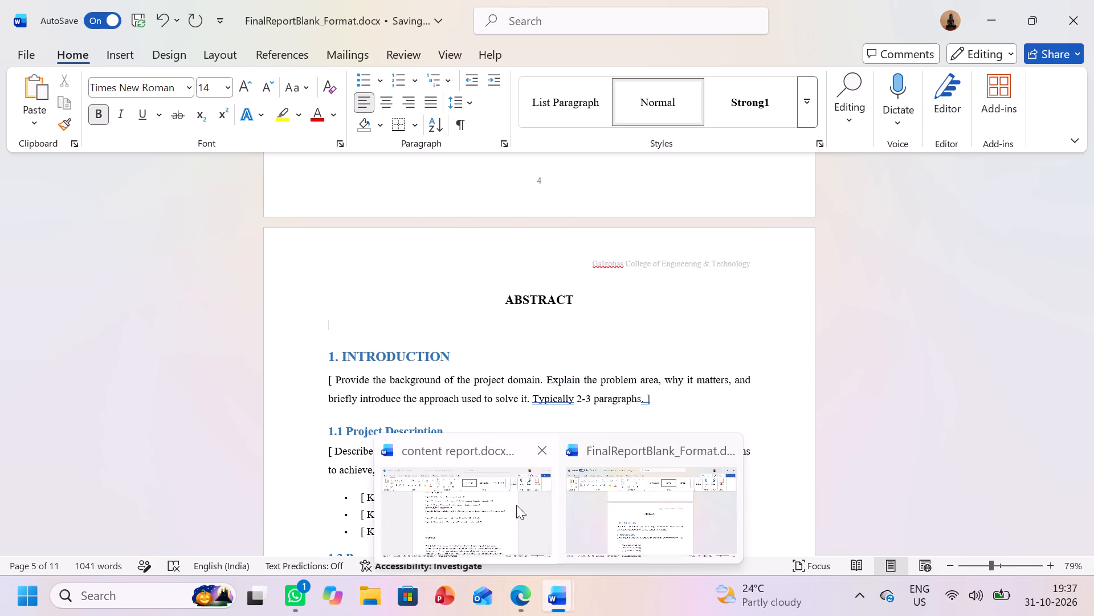
Return to content report.docx and read through the text of its Abstract section.
left_click(508, 504)
scroll(472, 416, "down", 1)
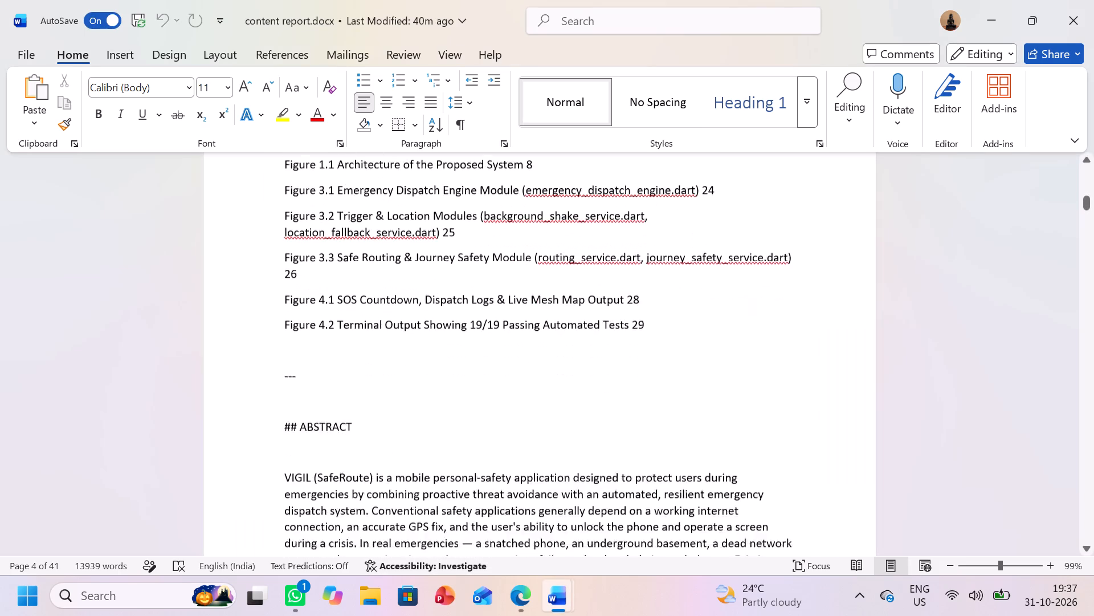
scroll(472, 416, "down", 1)
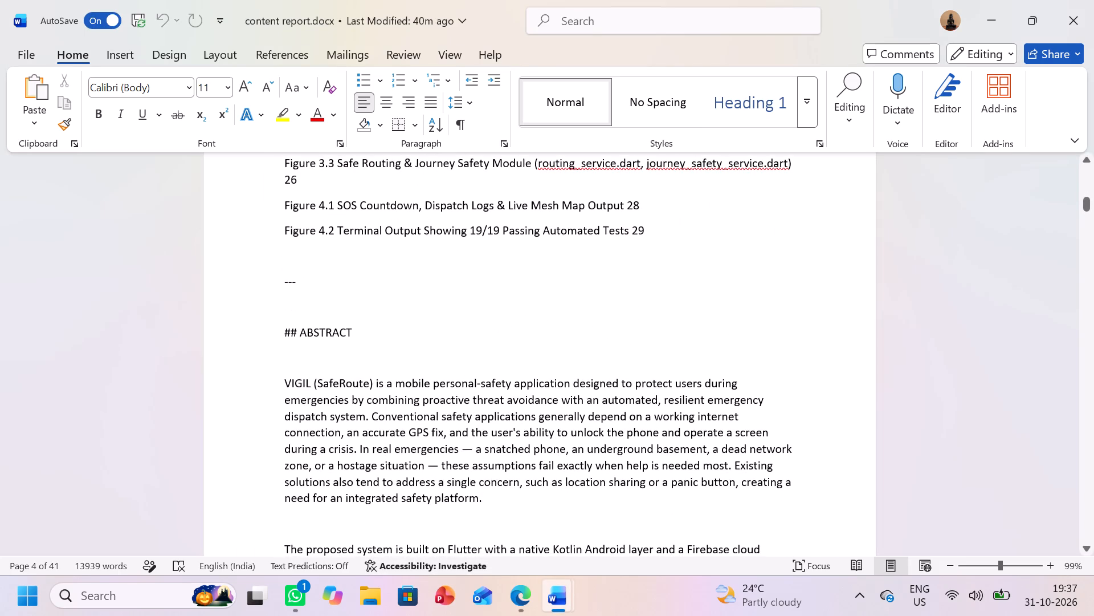
scroll(292, 383, "down", 1)
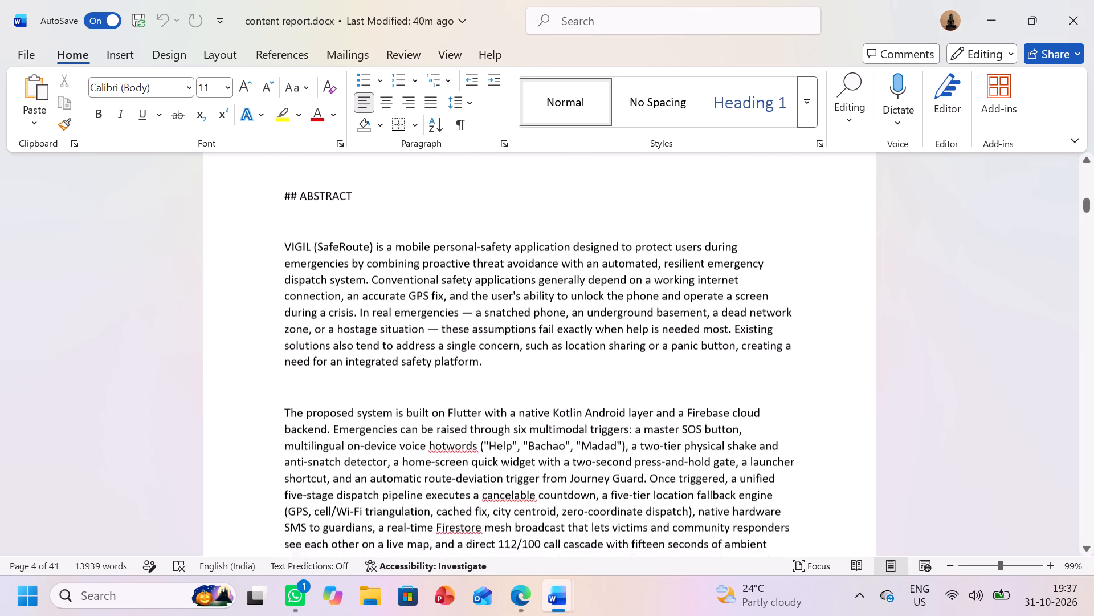
scroll(292, 383, "down", 1)
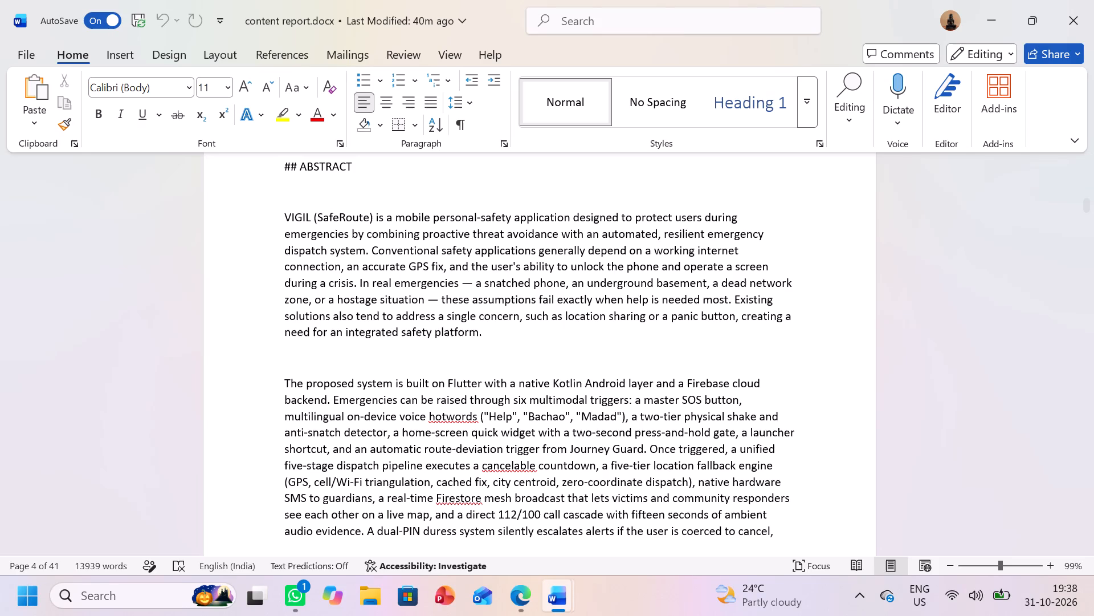
scroll(292, 383, "up", 1)
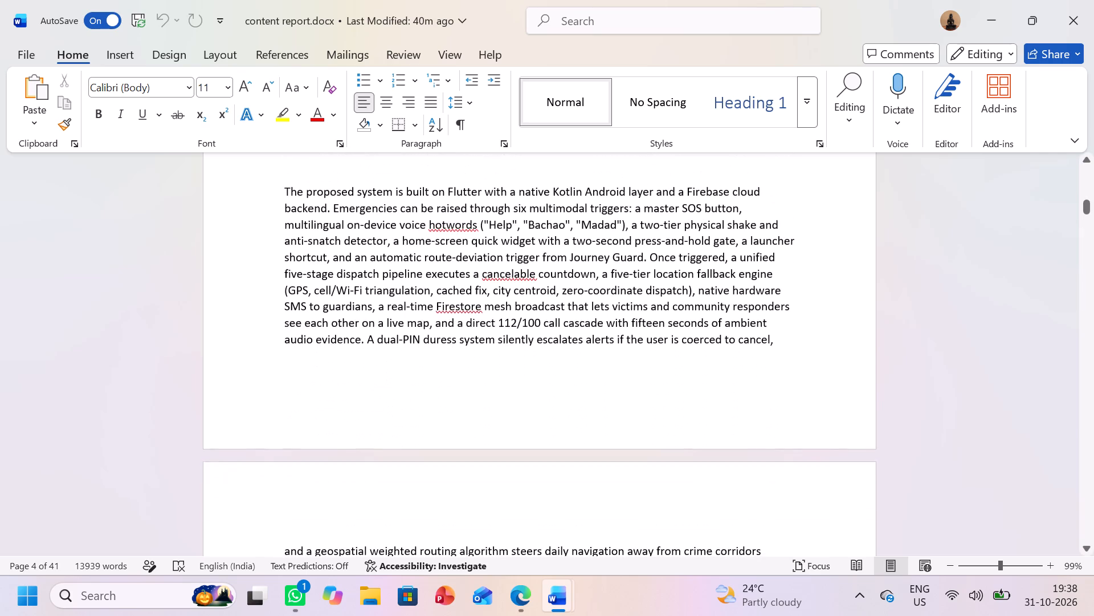
scroll(292, 383, "up", 1)
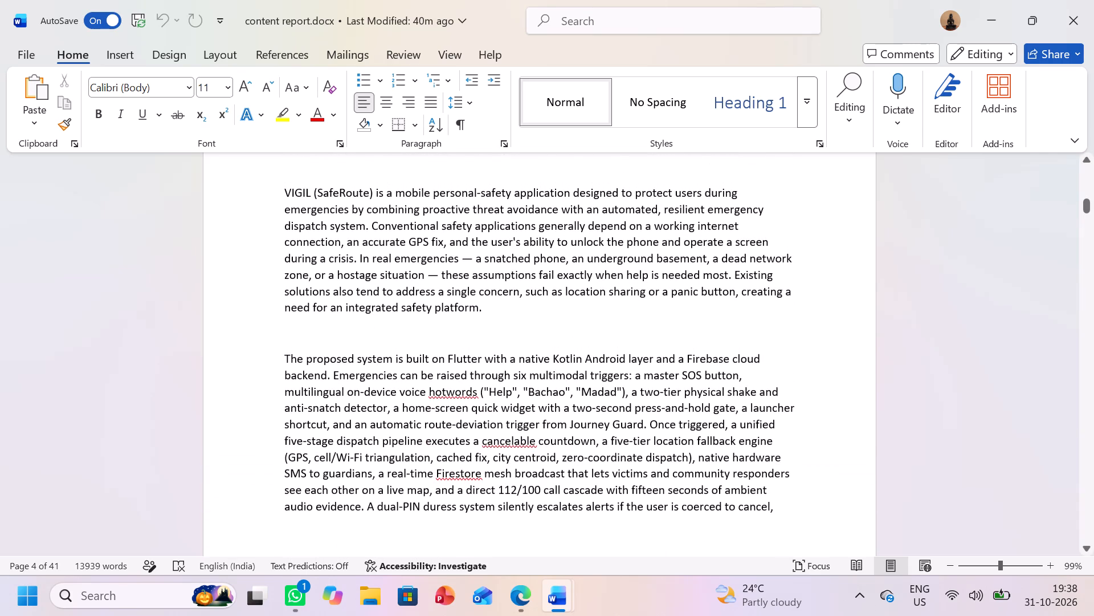
scroll(292, 383, "up", 1)
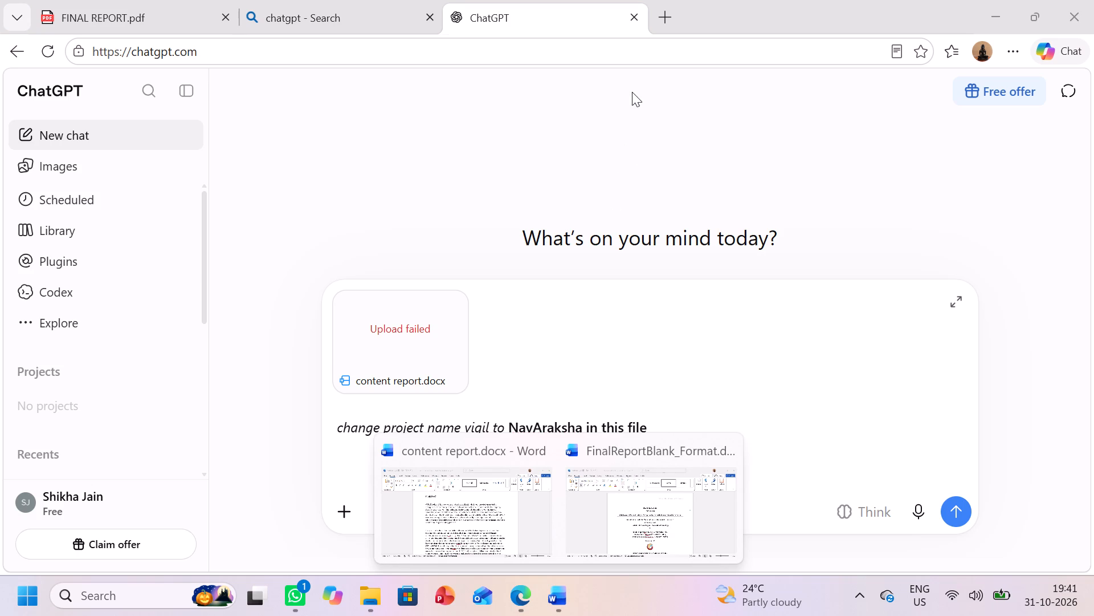
Close the ChatGPT page and the chatgpt search results page, leaving FINAL REPORT.pdf open.
left_click(634, 18)
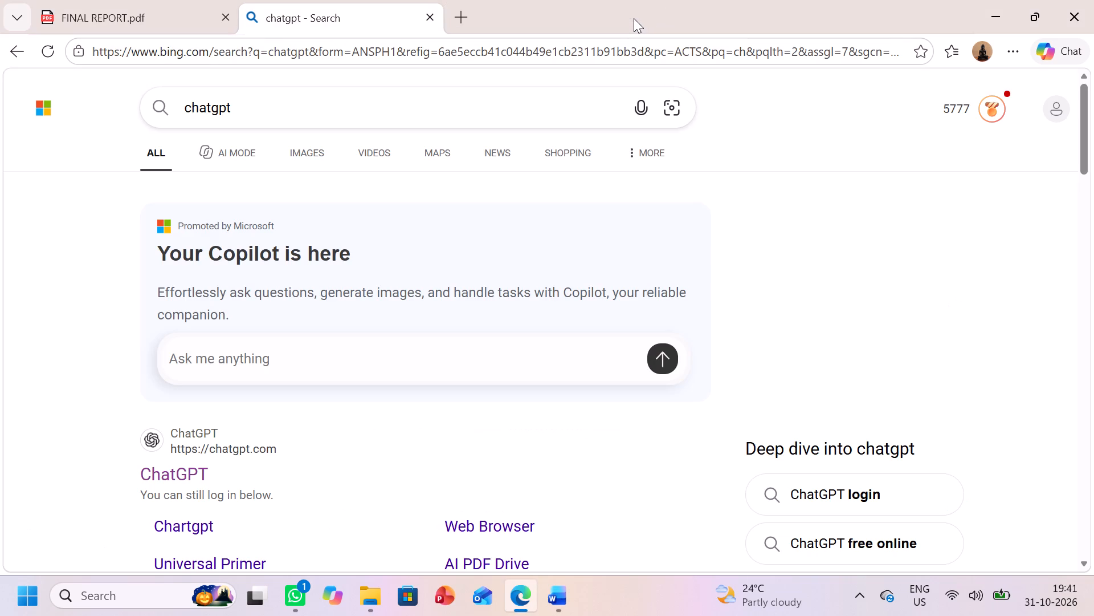
left_click(426, 13)
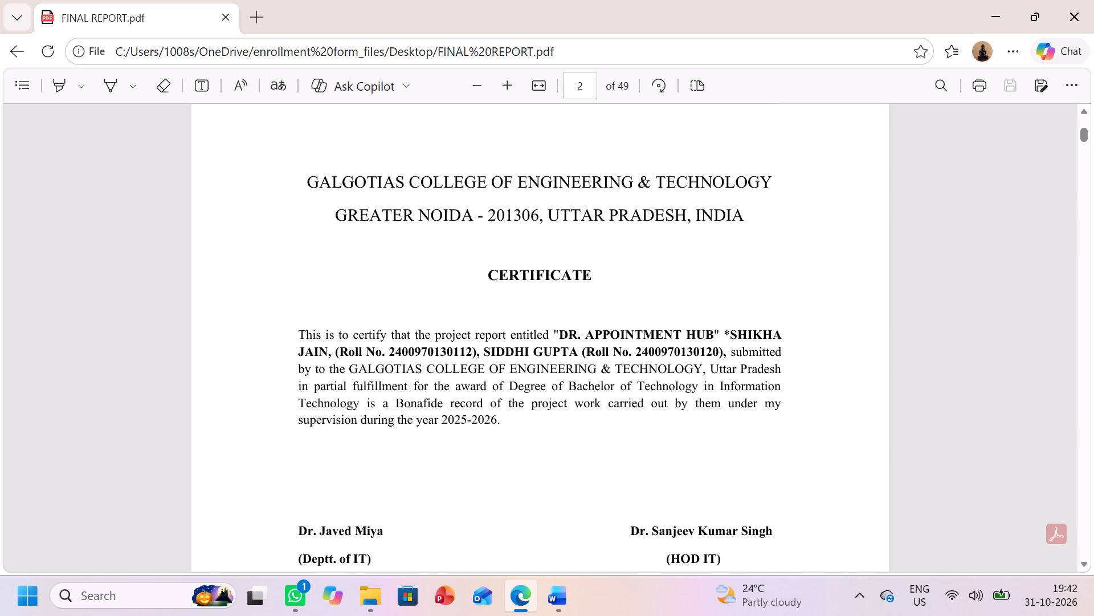
Switch to FinalReportBlank_Format.docx in Word and add an empty left-aligned line below the ABSTRACT heading.
left_click(556, 600)
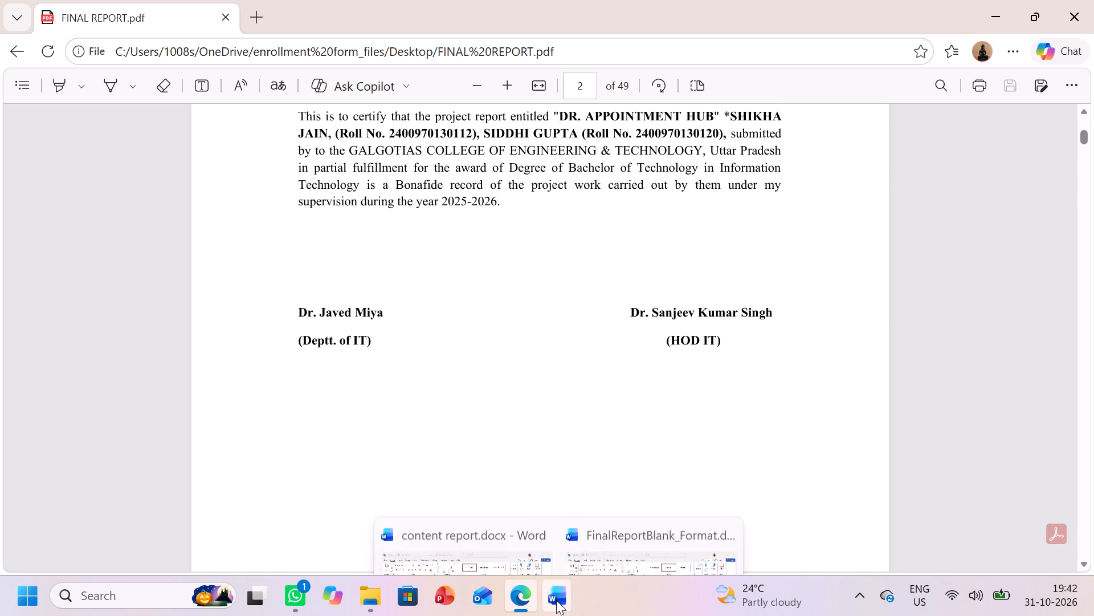
left_click(626, 537)
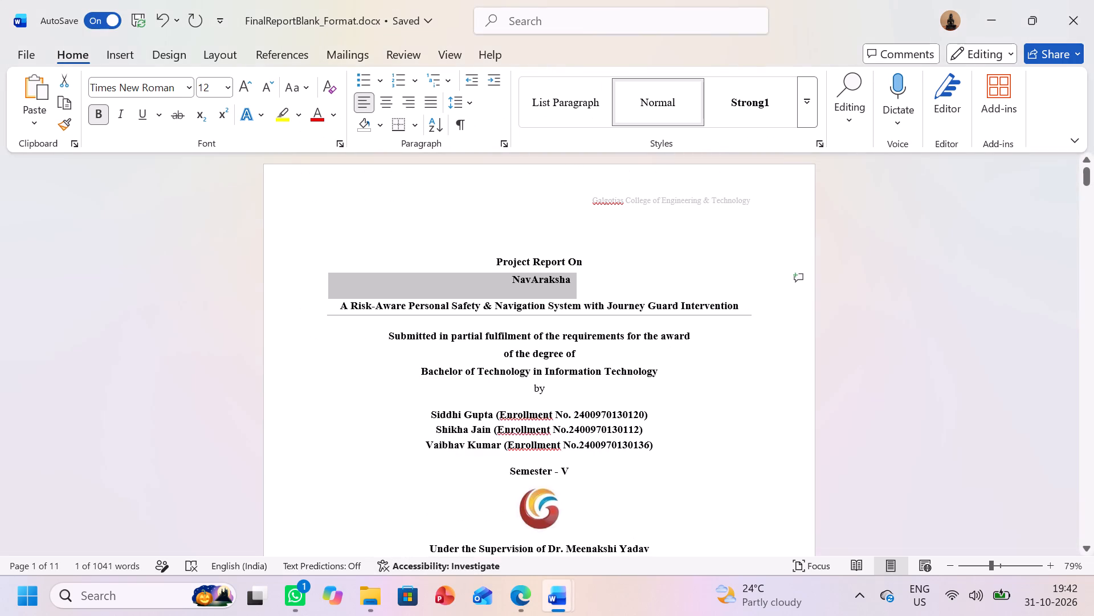
left_click(675, 288)
scroll(675, 288, "down", 5)
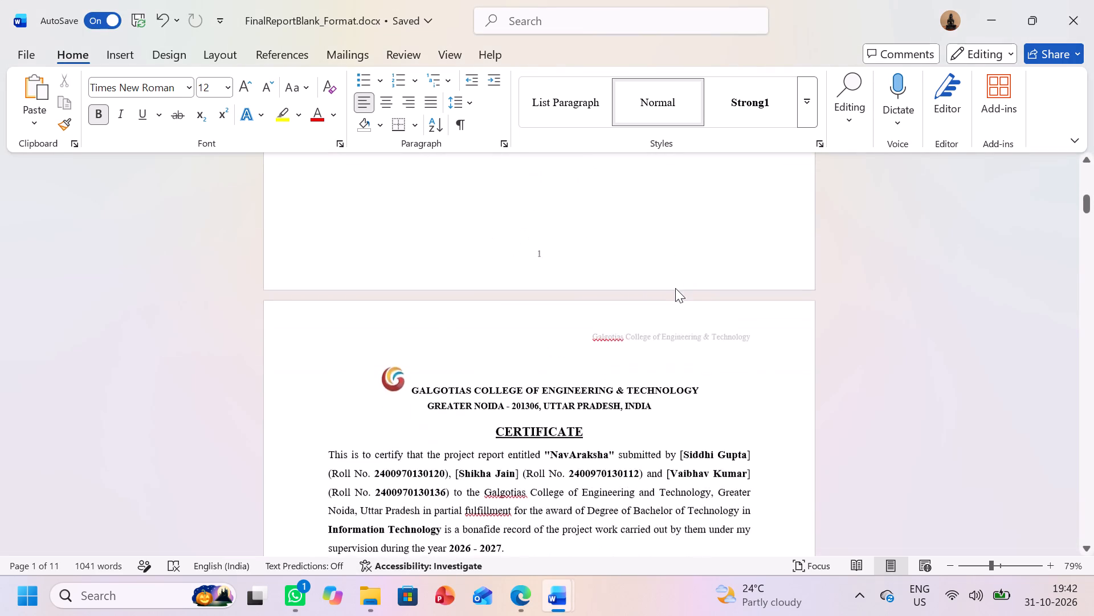
scroll(675, 288, "down", 7)
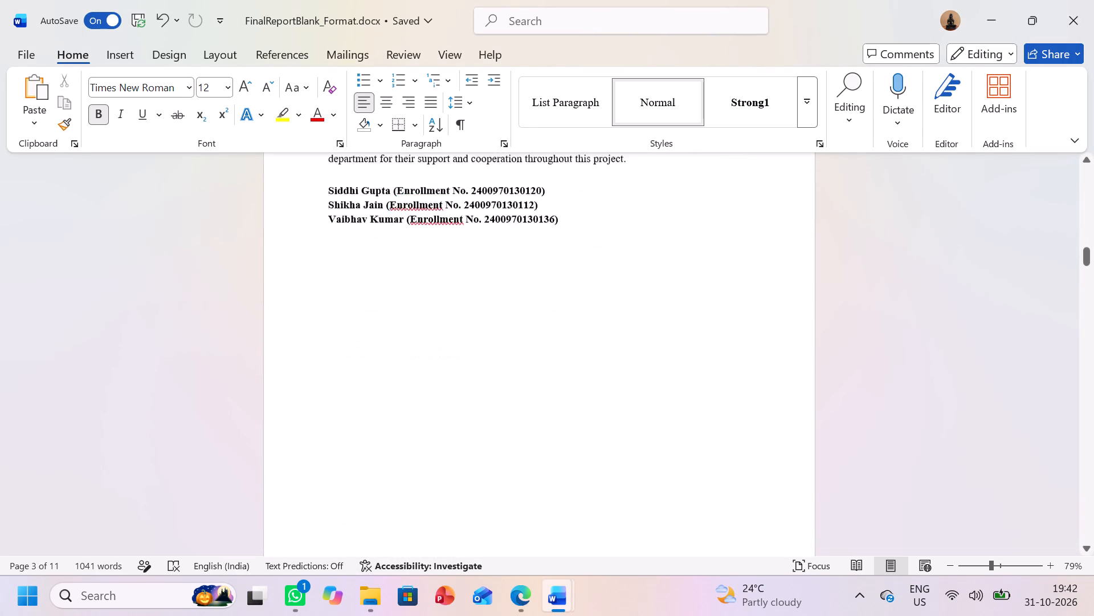
scroll(675, 288, "down", 9)
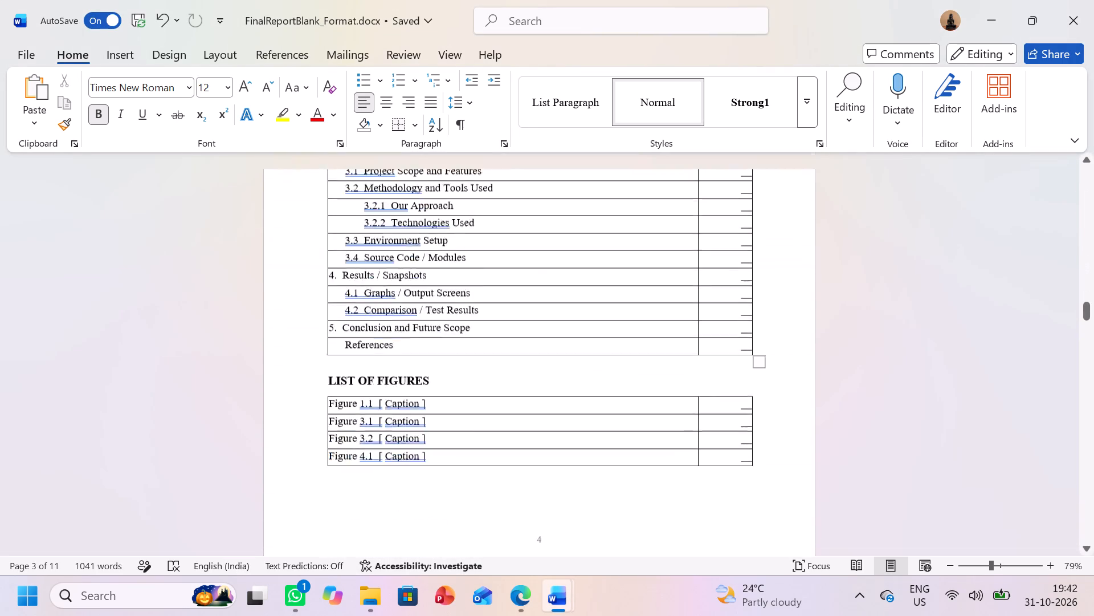
scroll(675, 288, "down", 3)
scroll(675, 288, "up", 1)
scroll(675, 288, "down", 1)
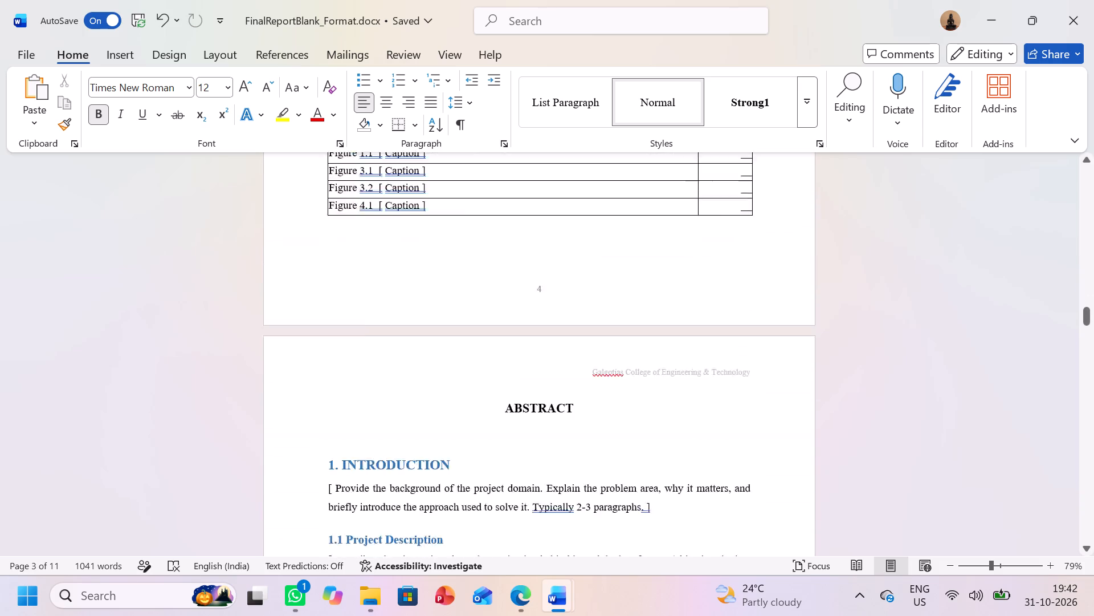
scroll(675, 288, "down", 1)
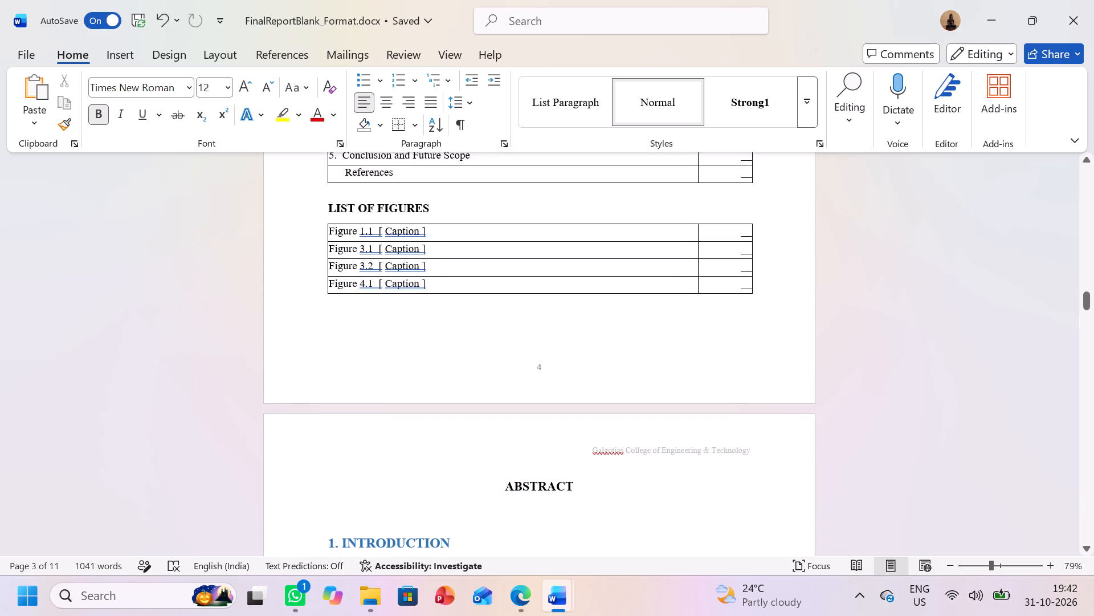
left_click(548, 505)
left_click(476, 497)
left_click(554, 503)
left_click(583, 489)
key("Return")
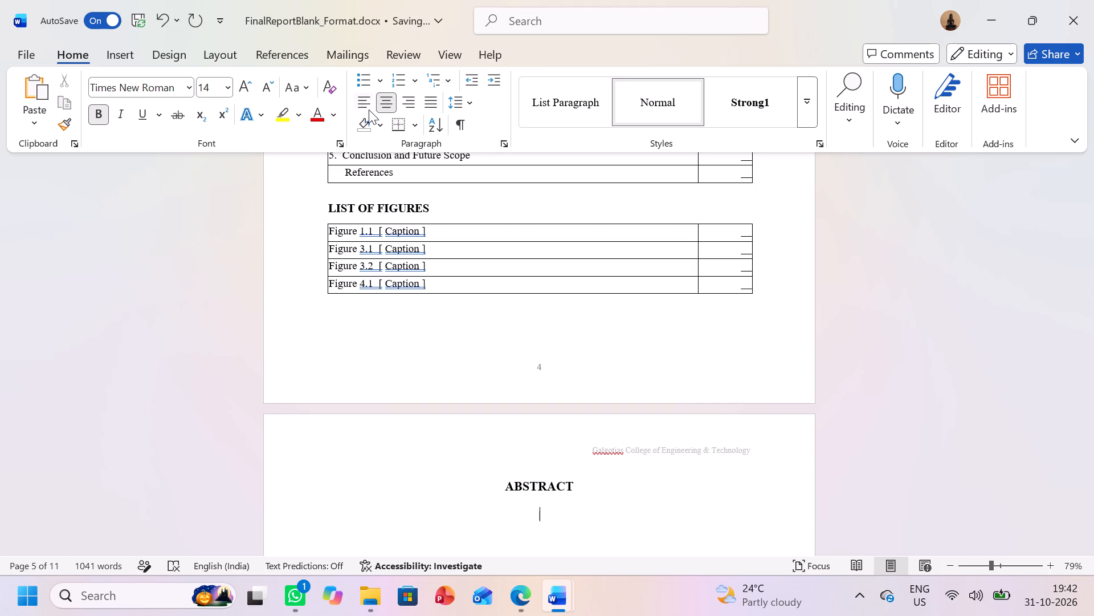
left_click(369, 107)
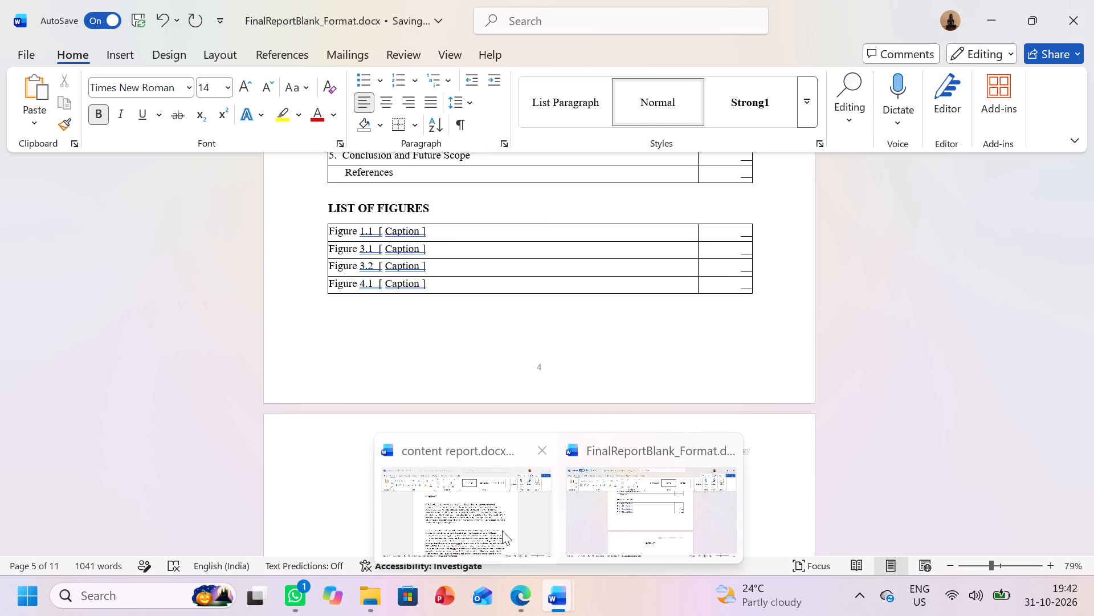
Copy the abstract paragraphs and keywords line from content report.docx and paste them under the ABSTRACT heading in FinalReportBlank_Format.docx.
left_click(502, 530)
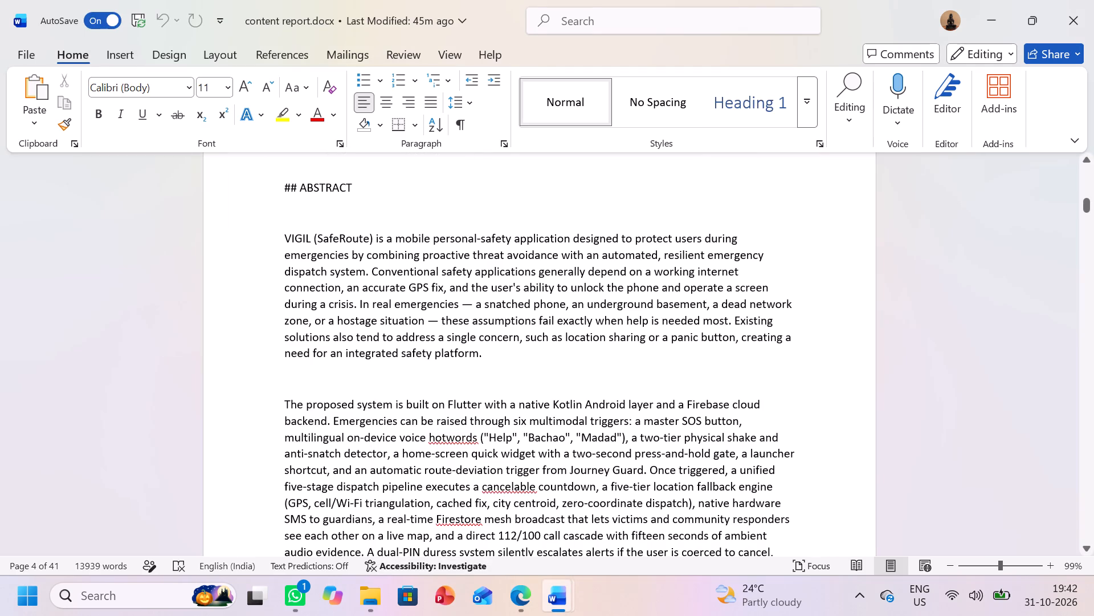
left_click_drag(283, 233, 404, 299)
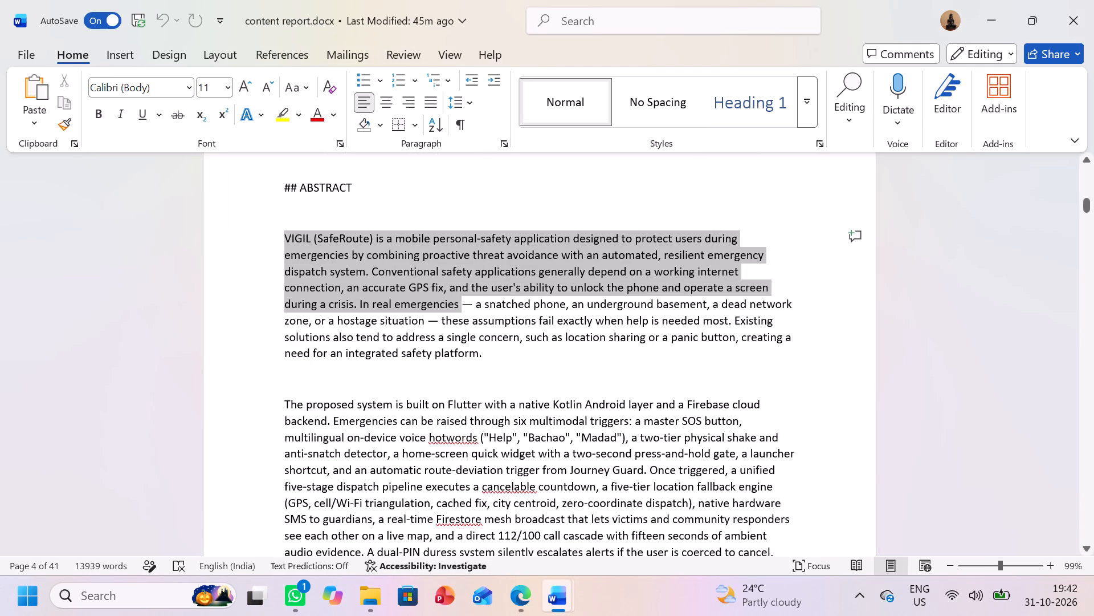
left_click_drag(404, 299, 779, 611)
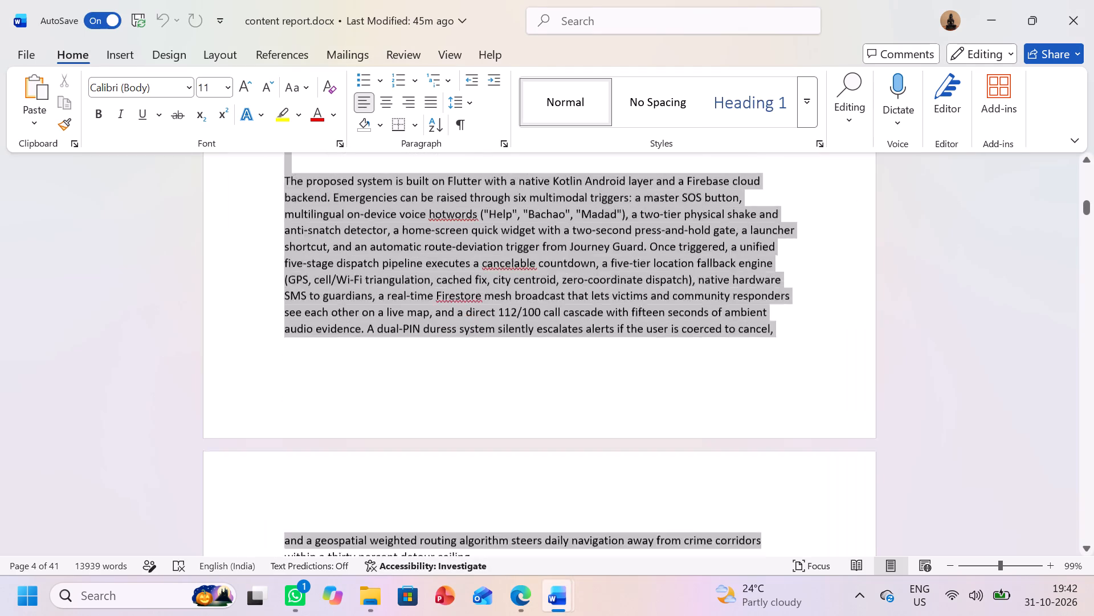
left_click_drag(779, 611, 726, 495)
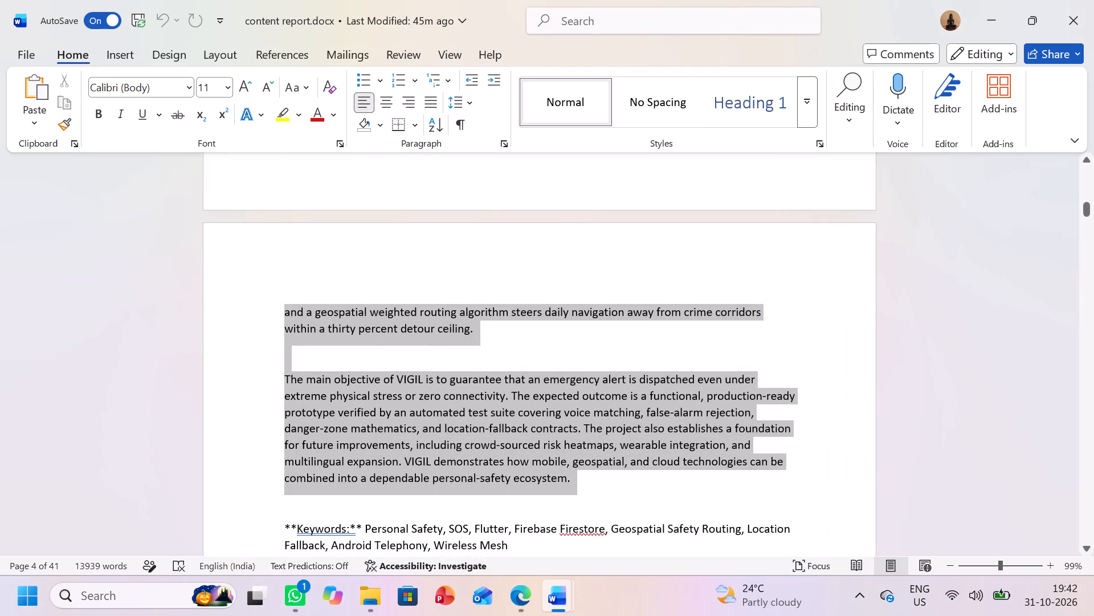
left_click_drag(726, 495, 557, 131)
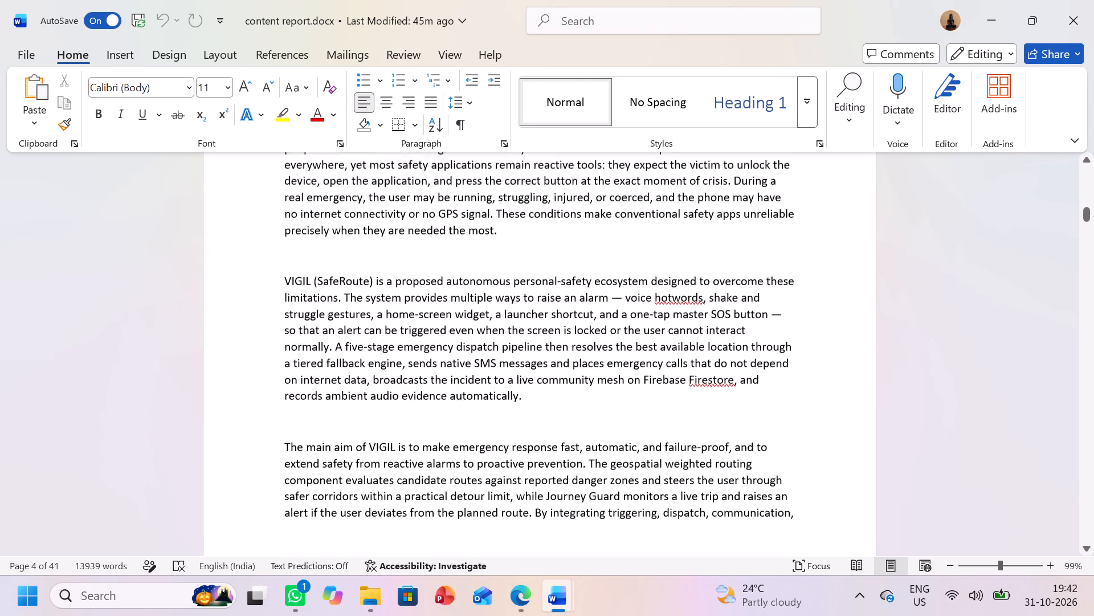
left_click_drag(557, 131, 599, 200)
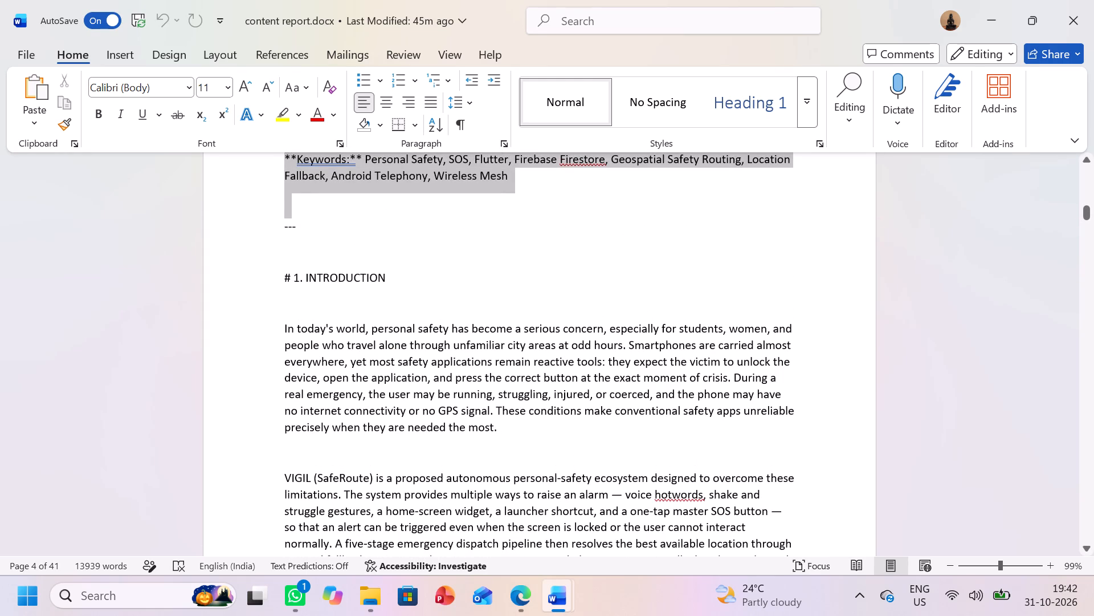
key("ctrl+c")
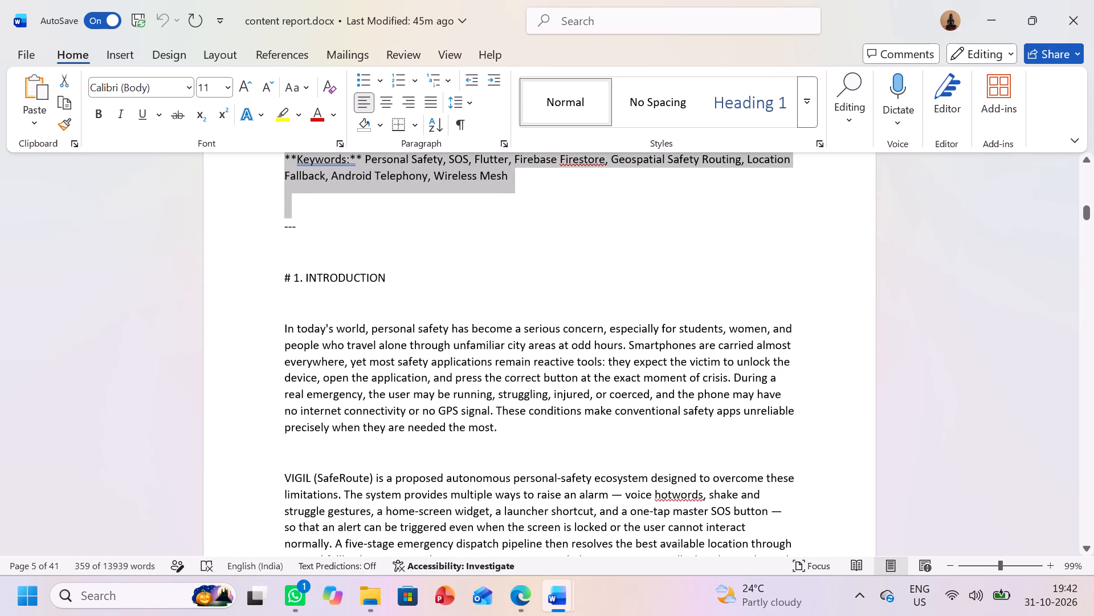
left_click(613, 537)
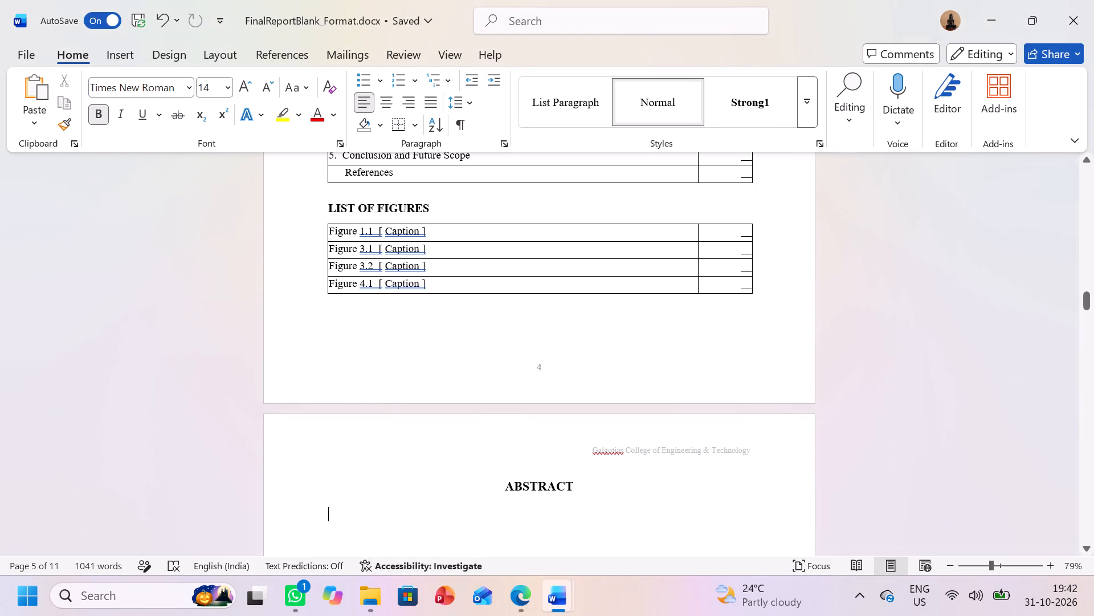
key("ctrl+v")
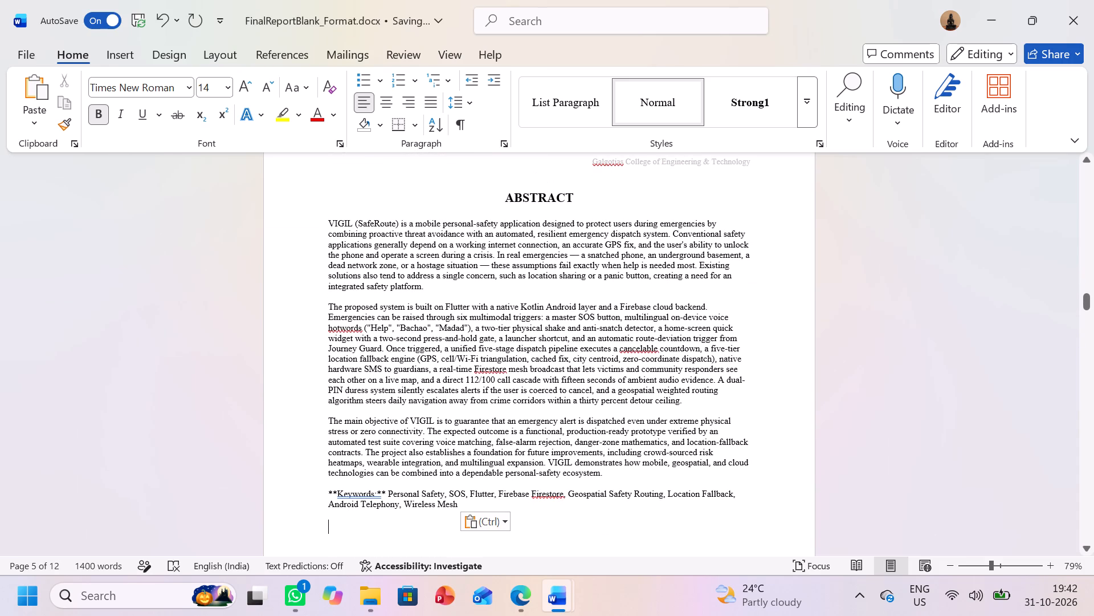
Set the font size of the pasted abstract paragraphs and keywords line to 12.
left_click_drag(505, 197, 591, 198)
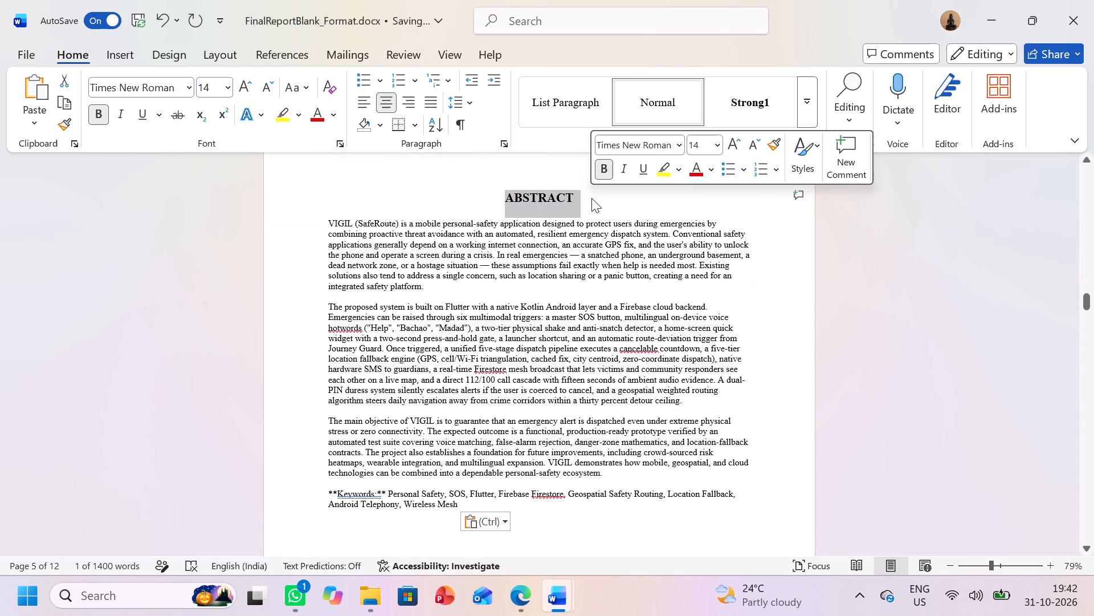
left_click(591, 198)
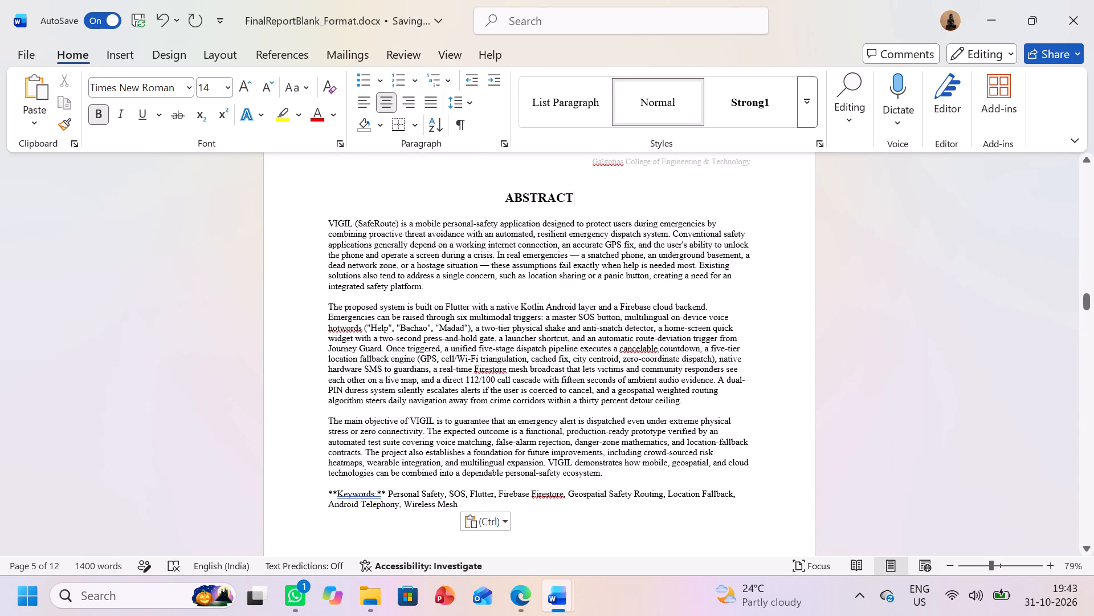
left_click_drag(328, 222, 540, 406)
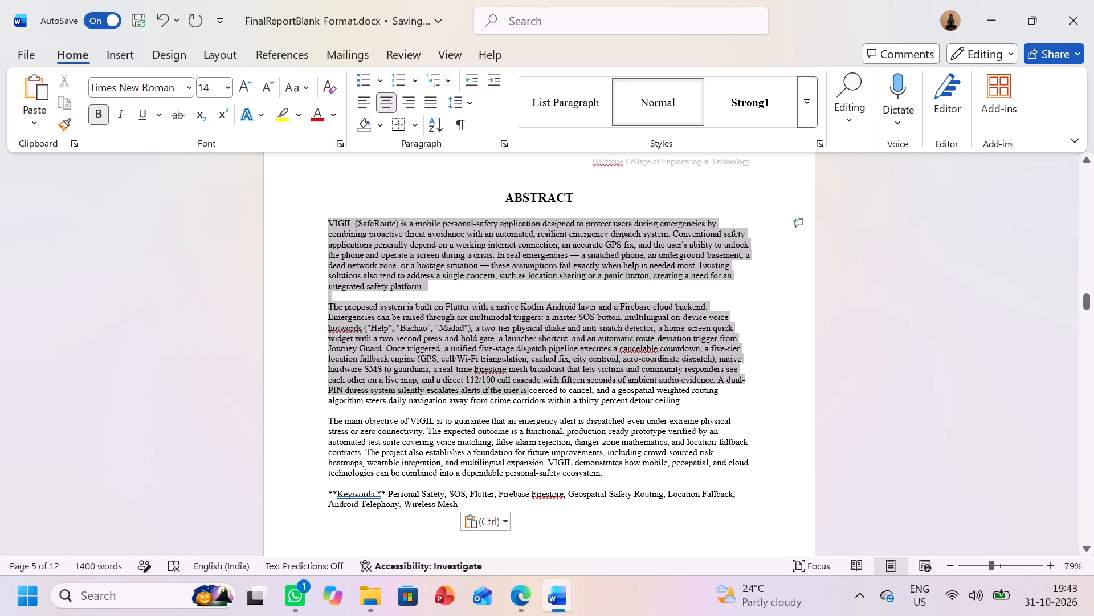
left_click_drag(540, 406, 601, 506)
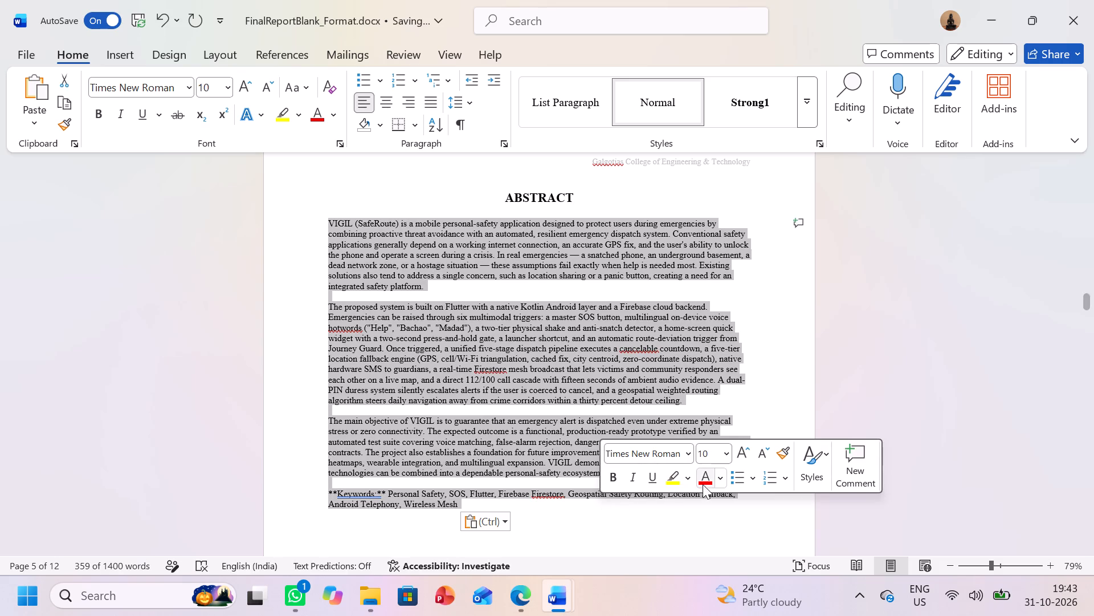
left_click(728, 460)
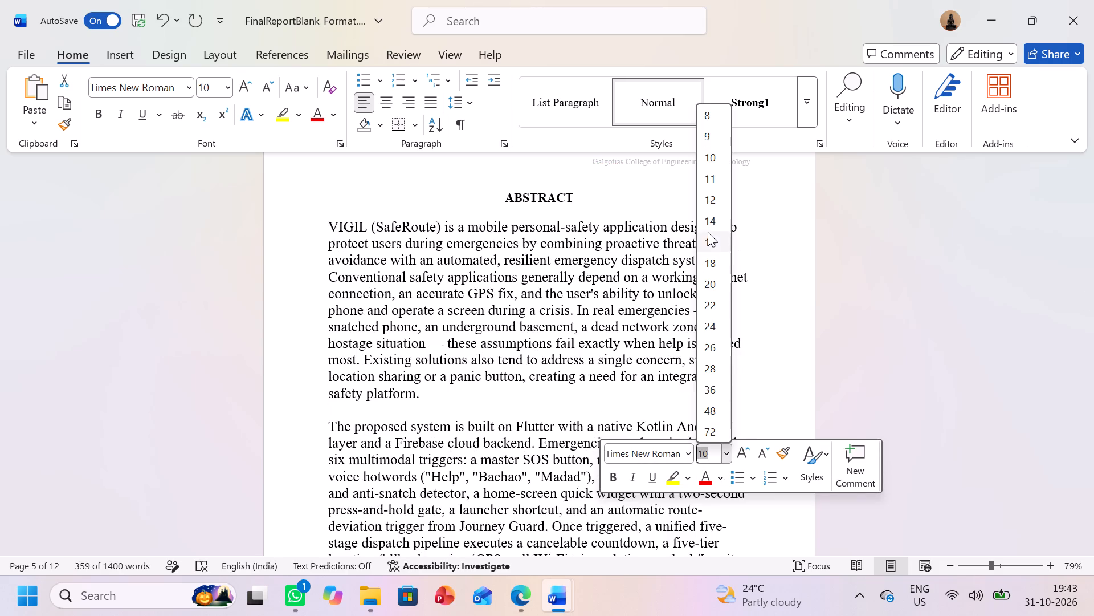
left_click(712, 196)
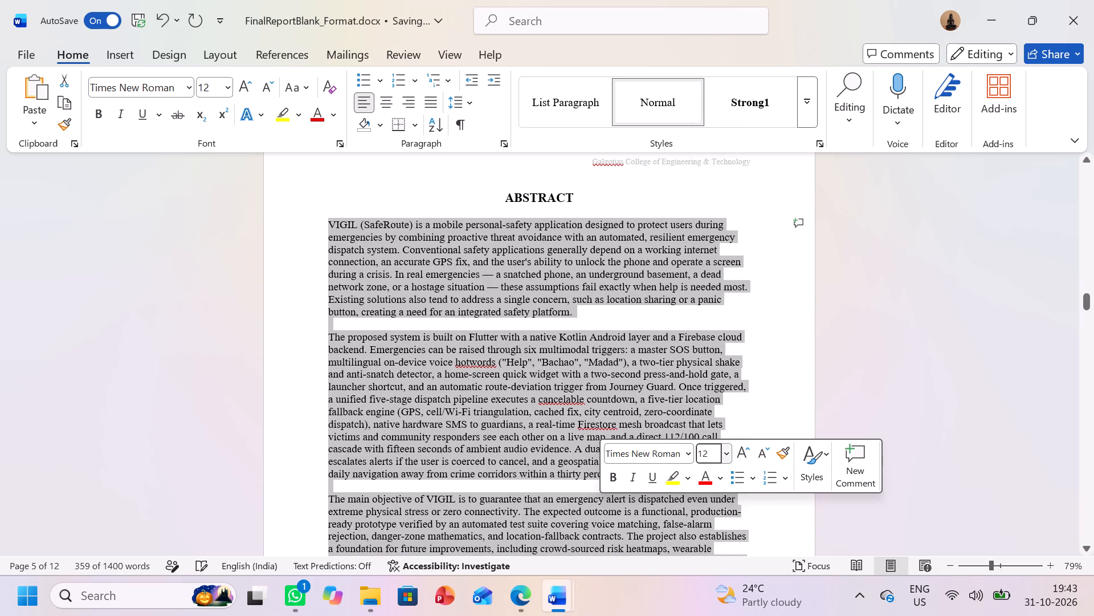
left_click(603, 202)
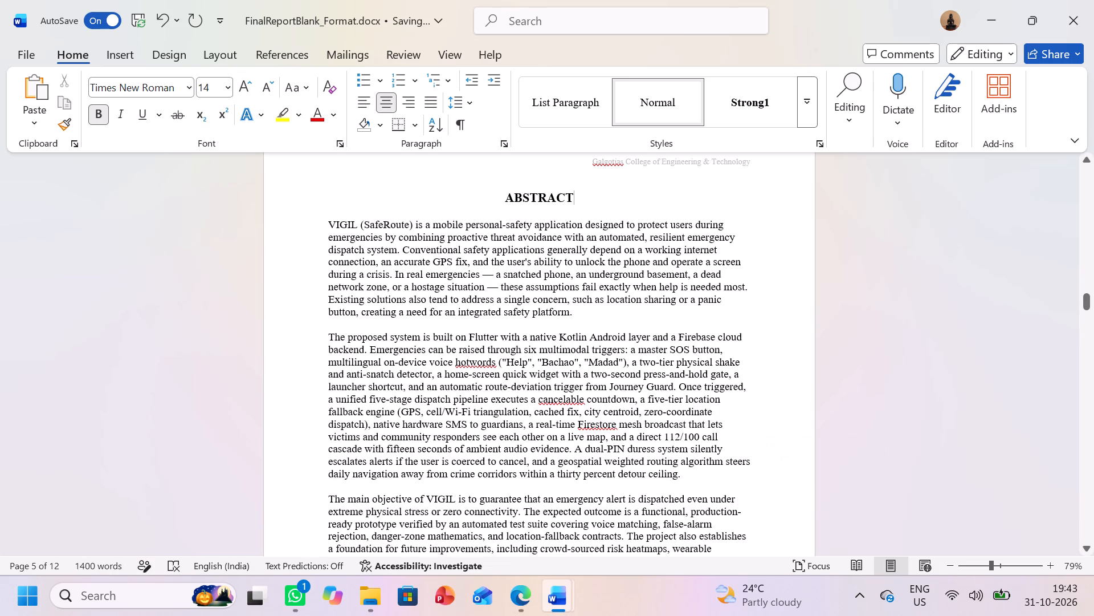
Justify the abstract paragraphs and the keywords line below the ABSTRACT heading.
left_click_drag(327, 218, 578, 382)
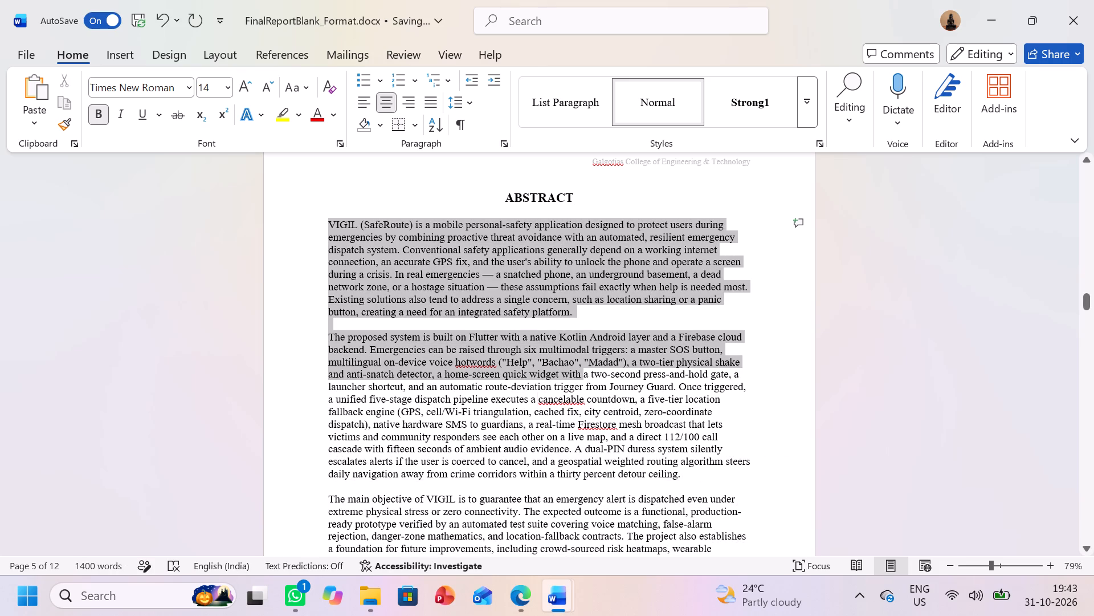
left_click_drag(578, 382, 626, 313)
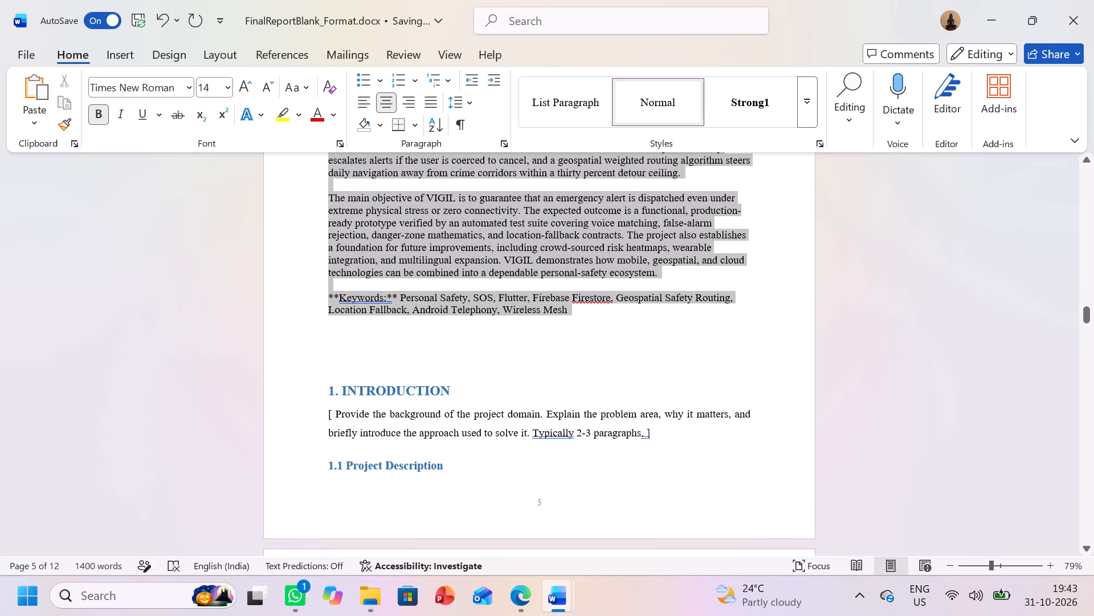
left_click_drag(626, 313, 626, 312)
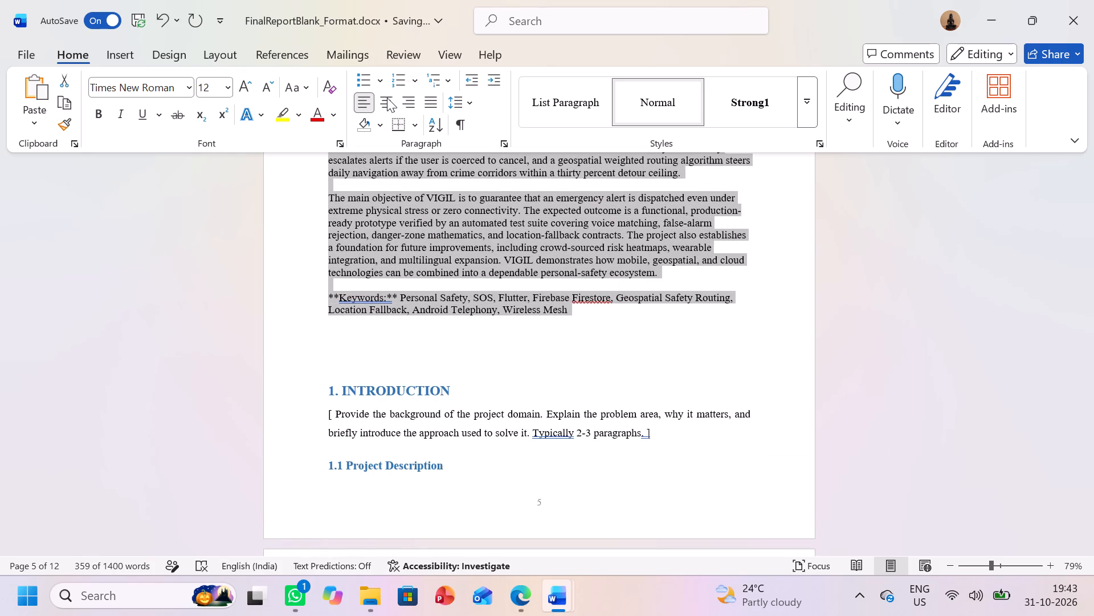
left_click(427, 97)
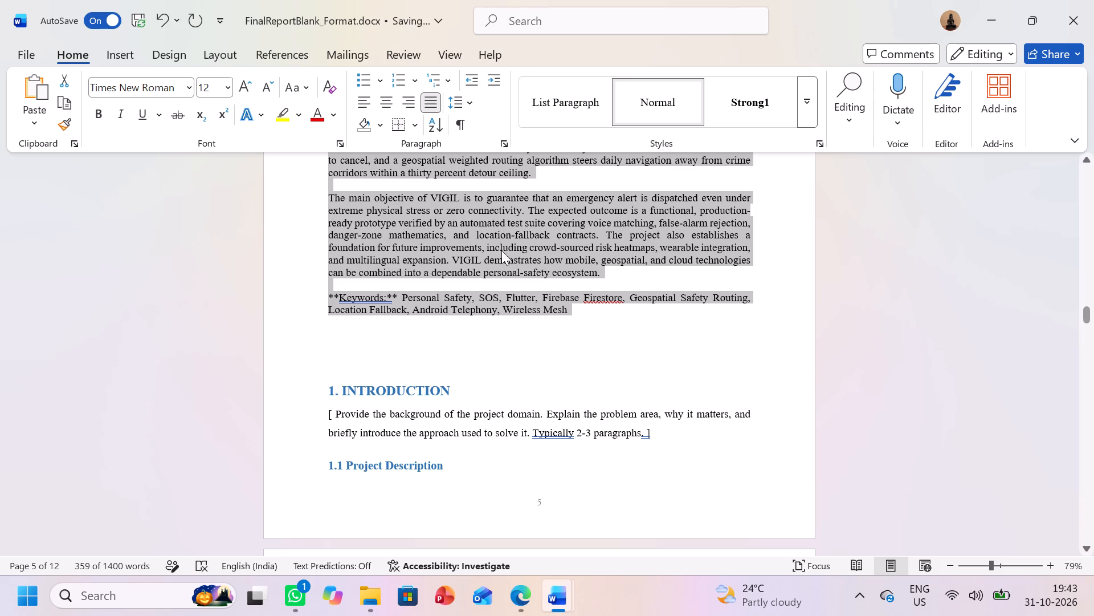
left_click(526, 323)
scroll(526, 323, "up", 1)
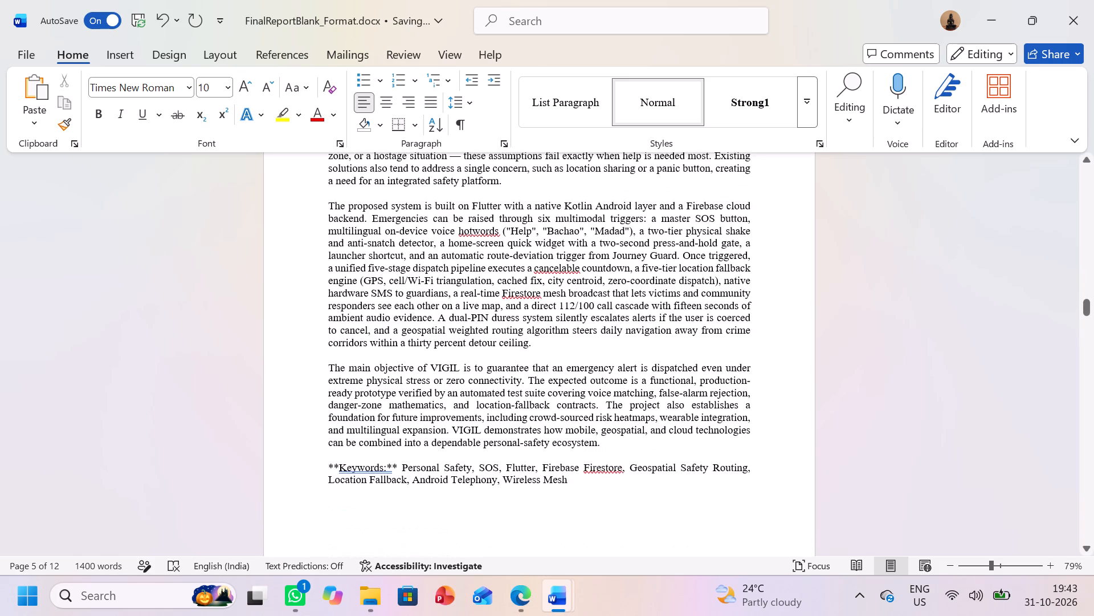
Replace the spacing above the 1. INTRODUCTION heading with enough blank lines to push the heading onto the next page.
scroll(400, 497, "down", 1)
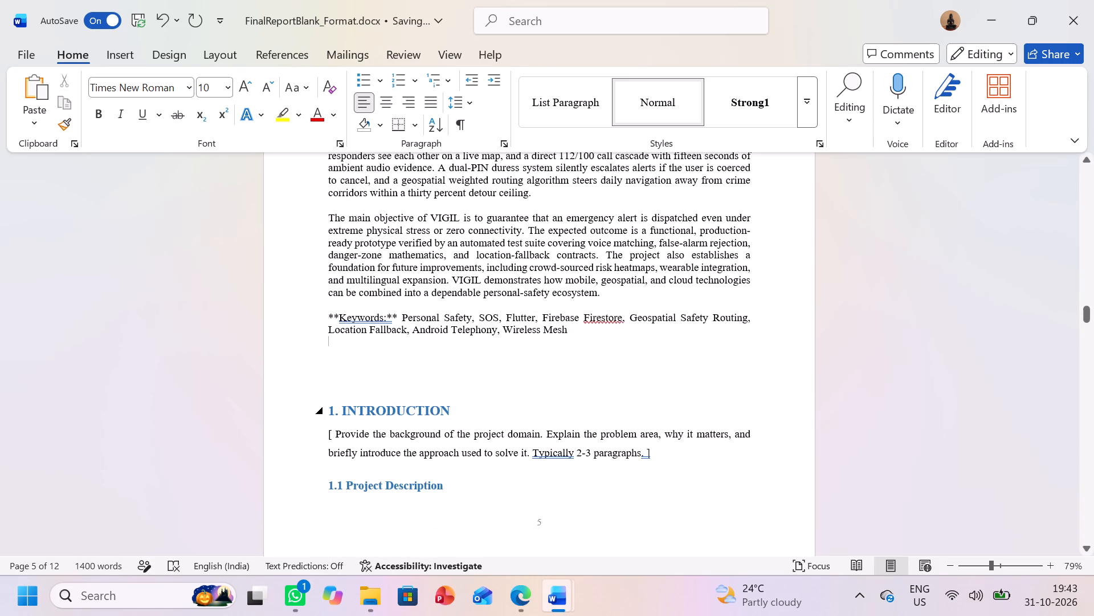
left_click(341, 399)
left_click(347, 394)
key("BackSpace")
key("BackSpace")
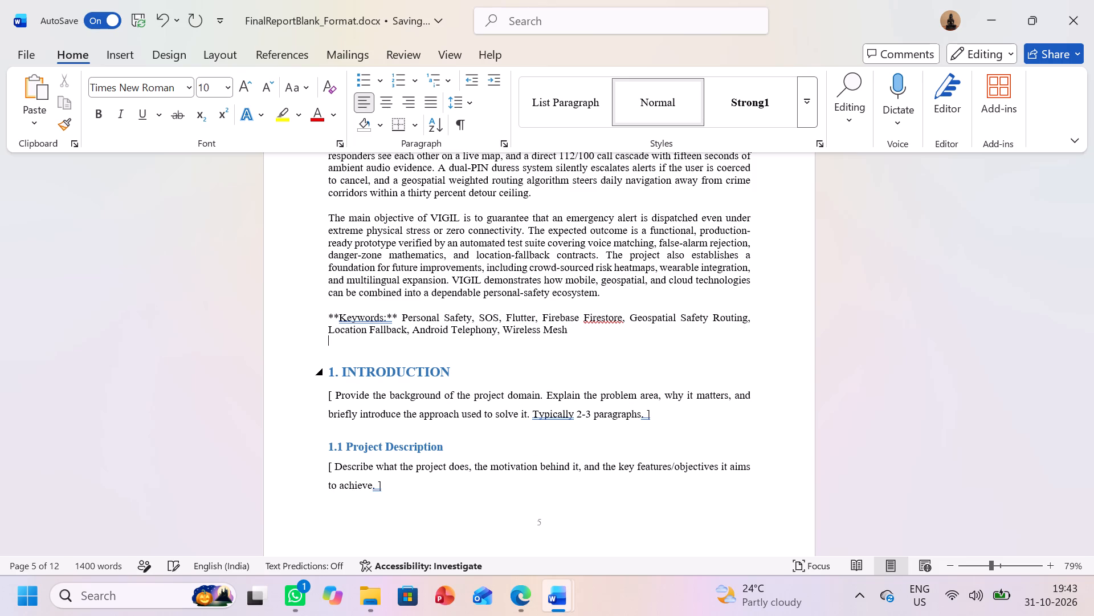
key("Return")
key("Return")
key("Return")
key("Return")
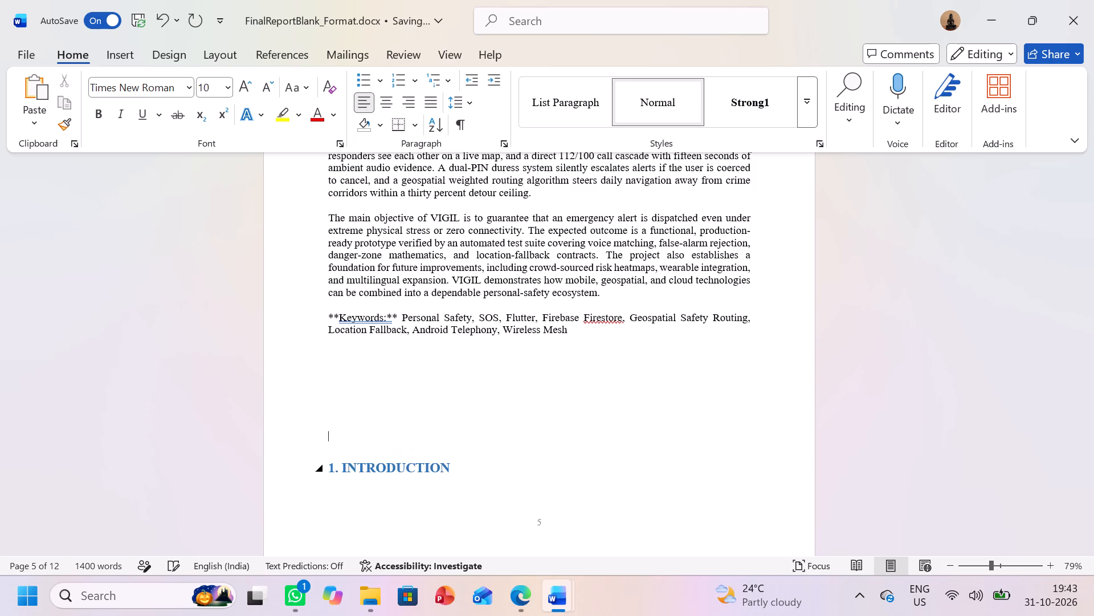
key("Return")
scroll(369, 304, "down", 1)
scroll(361, 456, "down", 1)
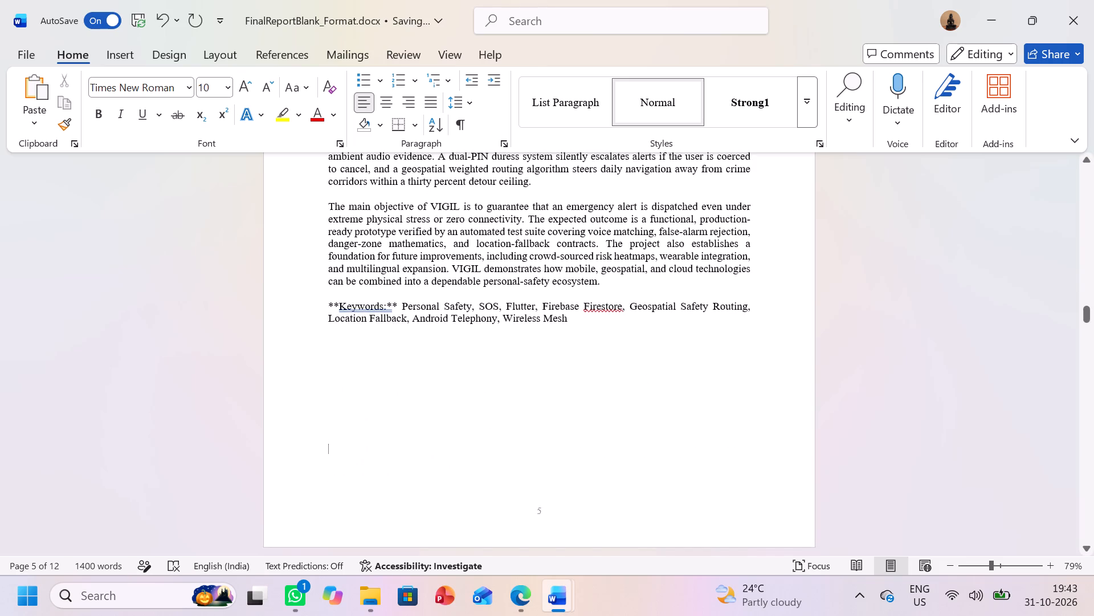
scroll(361, 456, "down", 1)
Correct the flagged spellings in the second abstract paragraph to "hot words", "cancellable" and "Fire store" using the suggested replacements.
scroll(361, 456, "up", 3)
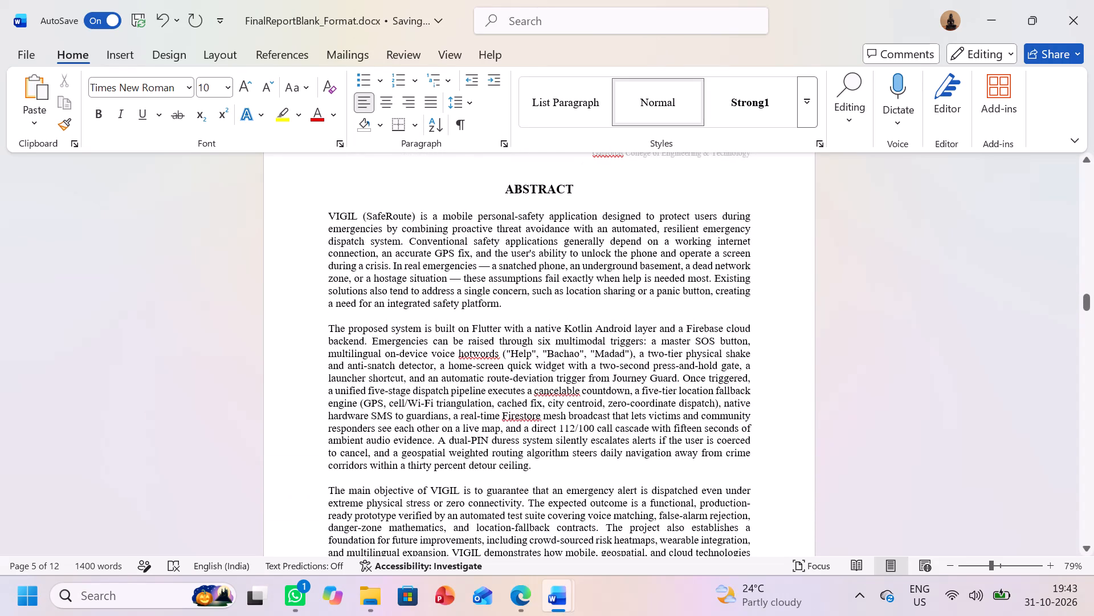
scroll(382, 455, "up", 1)
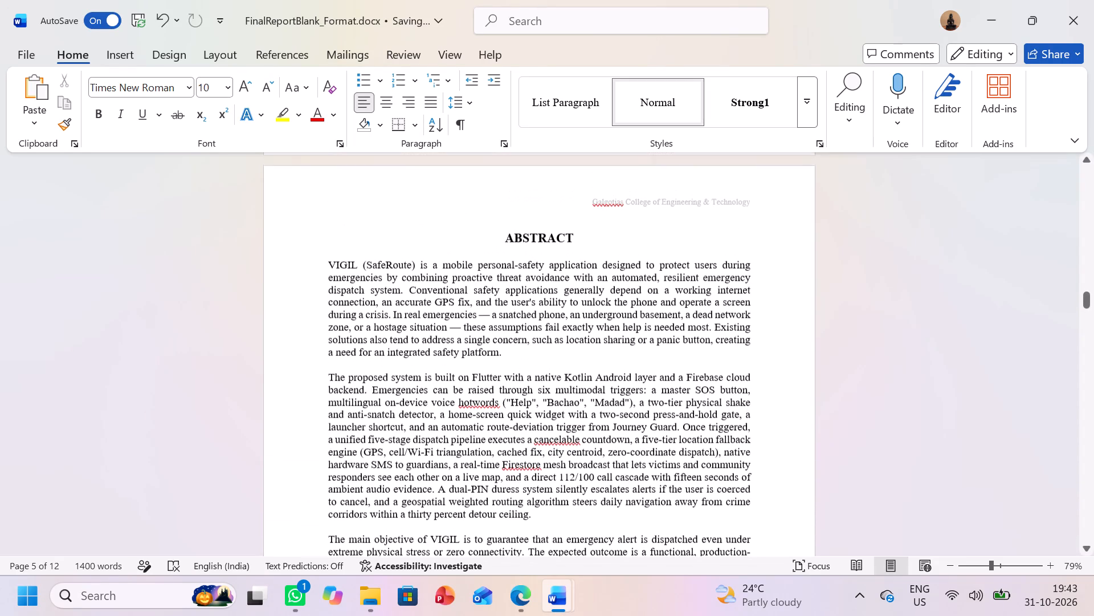
scroll(382, 455, "up", 1)
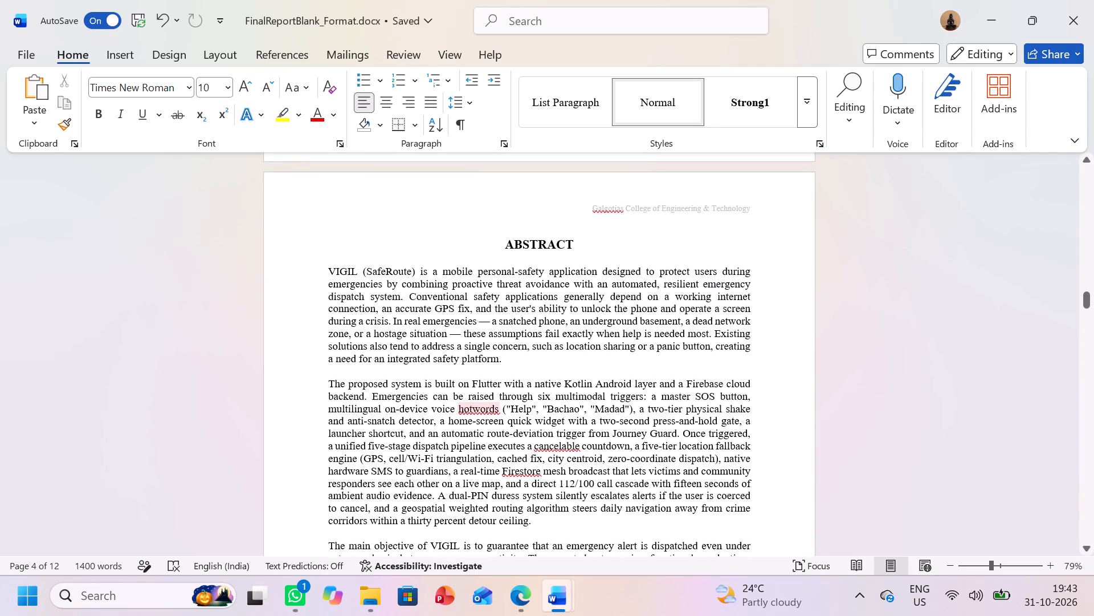
left_click(472, 414)
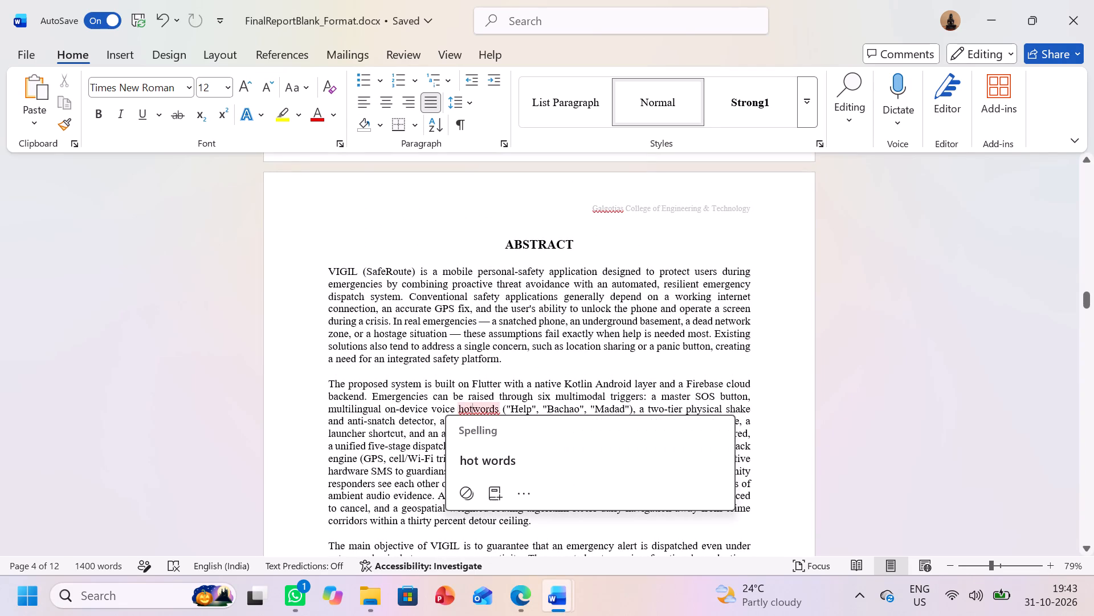
left_click(476, 458)
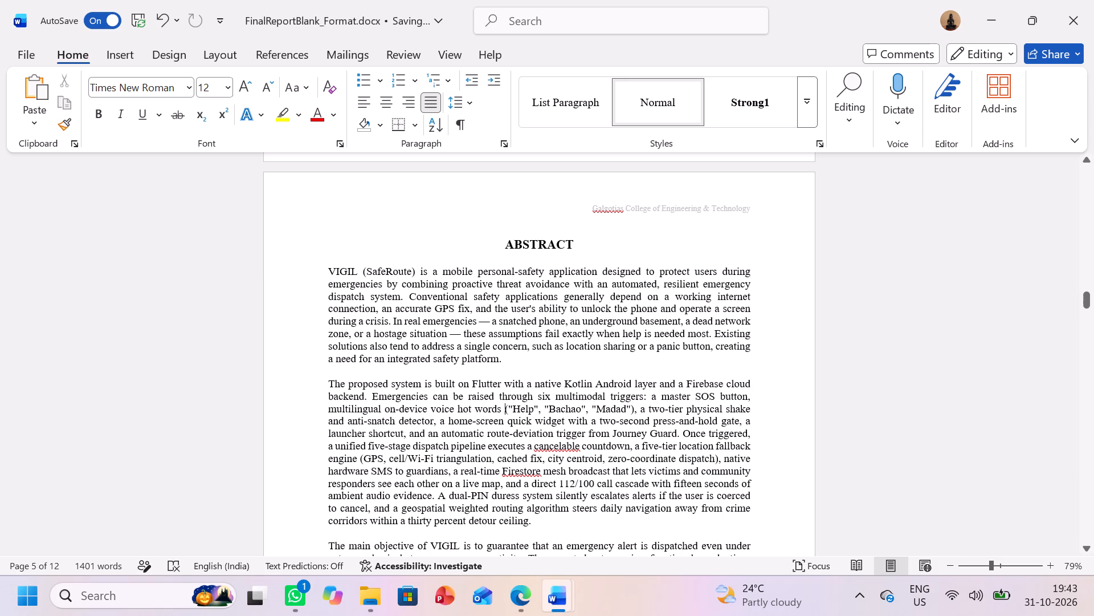
left_click(556, 452)
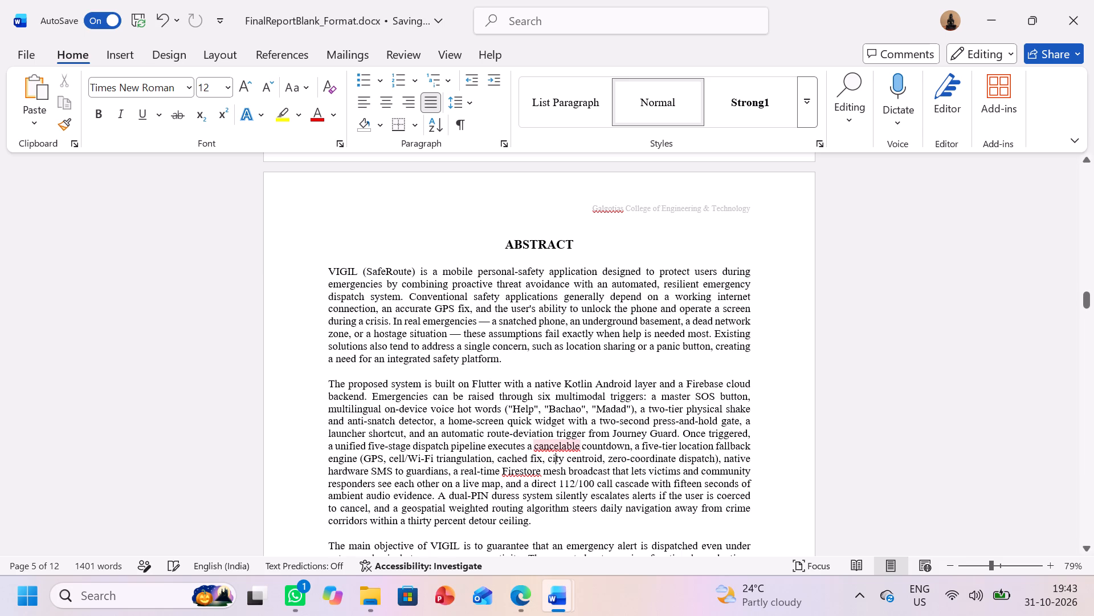
left_click(556, 447)
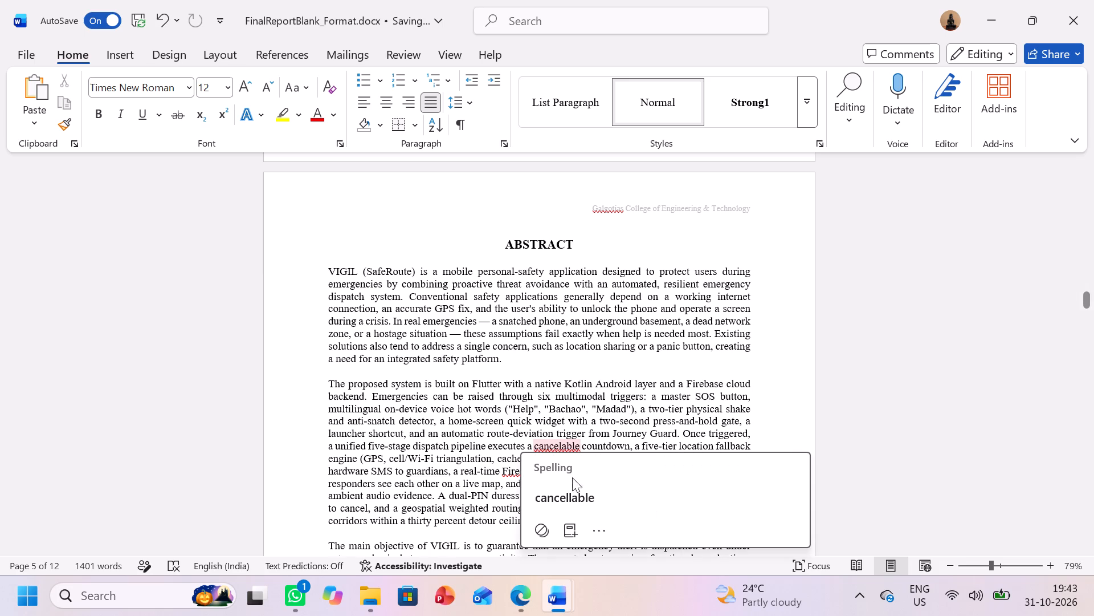
left_click(572, 491)
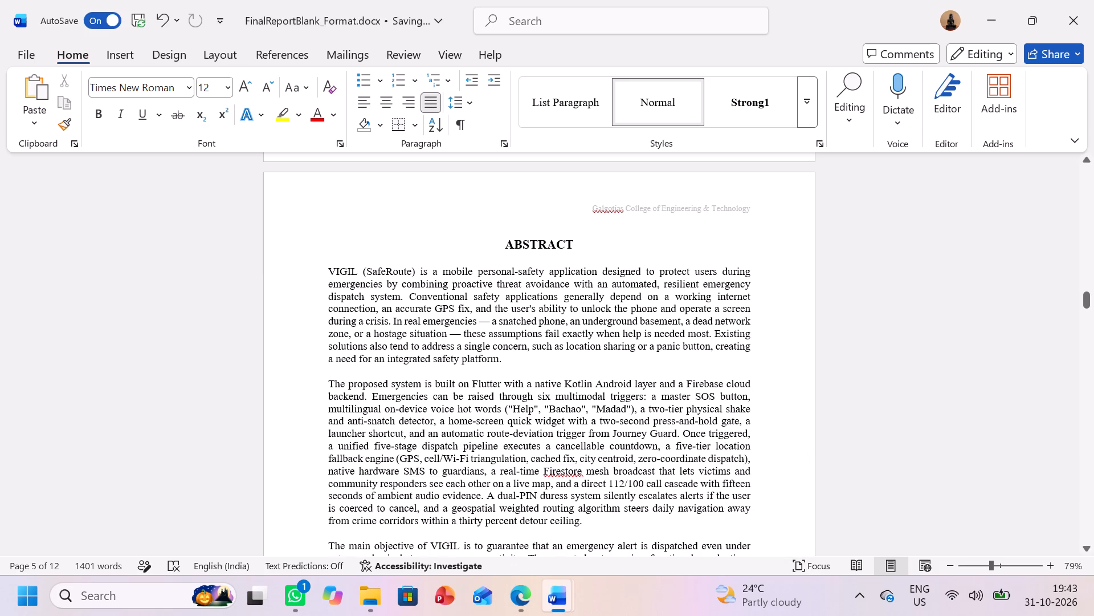
left_click(553, 468)
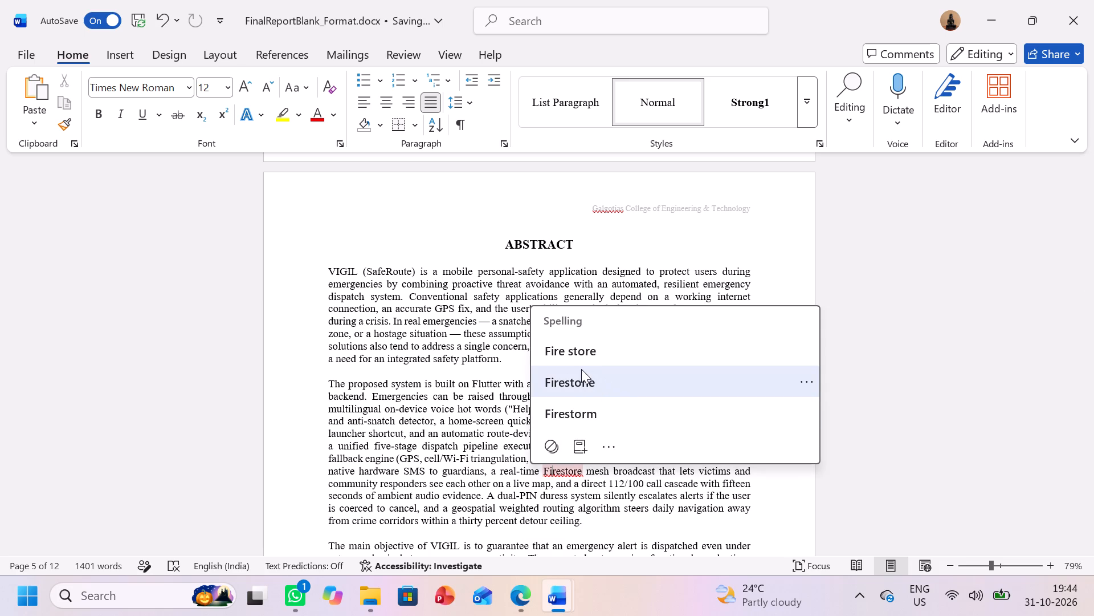
left_click(582, 353)
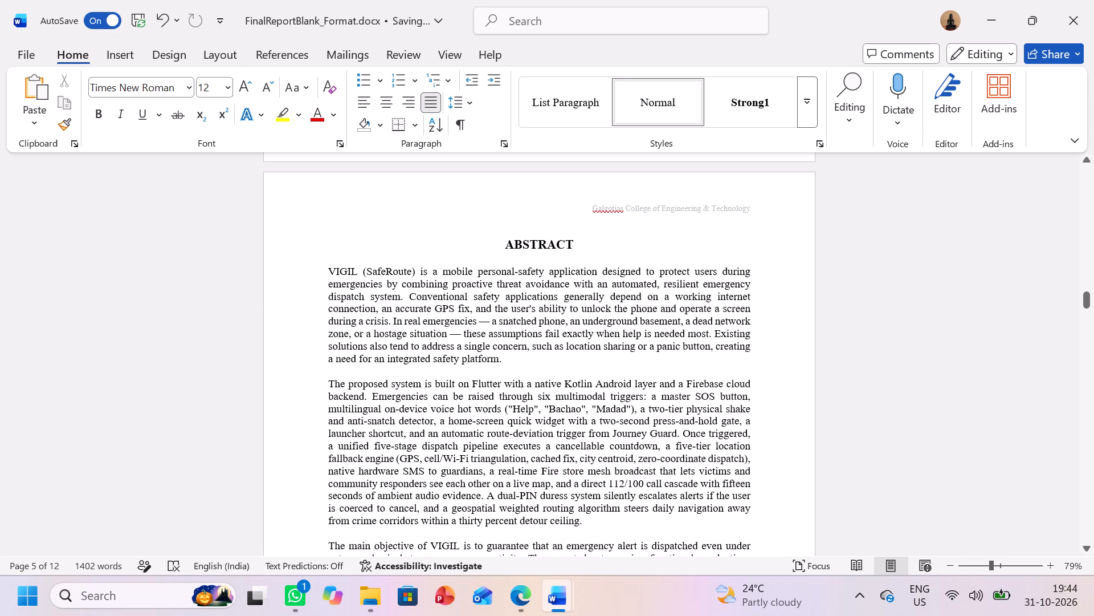
scroll(565, 418, "down", 3)
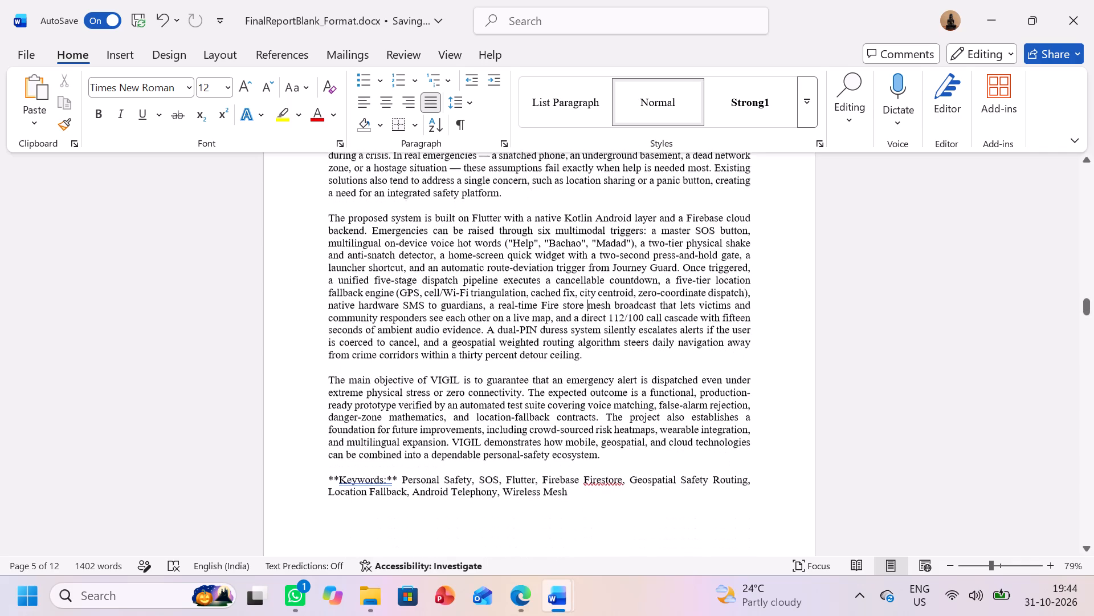